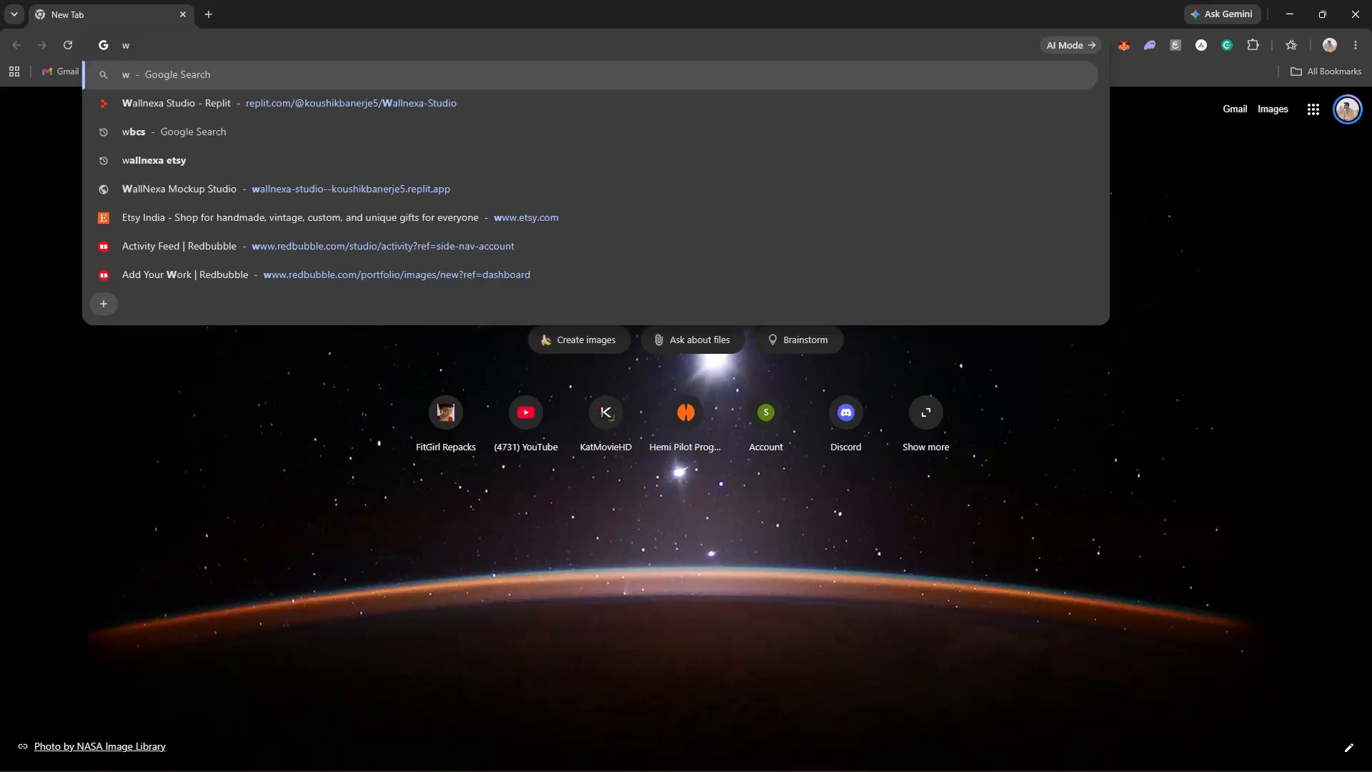
Go to etsy.com and open the shop's Shop Manager dashboard.
type("ets")
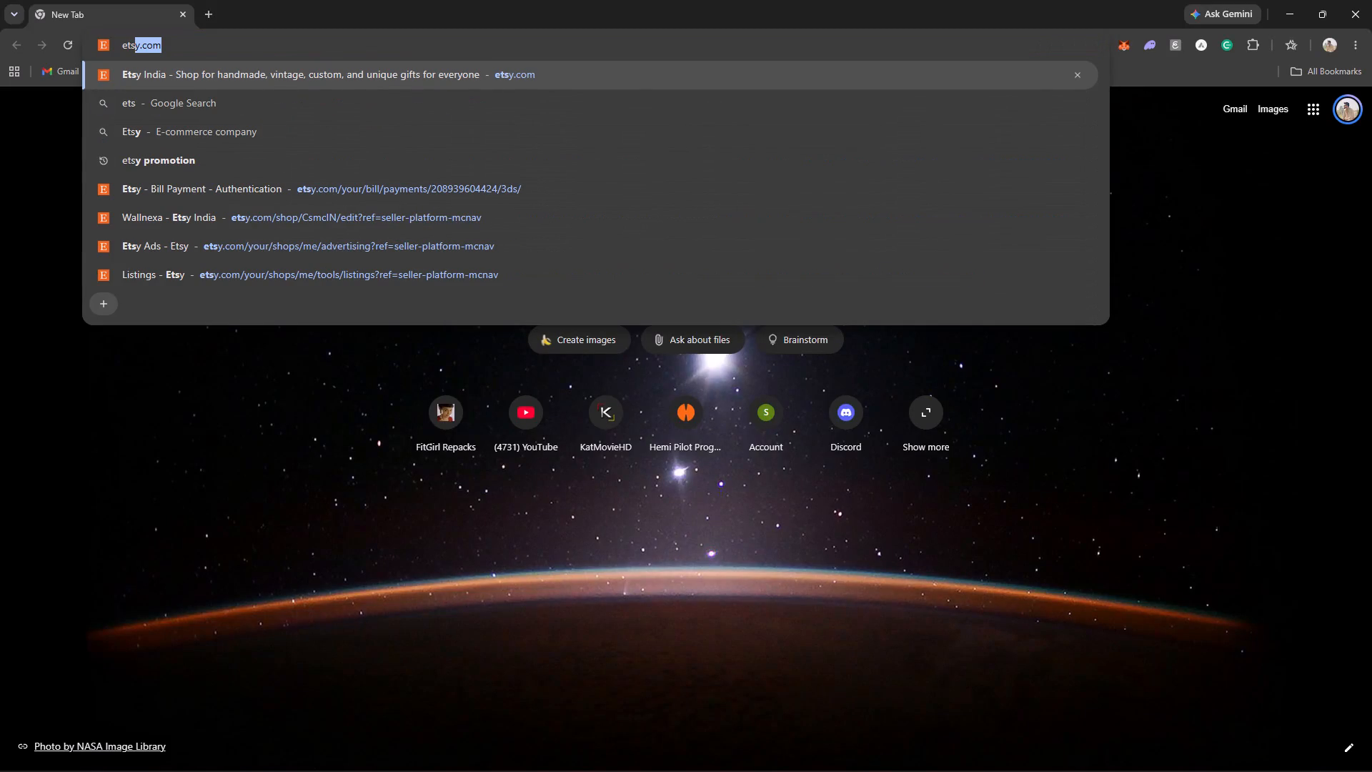
key("Return")
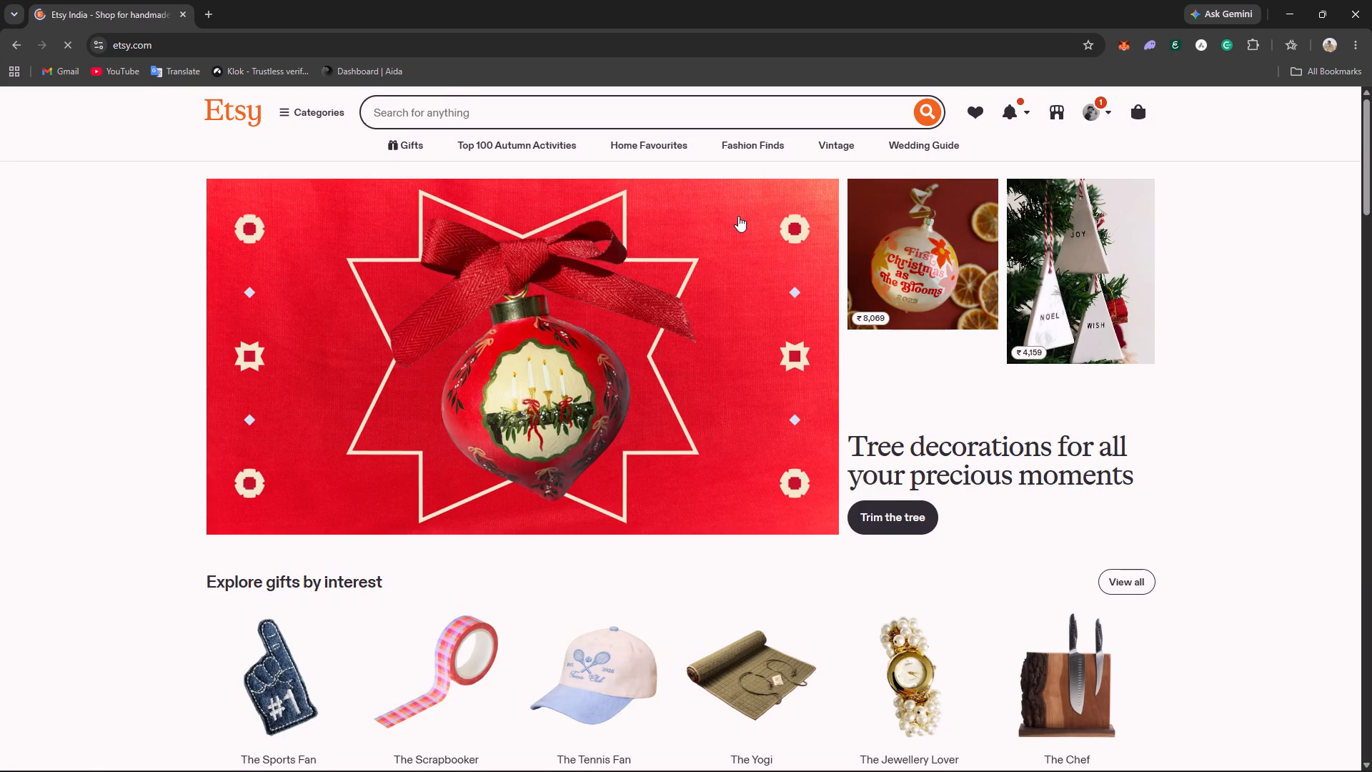
left_click(1051, 114)
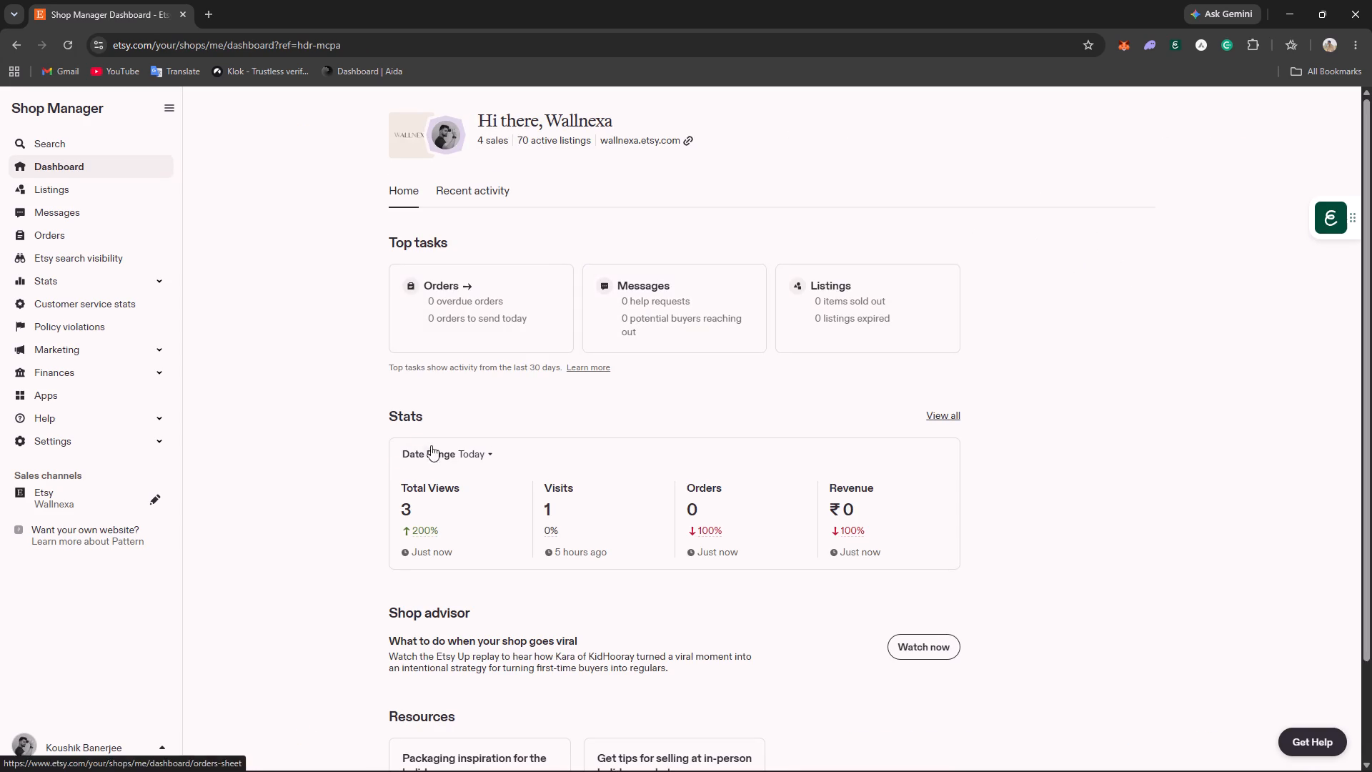
Review the dashboard stats with the date range set to Yesterday and back to Today.
left_click(469, 457)
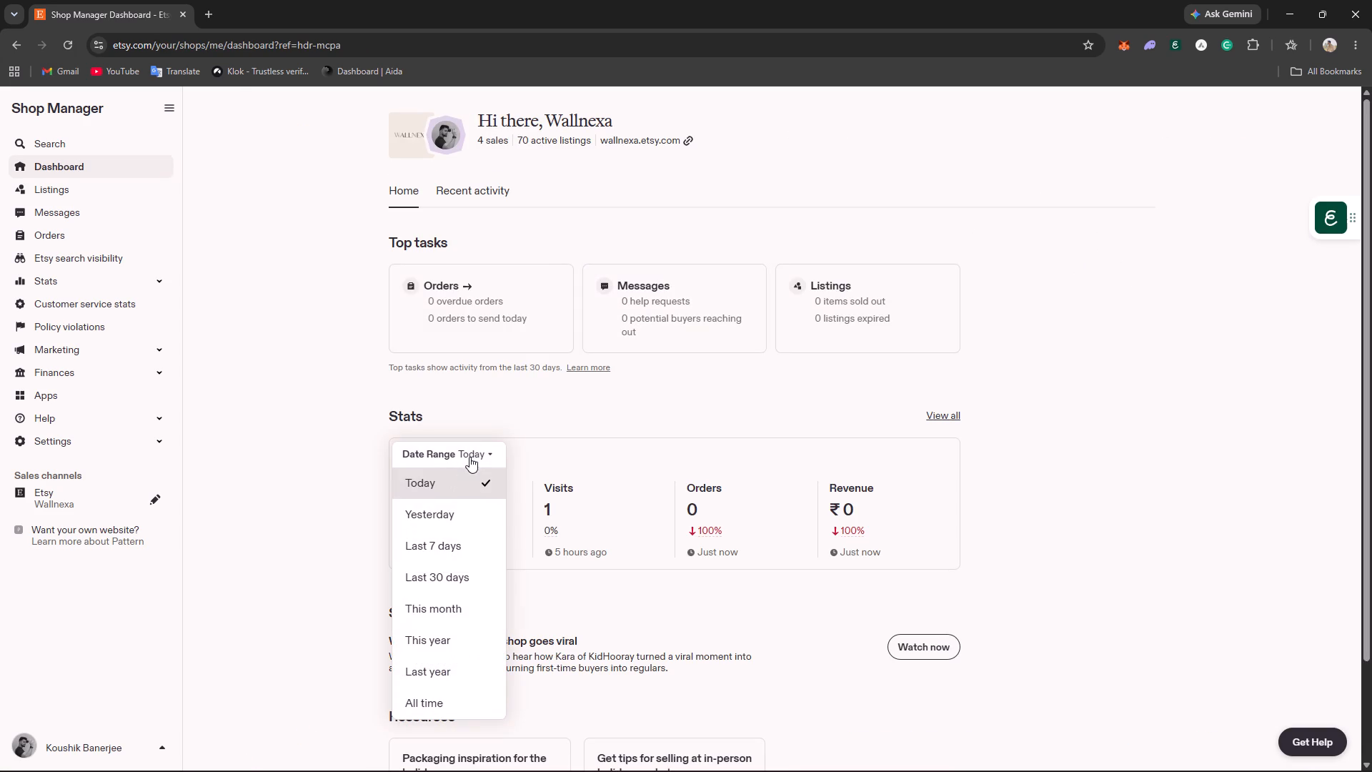
left_click(443, 508)
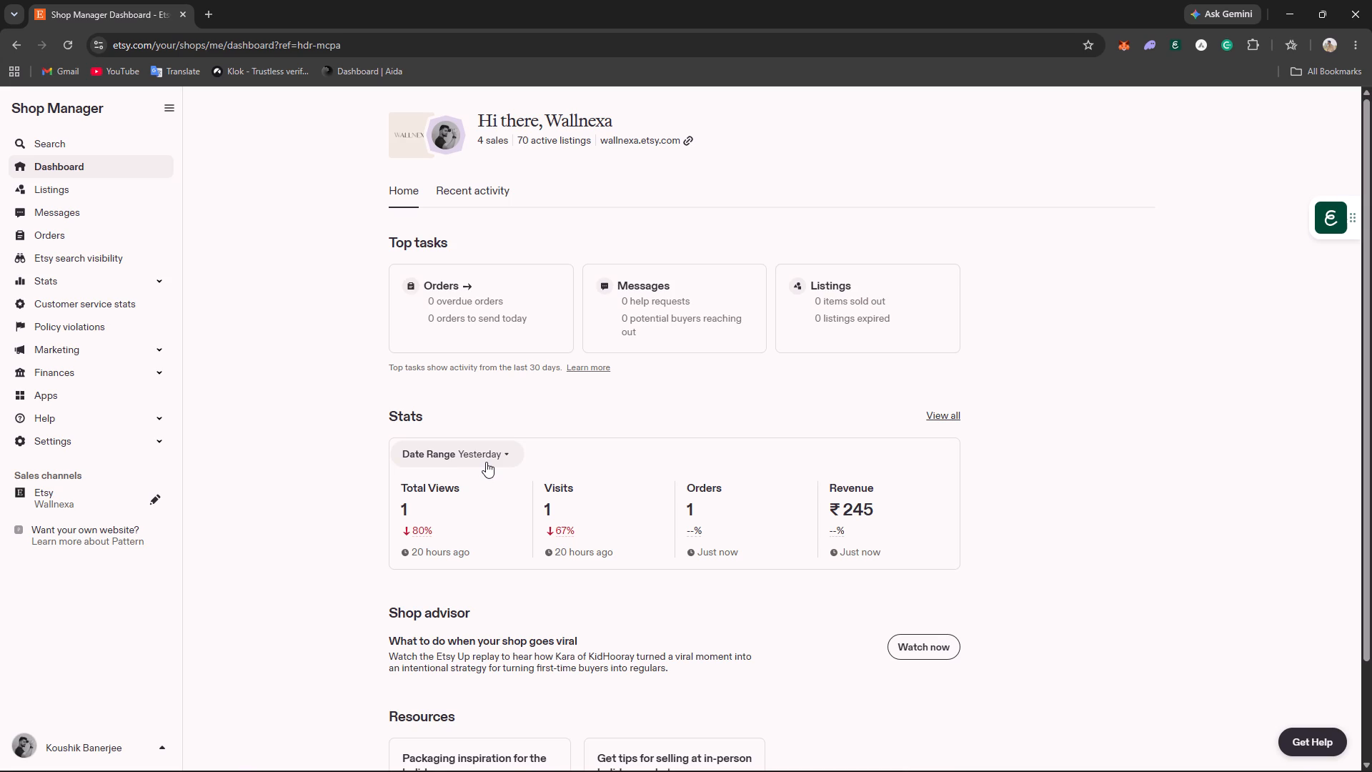
left_click(486, 462)
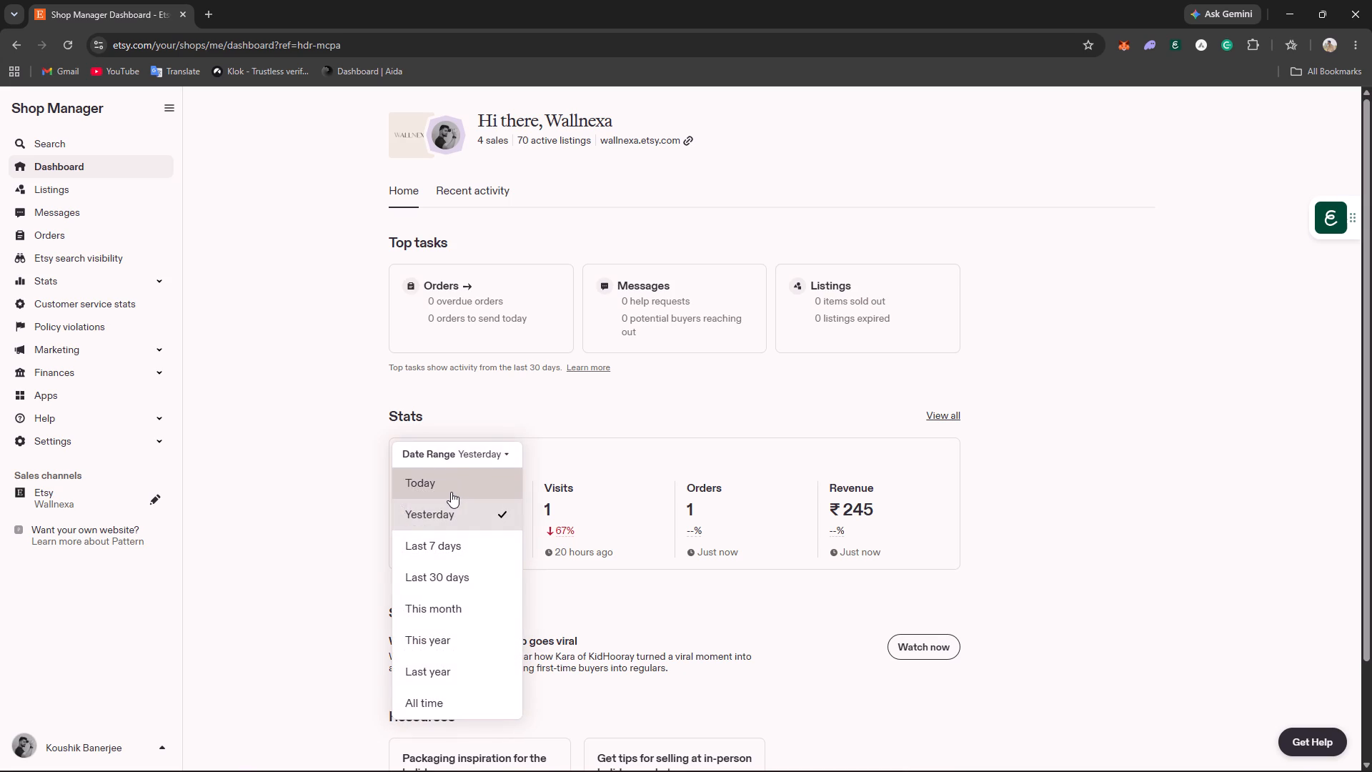
left_click(451, 492)
scroll(582, 430, "up", 1)
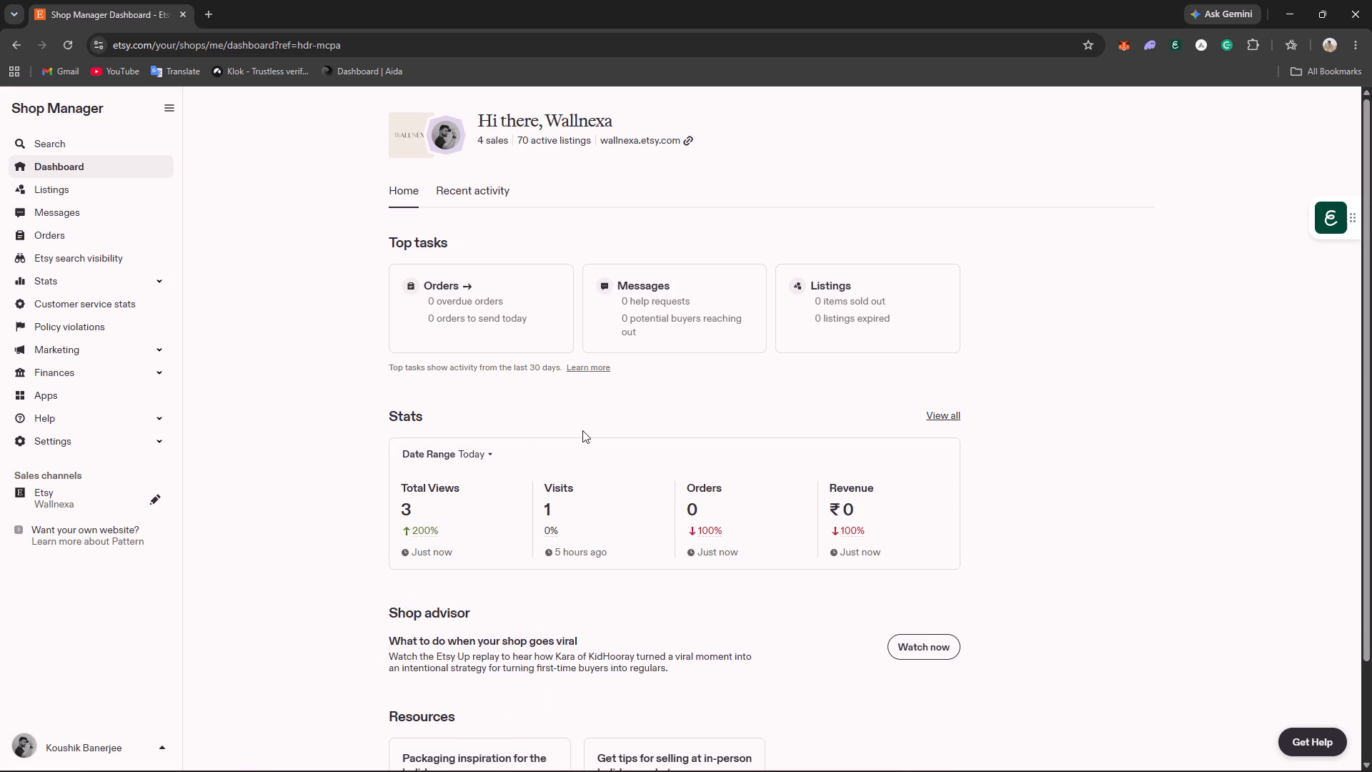
scroll(582, 430, "up", 1)
scroll(838, 412, "down", 3)
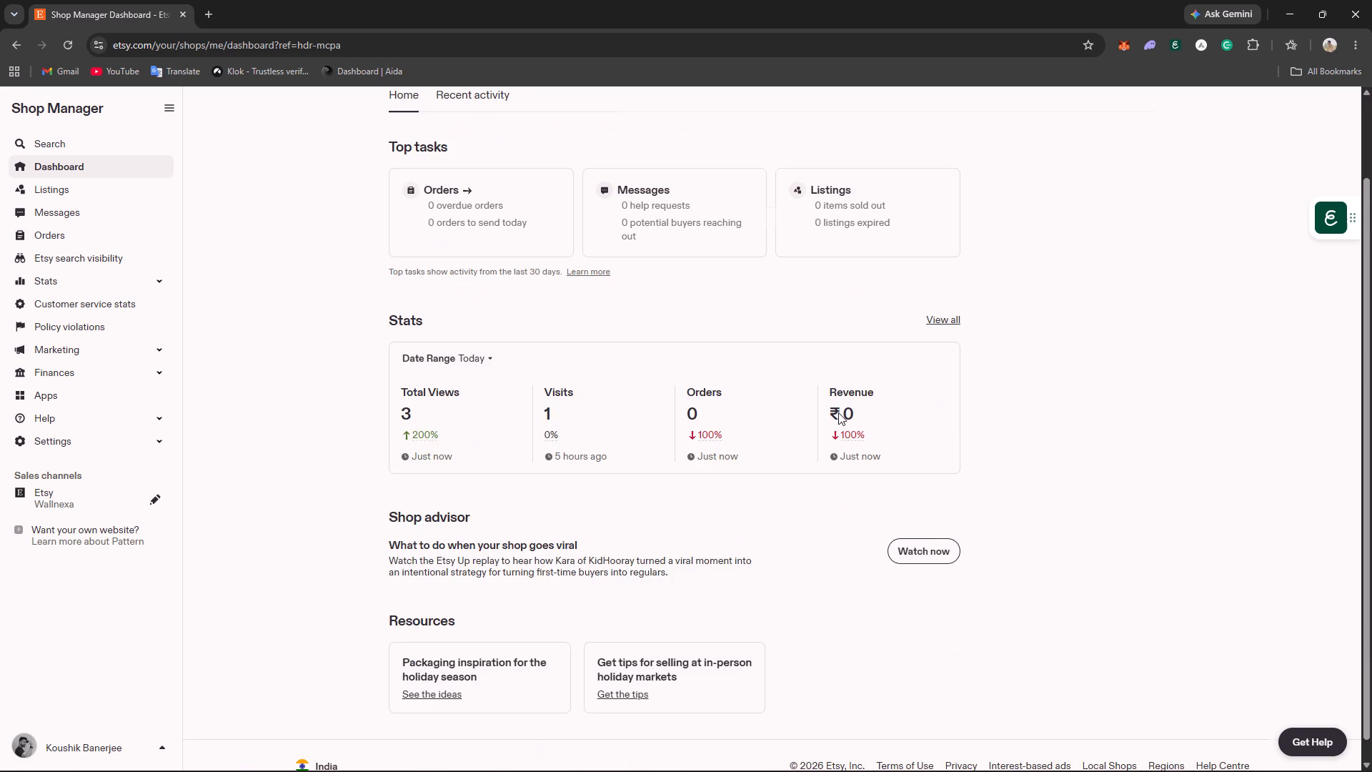
scroll(838, 412, "down", 3)
scroll(838, 412, "up", 6)
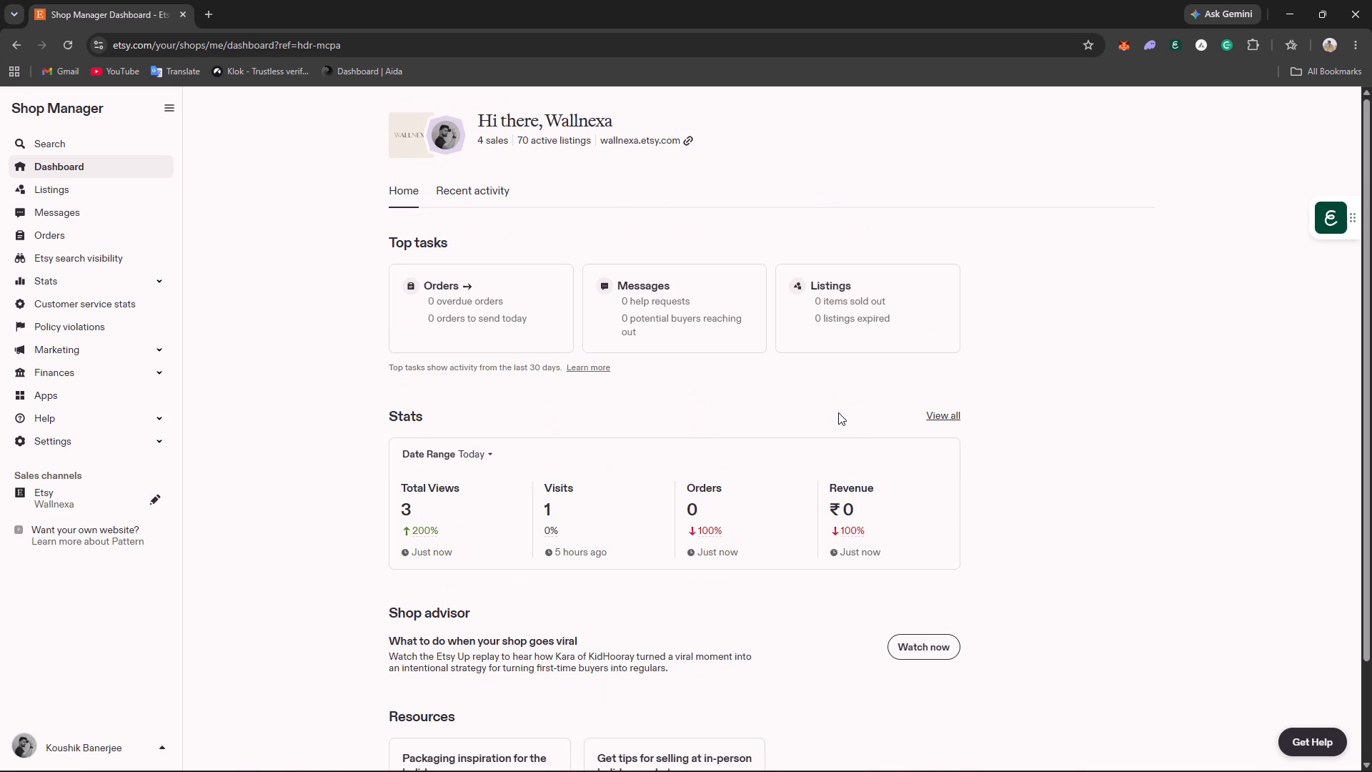
Open the shop's Listings and look through the active listings on the first page.
left_click(76, 190)
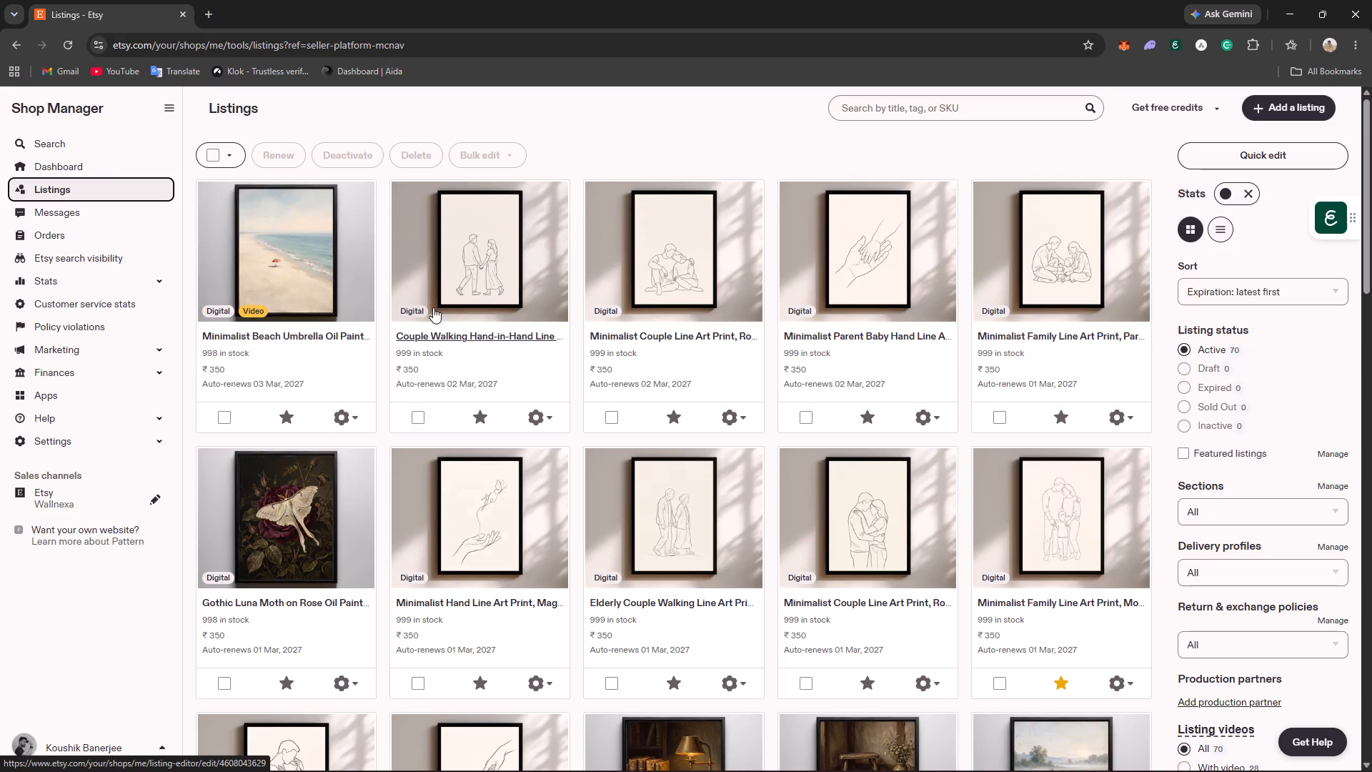
scroll(667, 153, "down", 4)
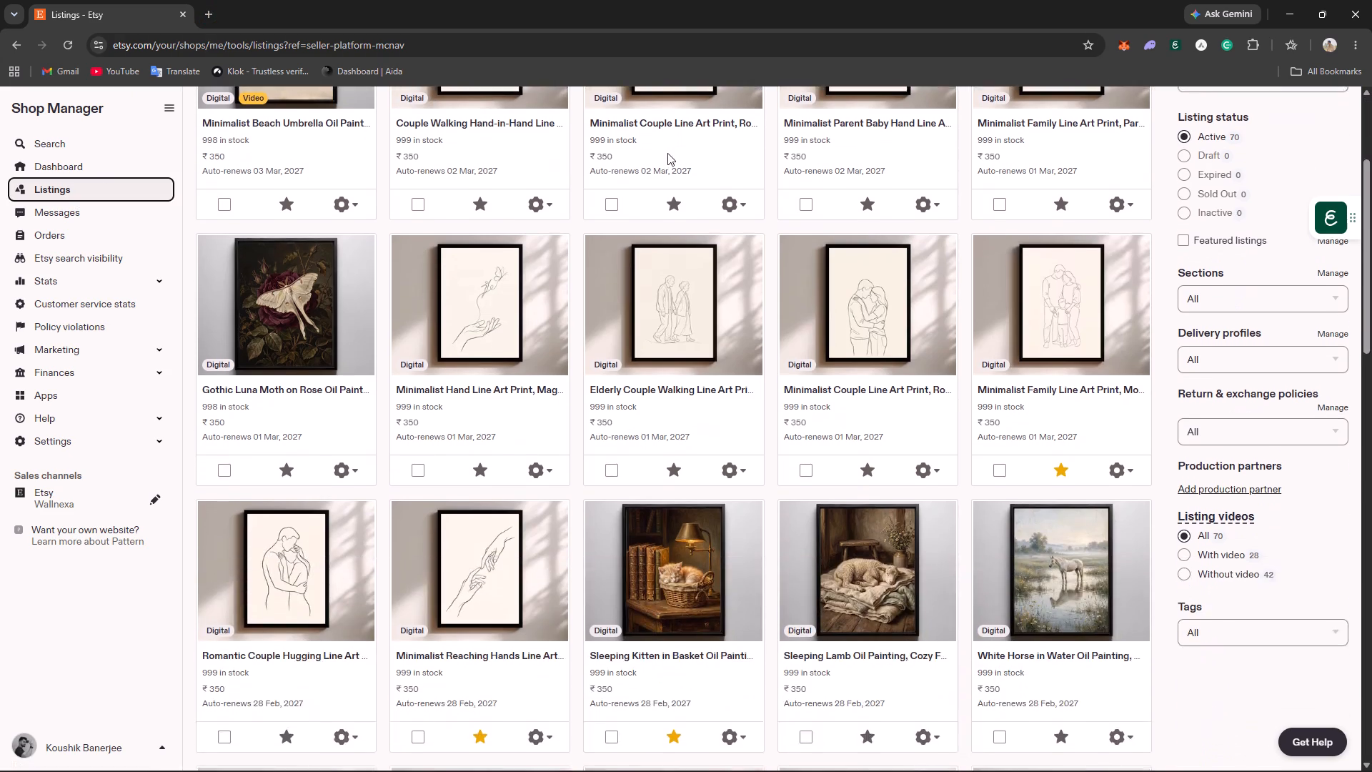
scroll(667, 153, "down", 2)
scroll(667, 153, "up", 1)
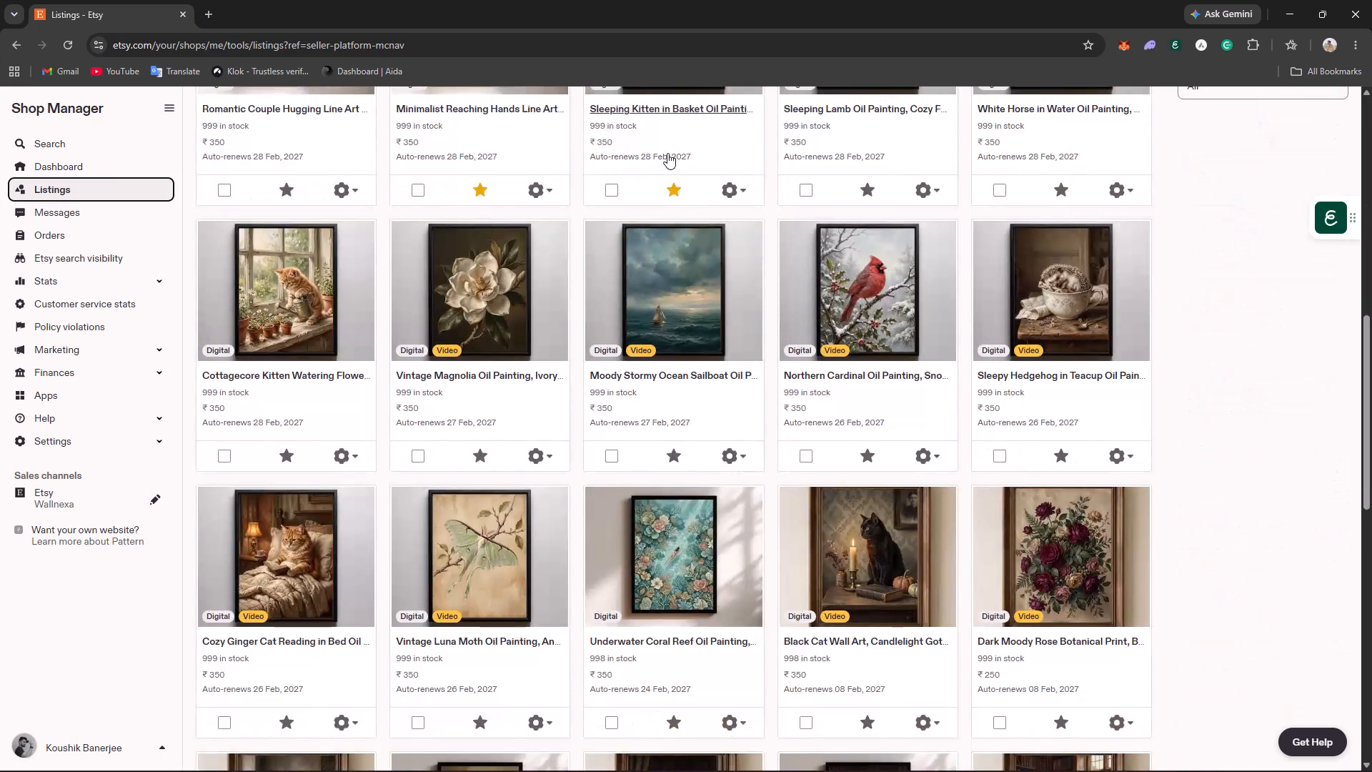
scroll(667, 153, "down", 2)
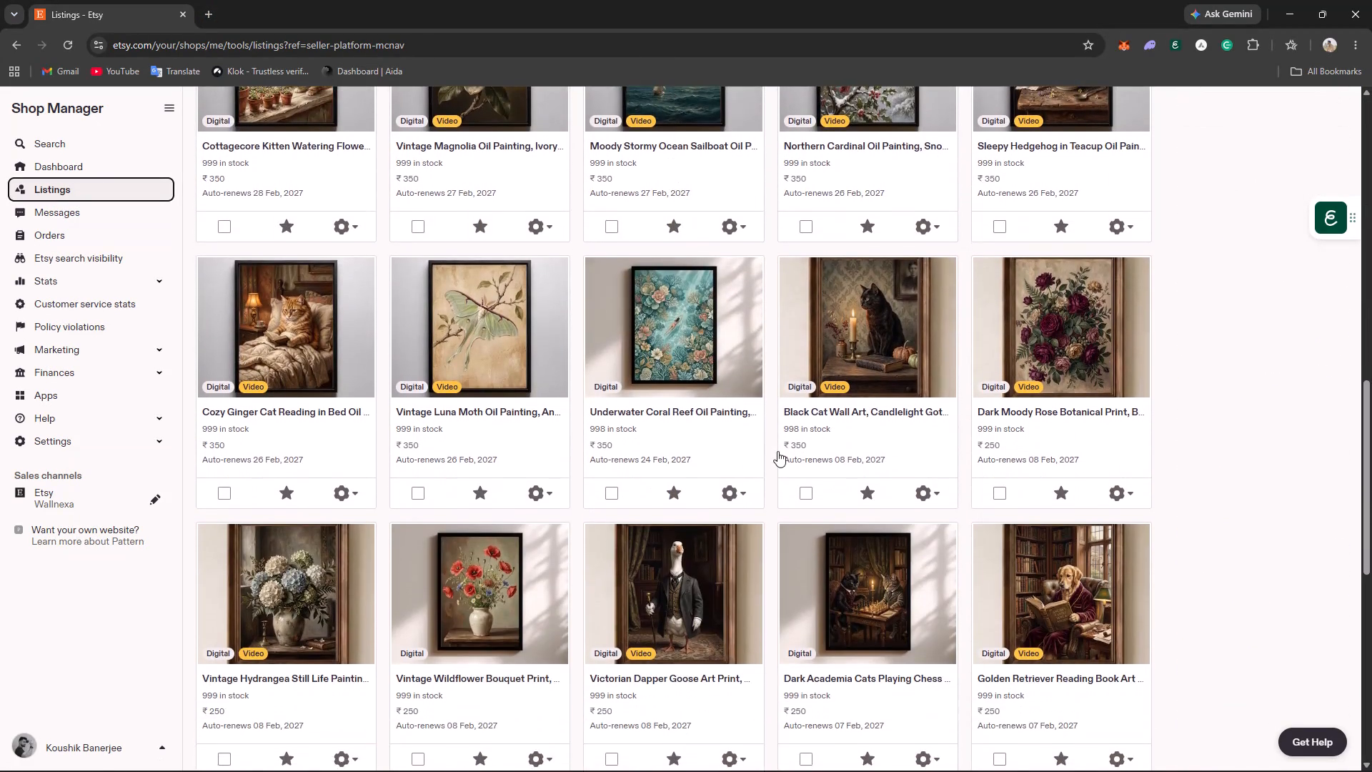
scroll(777, 451, "down", 2)
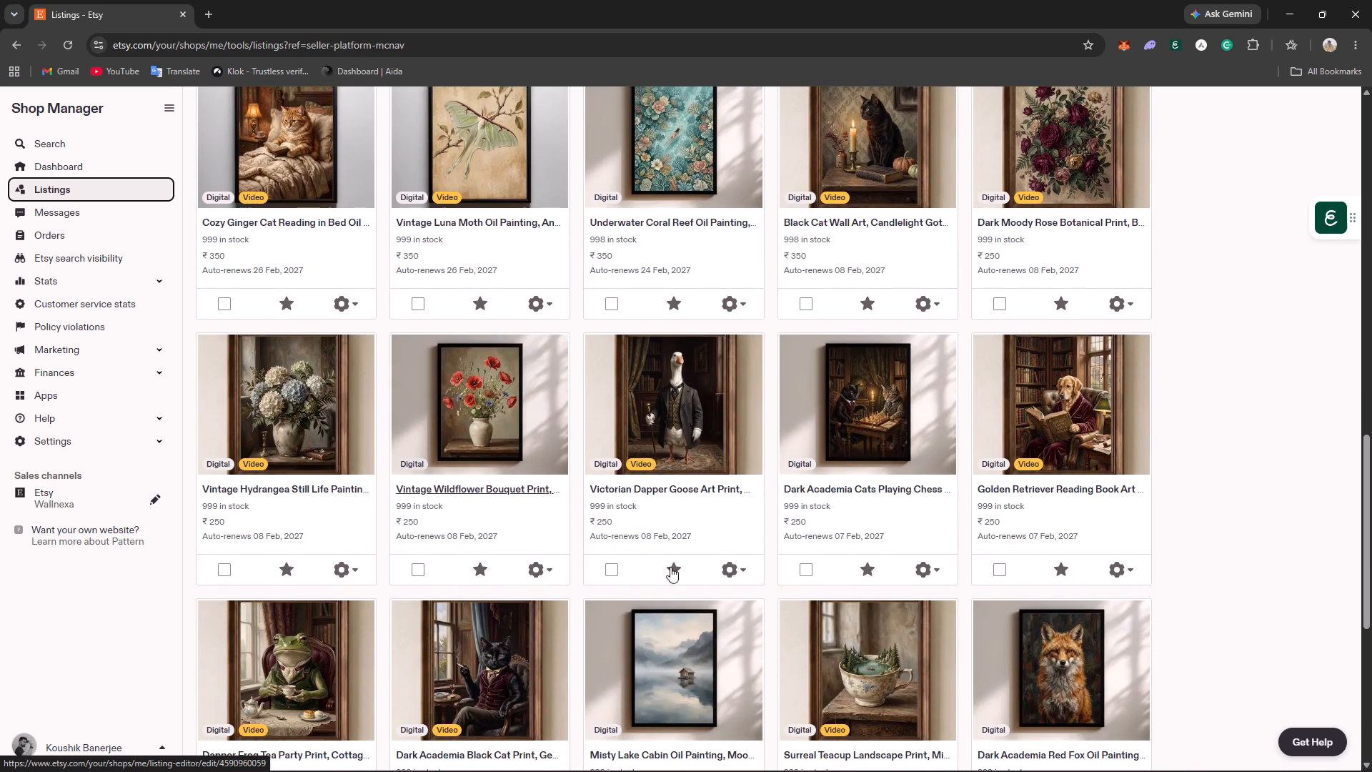
scroll(1258, 473, "up", 3)
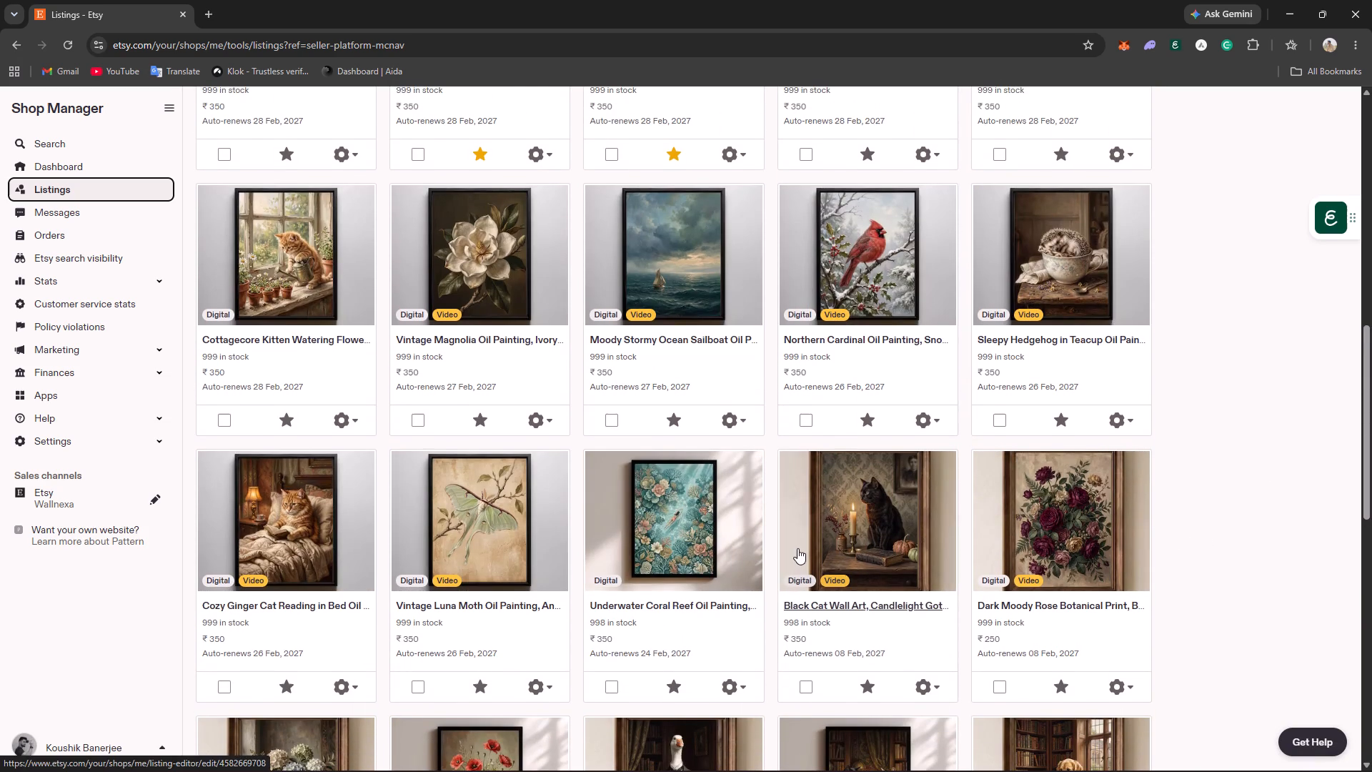
scroll(1233, 438, "up", 3)
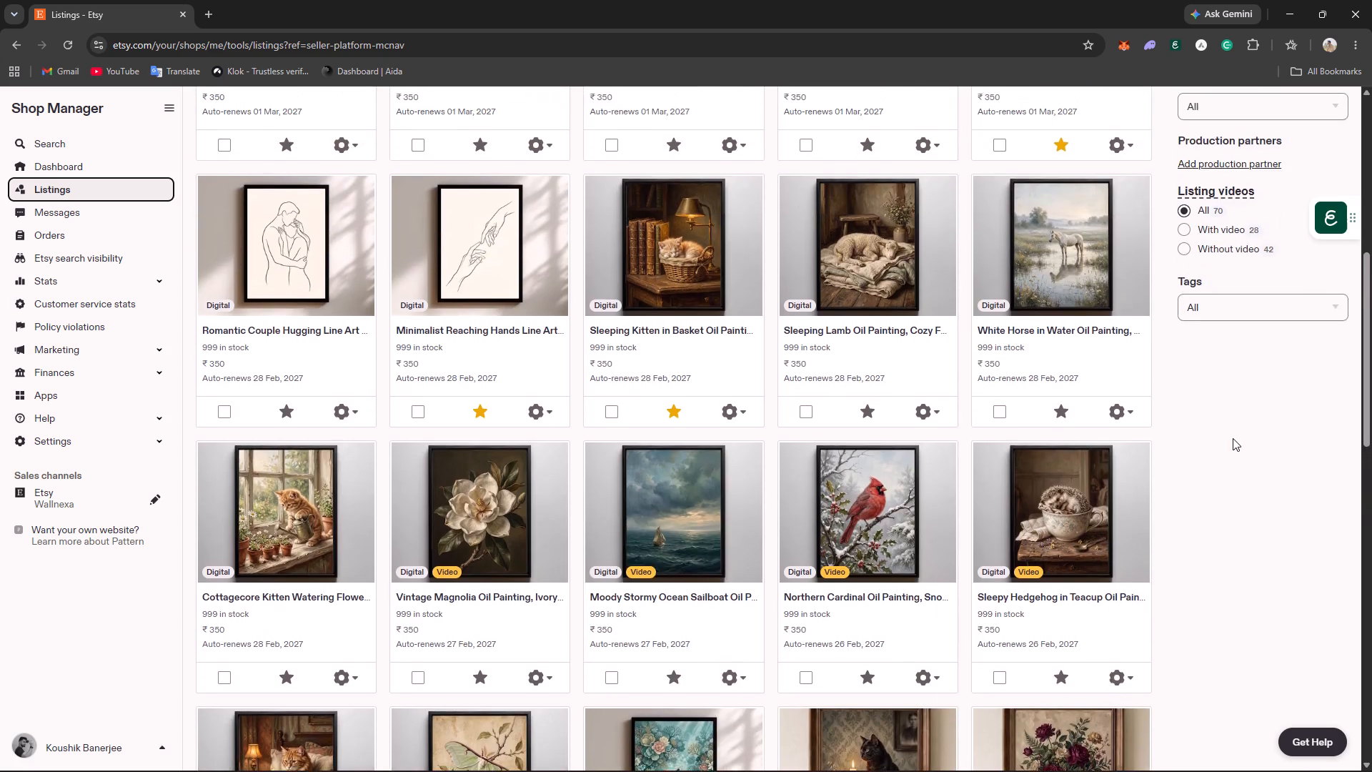
scroll(1233, 438, "up", 6)
scroll(1233, 438, "down", 8)
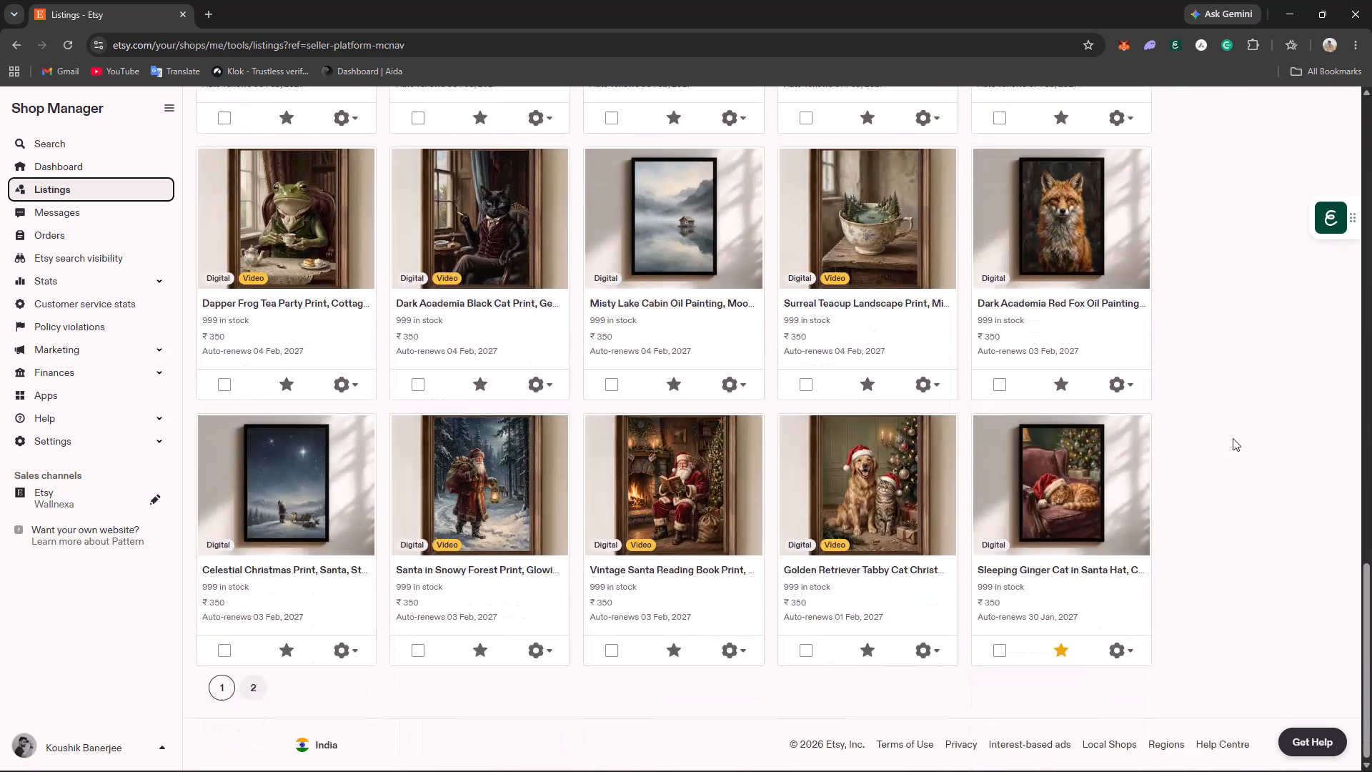
Go to page 2 of the listings and look through the artwork prints there.
left_click(249, 682)
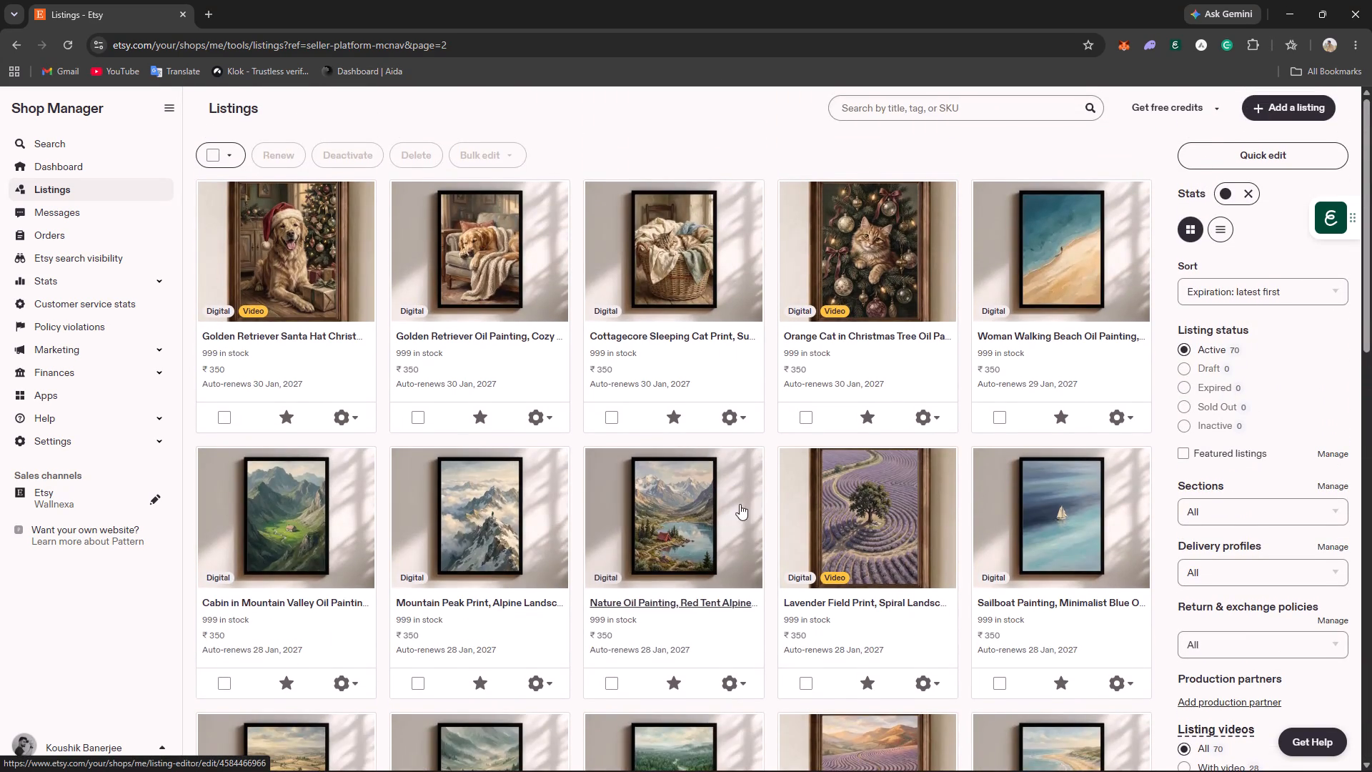
scroll(745, 507, "down", 12)
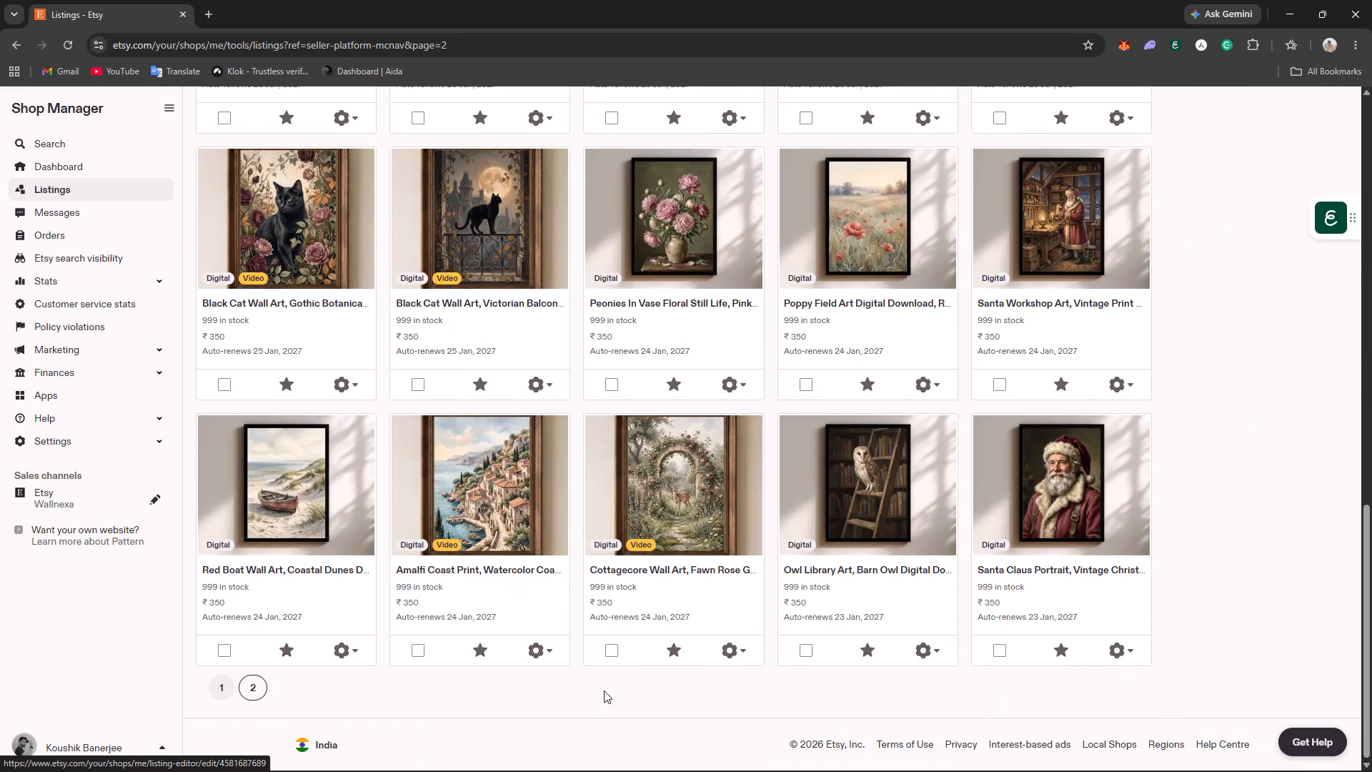
scroll(1096, 254, "up", 1)
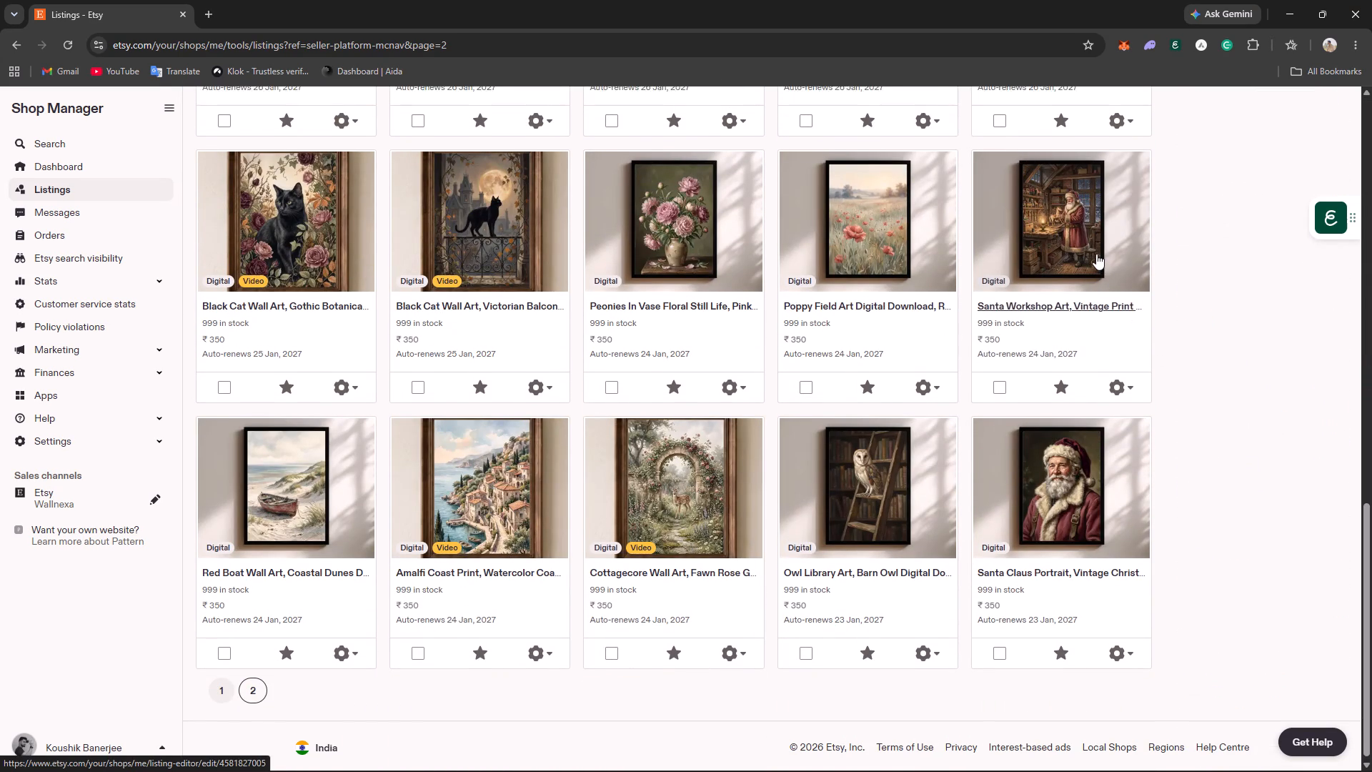
scroll(1096, 254, "up", 1)
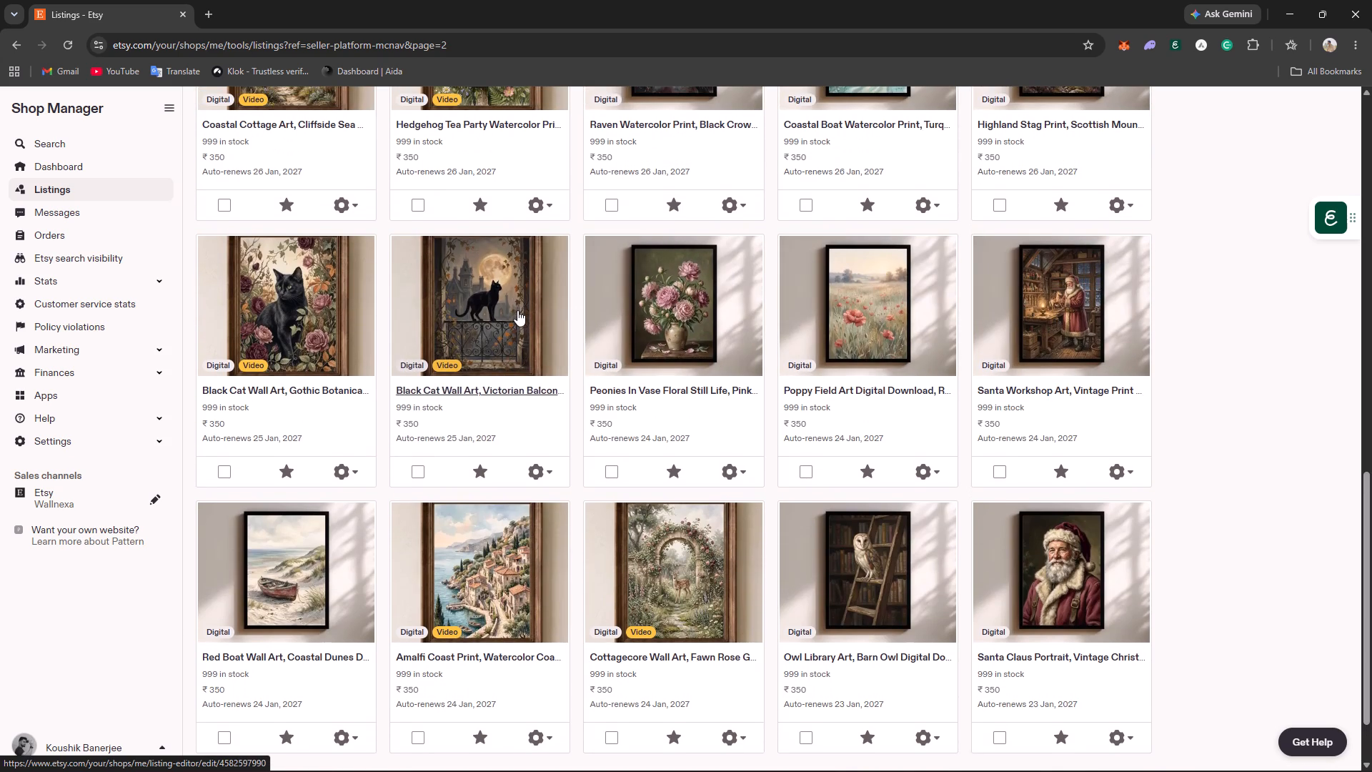
Switch to File Explorer and open the WallNexa_Mockups folder on the Personal (D:) drive.
left_click(738, 756)
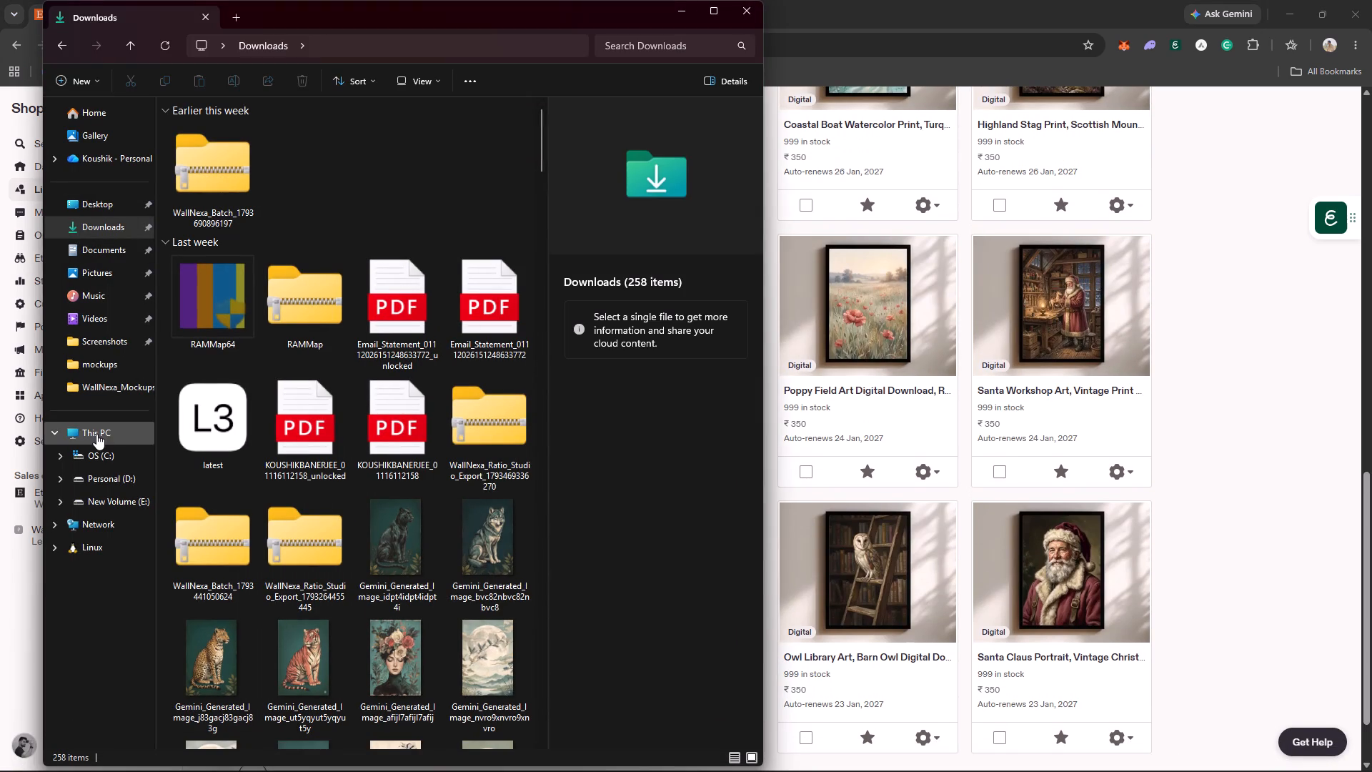
left_click(93, 476)
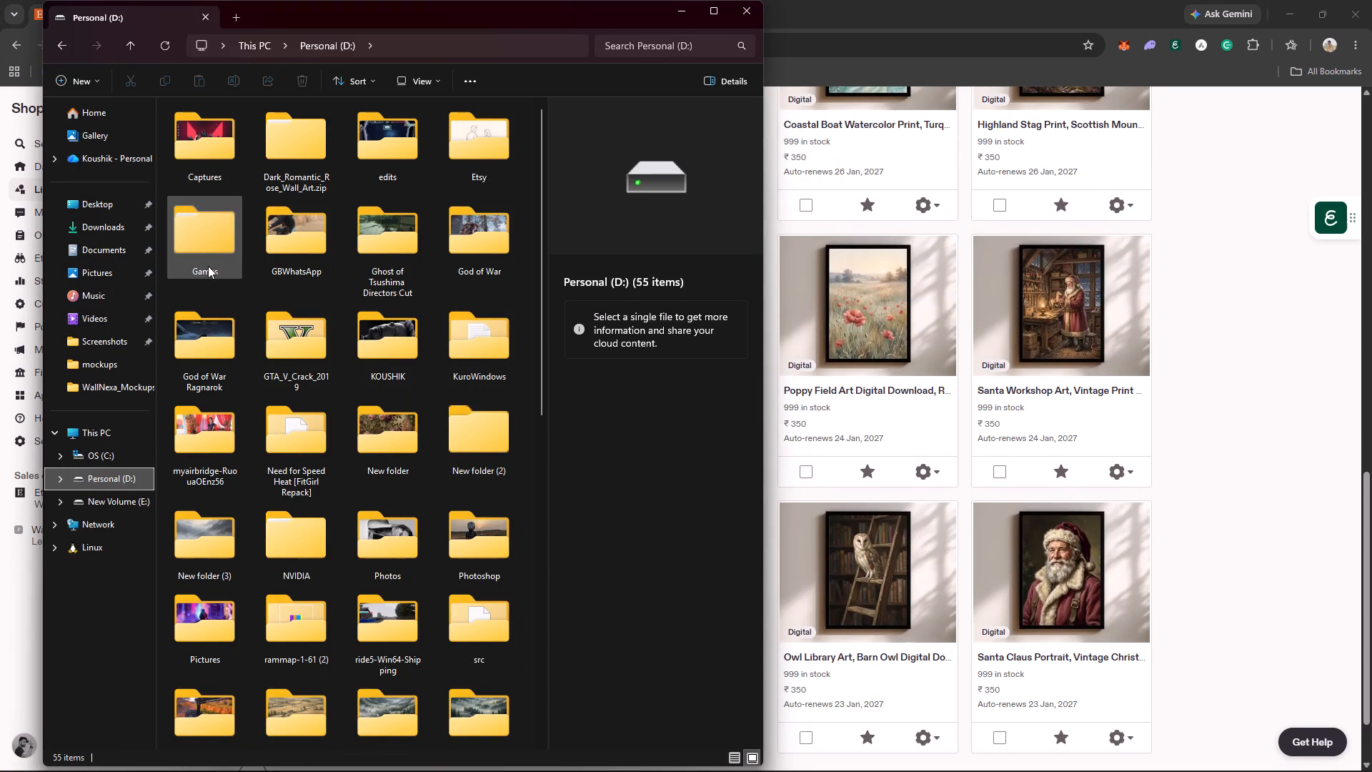
scroll(354, 424, "down", 4)
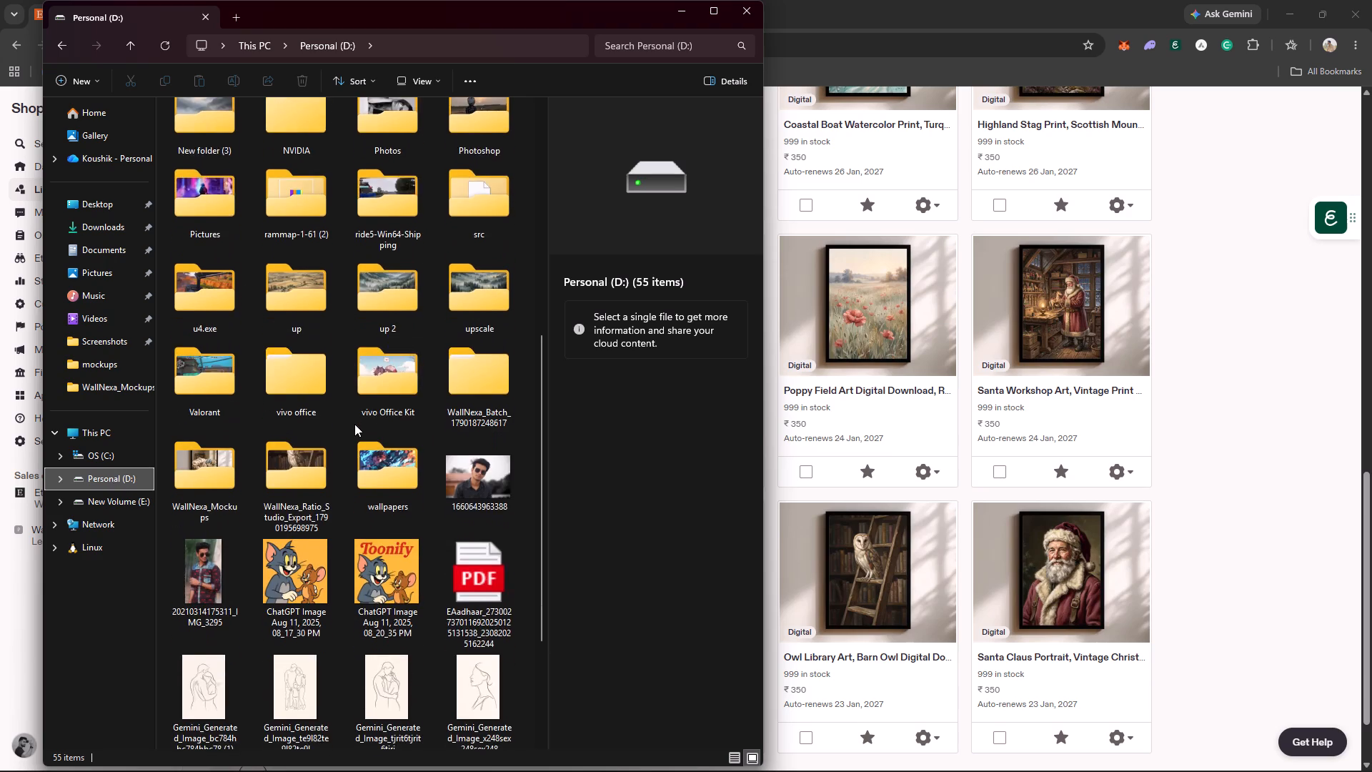
double_click(206, 336)
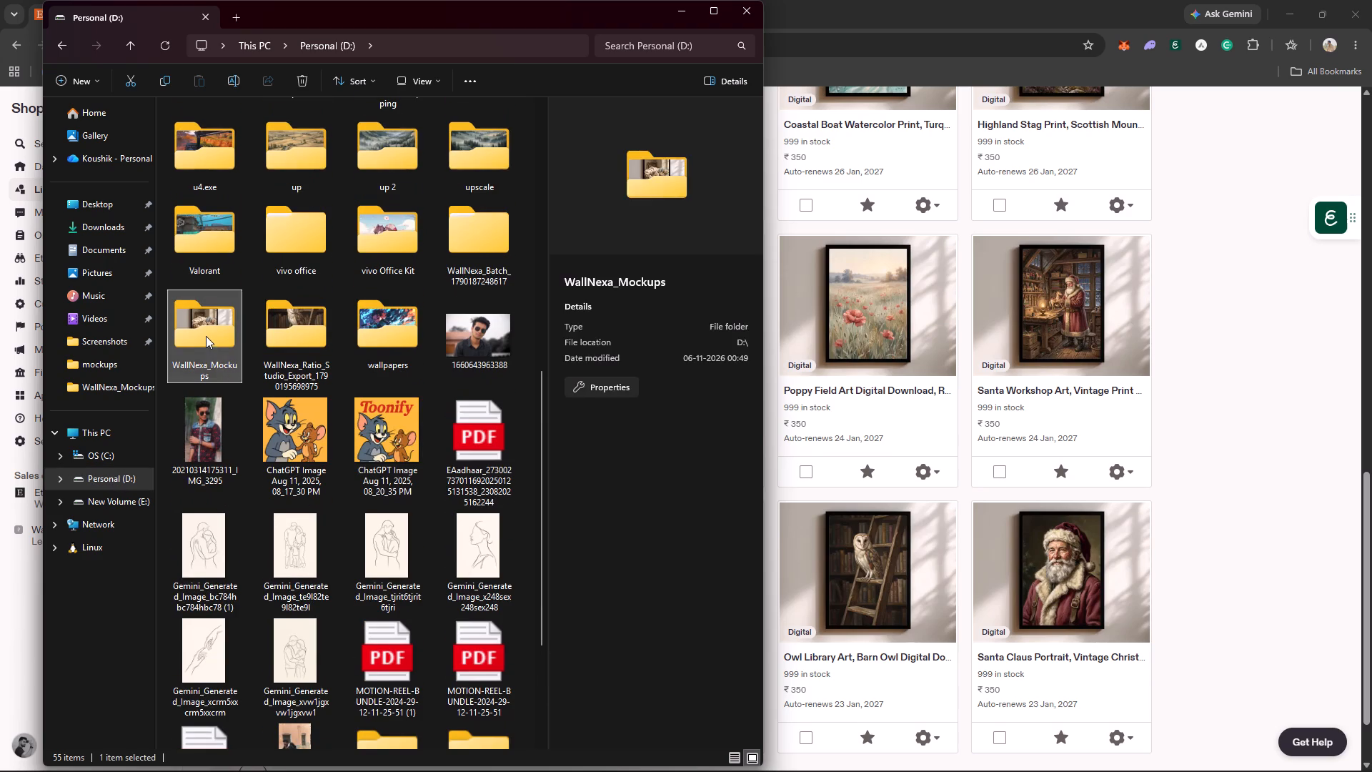
Look through the room mockup images of the wall art designs in the WallNexa_Mockups folder.
scroll(298, 389, "down", 1)
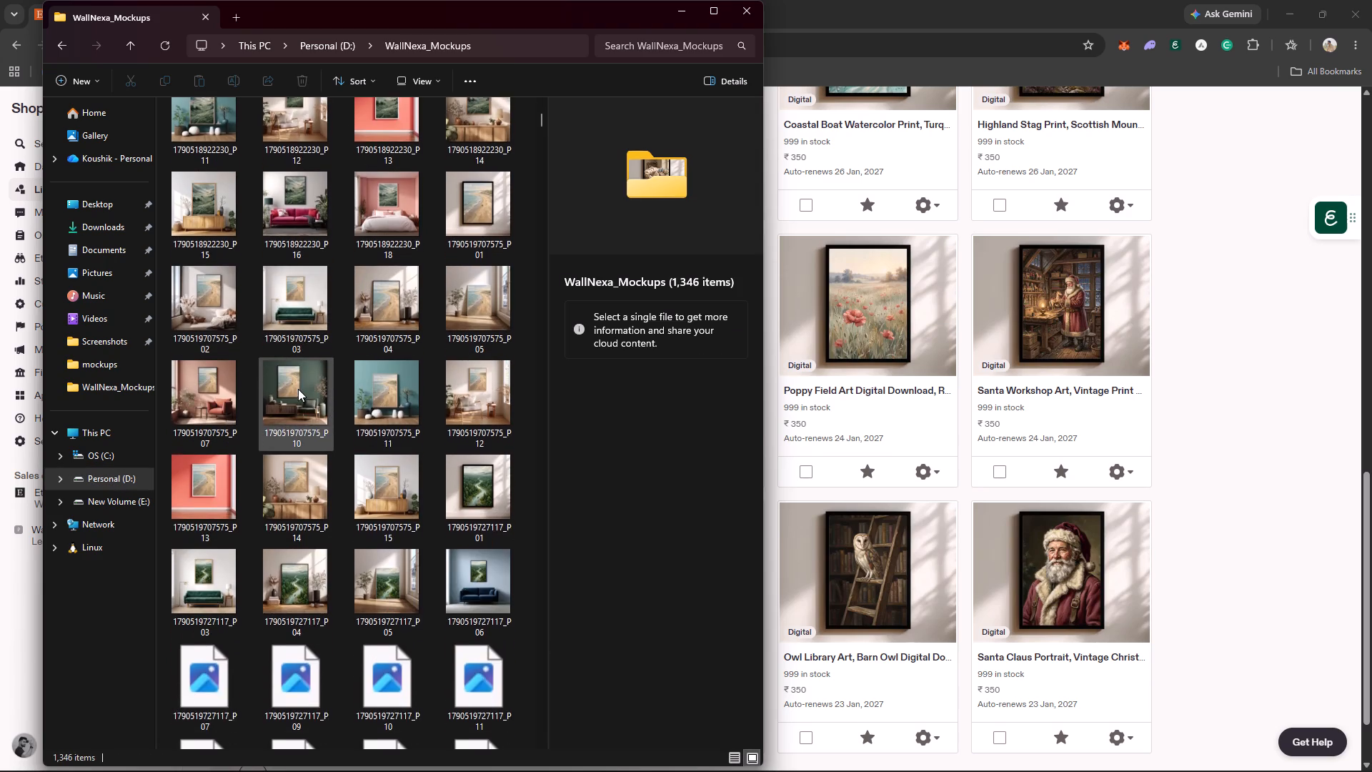
scroll(298, 389, "down", 10)
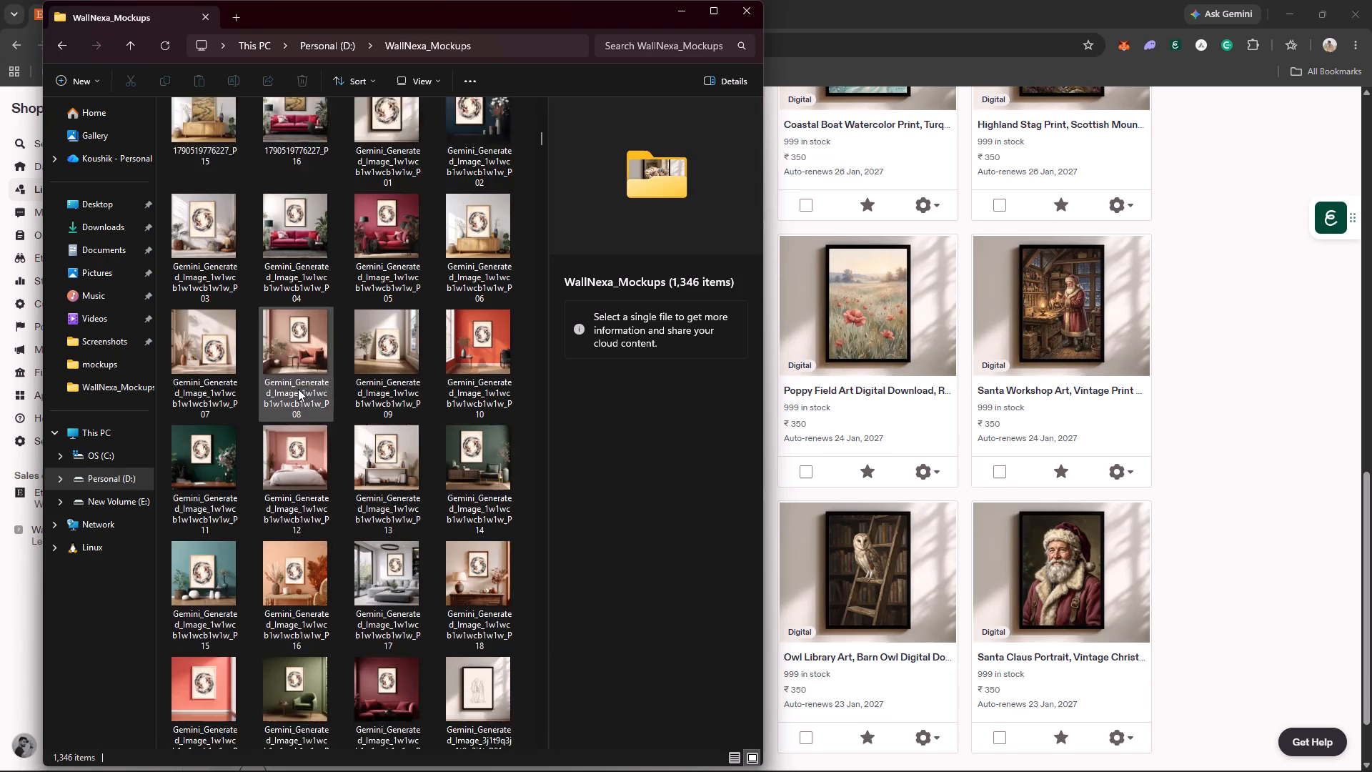
scroll(298, 389, "down", 7)
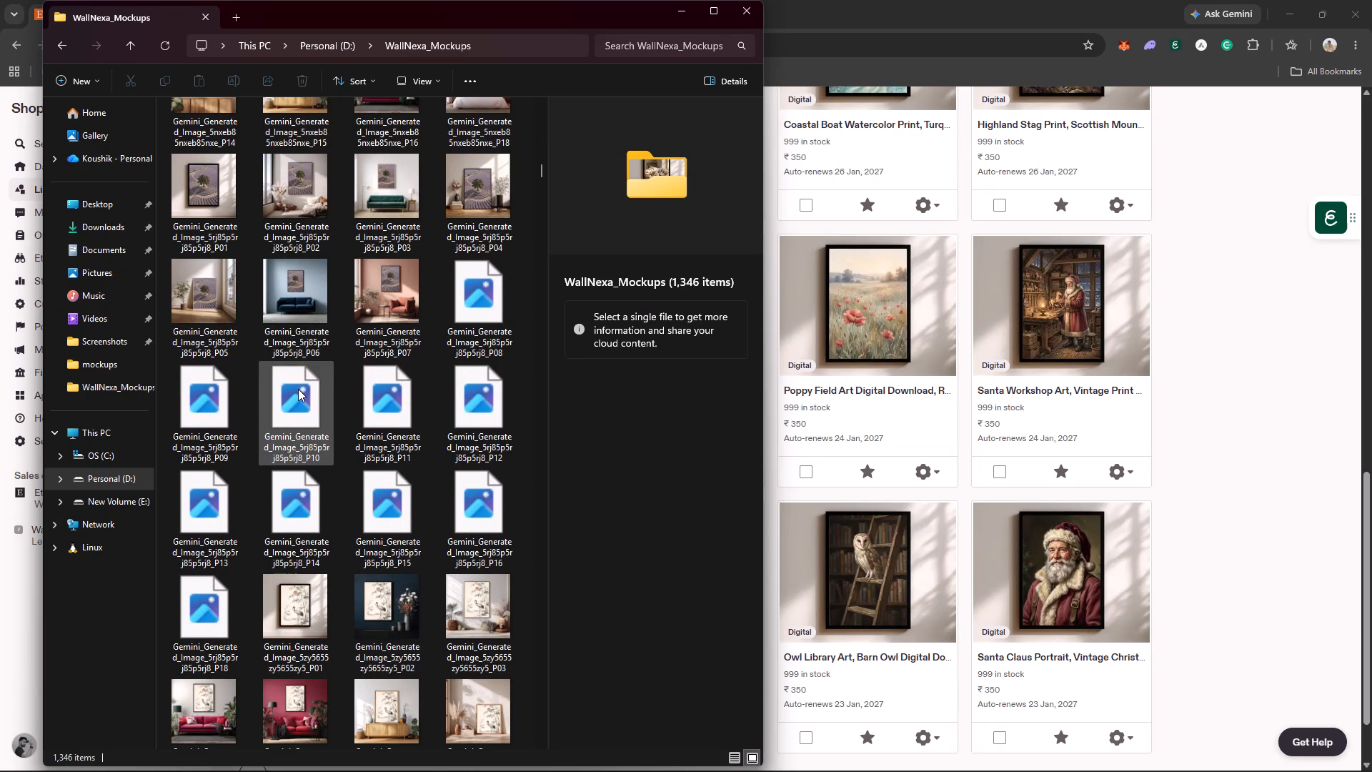
scroll(298, 389, "down", 4)
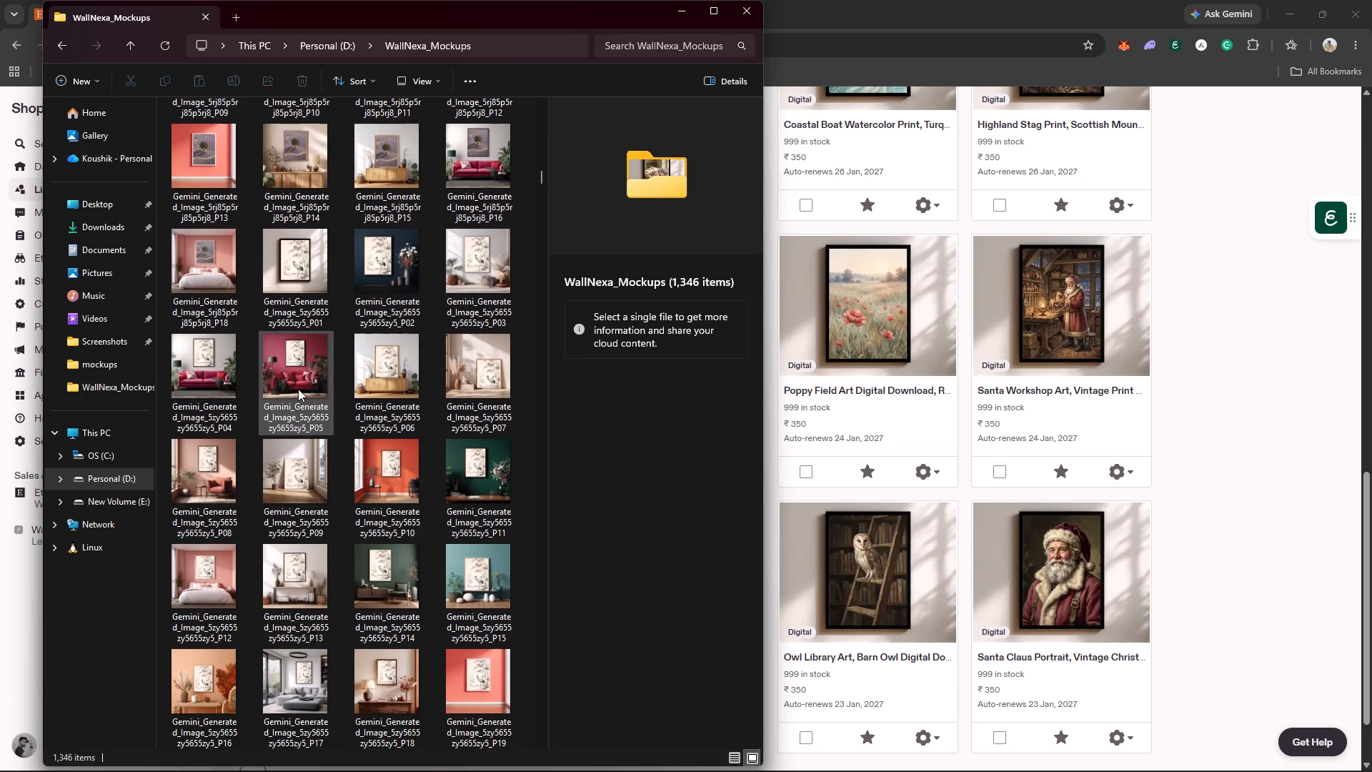
scroll(298, 389, "down", 6)
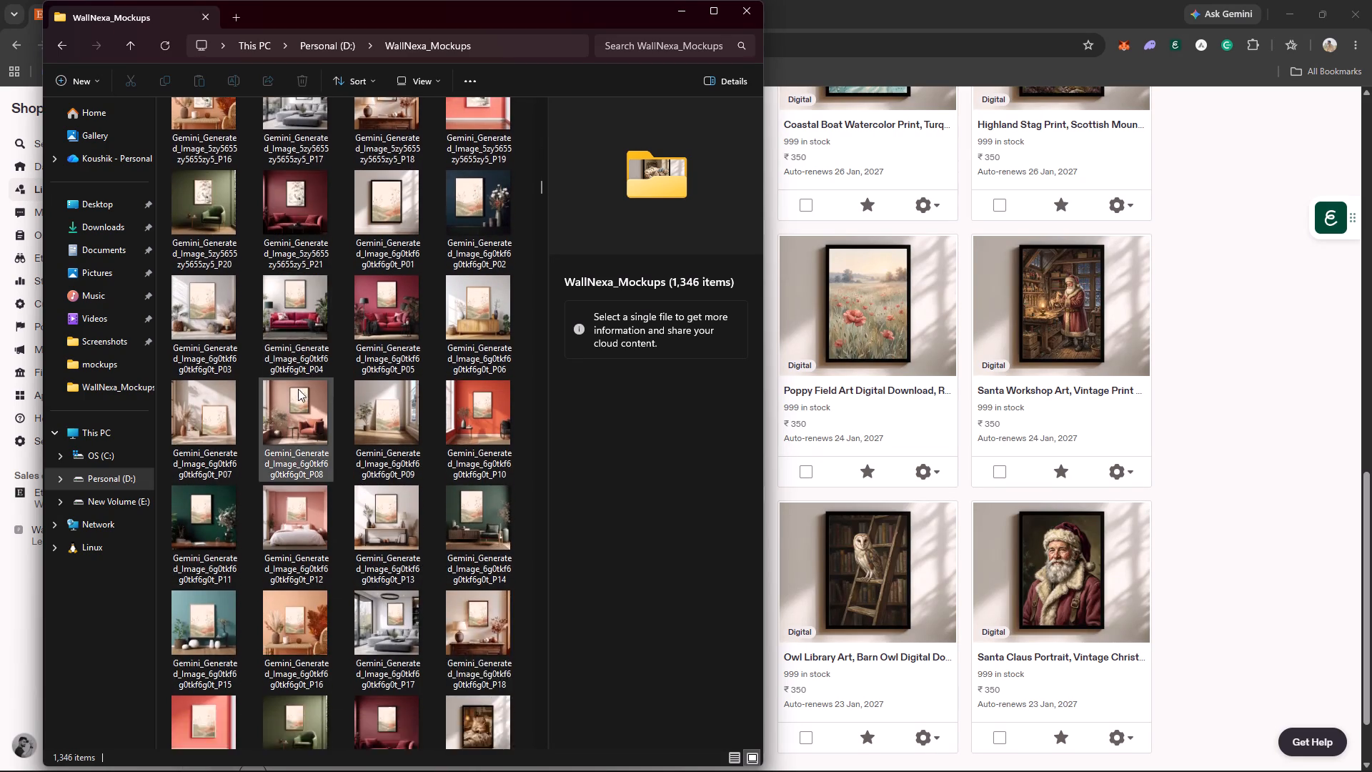
scroll(298, 389, "down", 4)
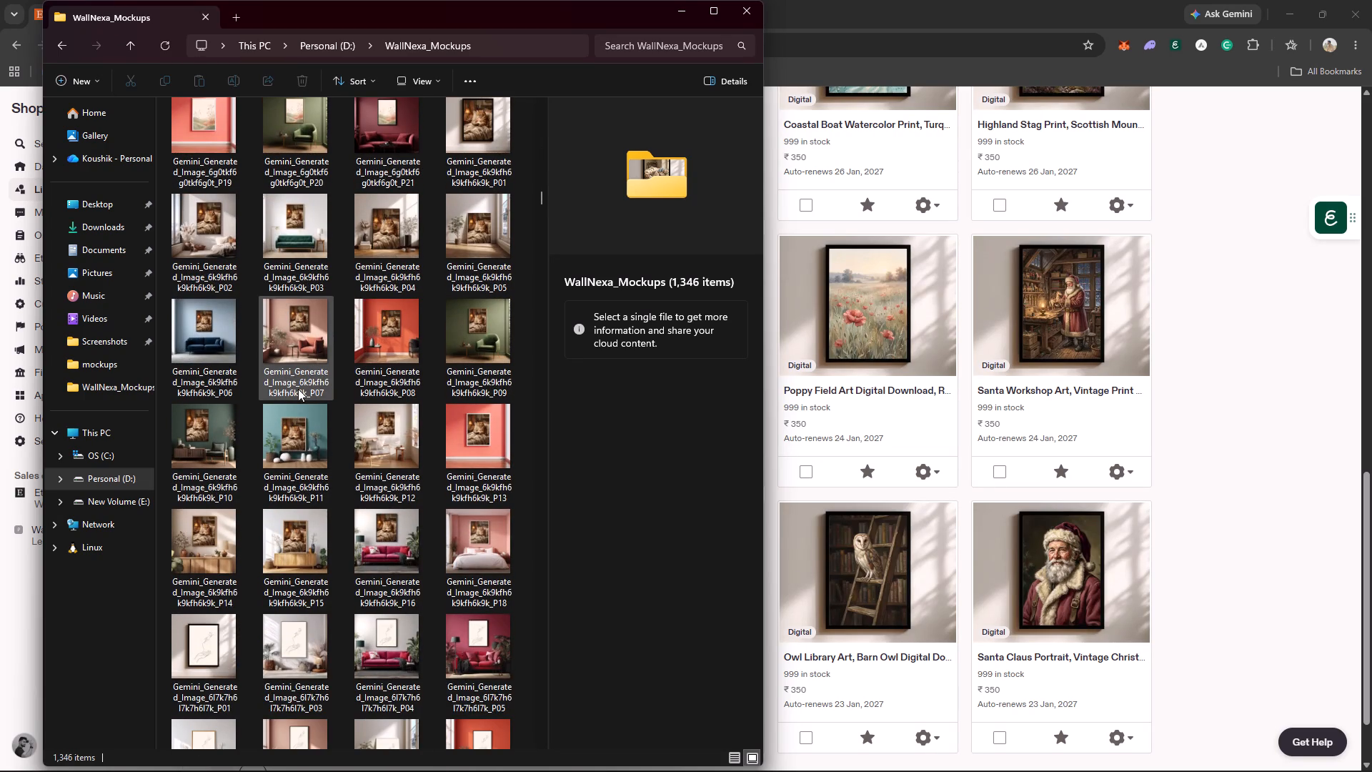
scroll(298, 389, "down", 5)
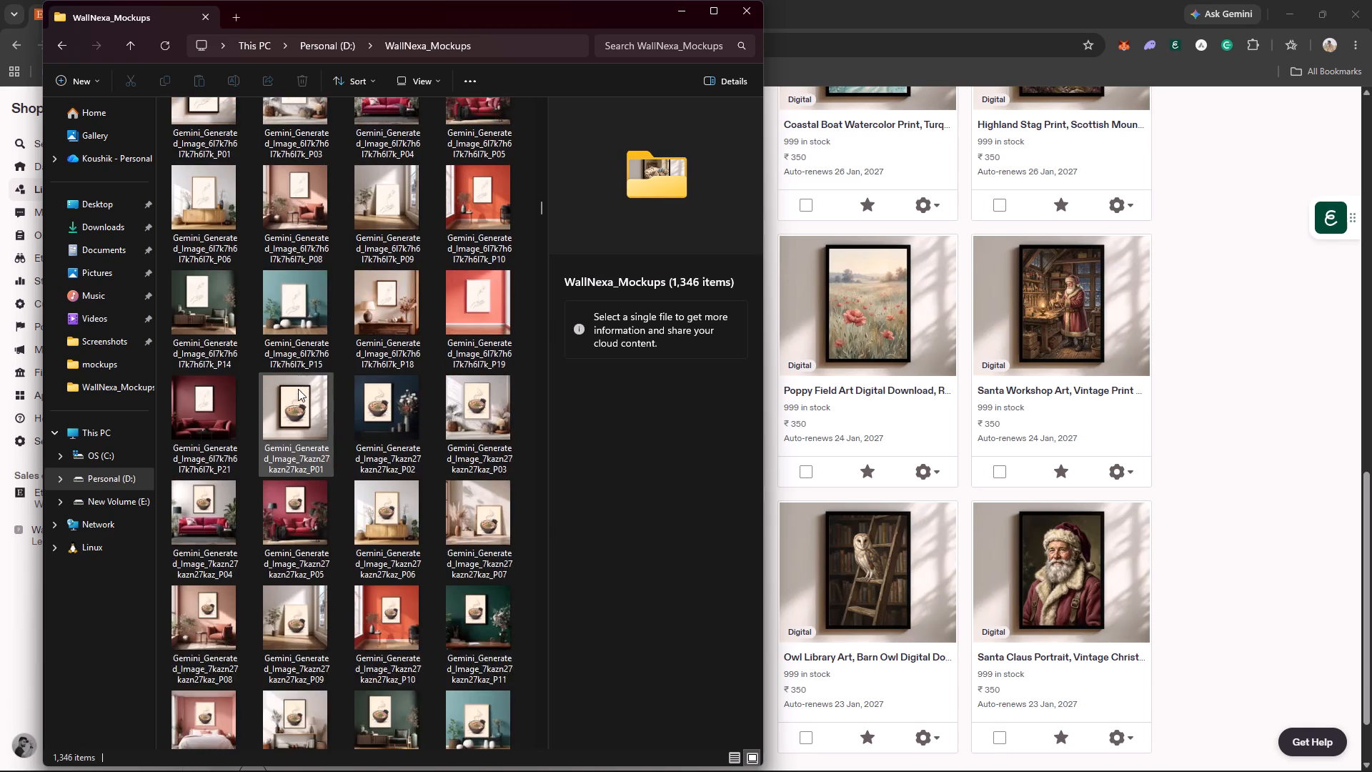
scroll(298, 389, "down", 4)
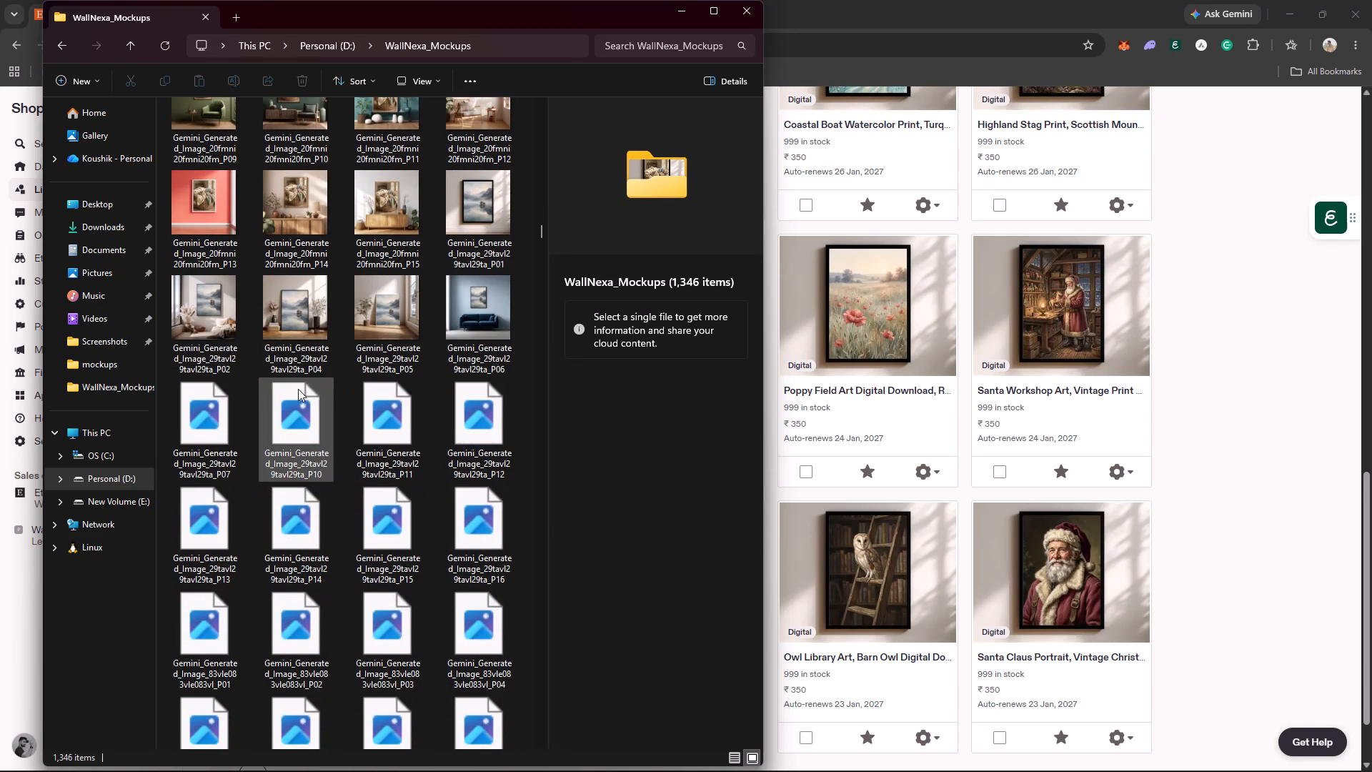
scroll(298, 389, "down", 3)
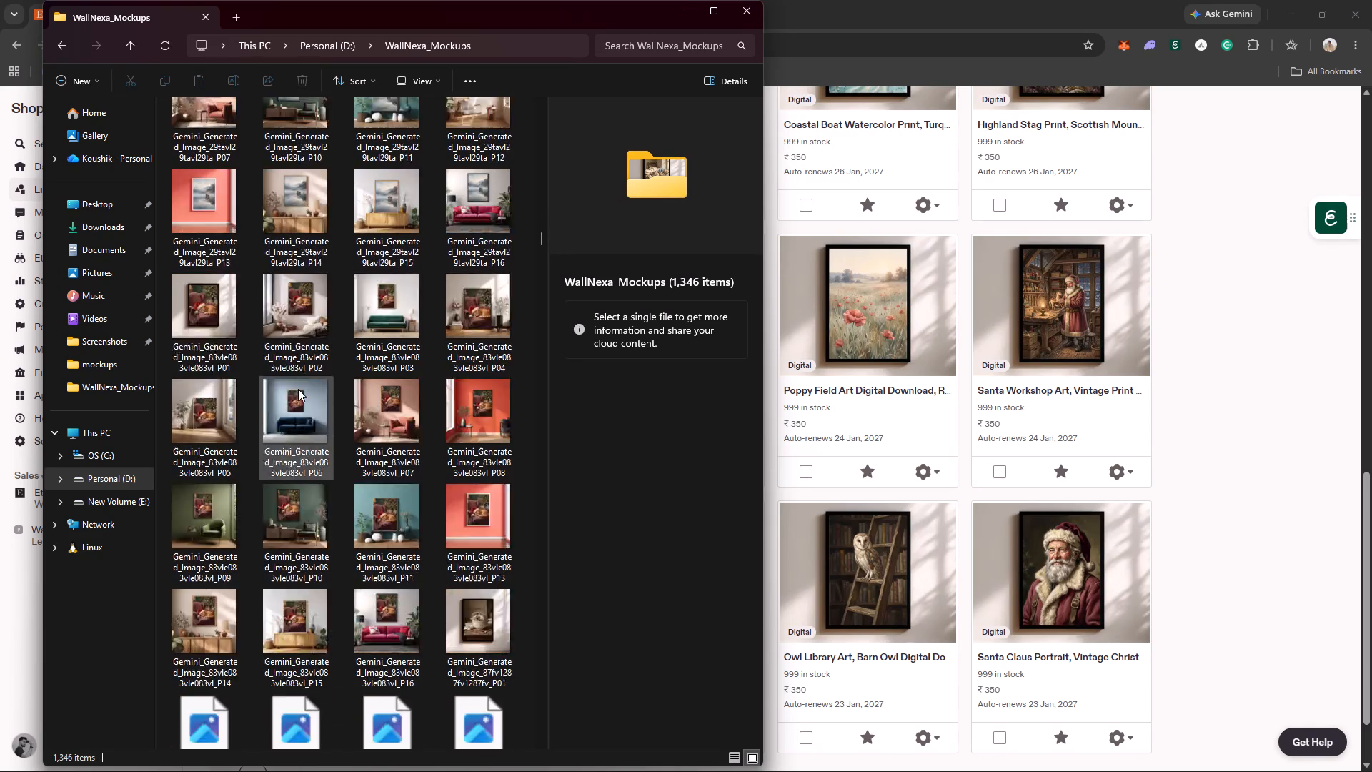
scroll(298, 389, "down", 4)
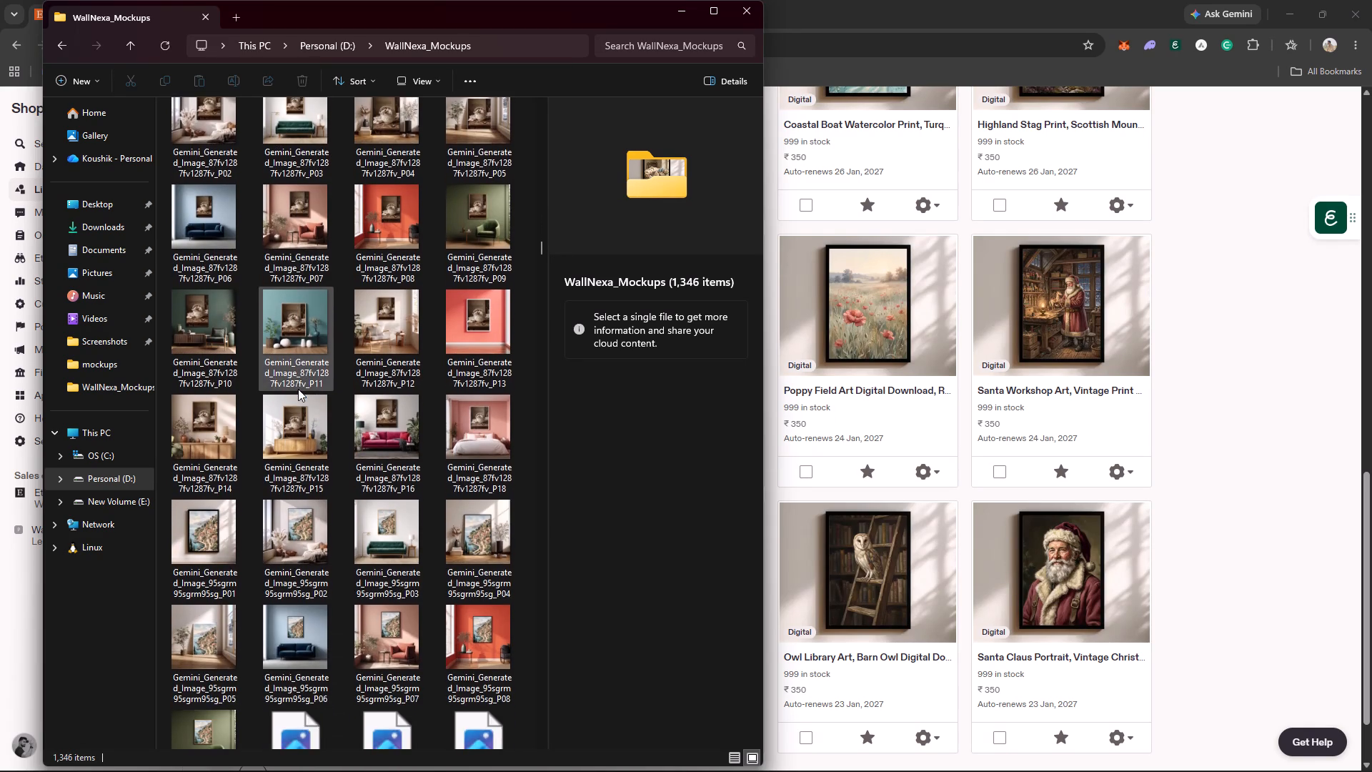
scroll(298, 389, "down", 5)
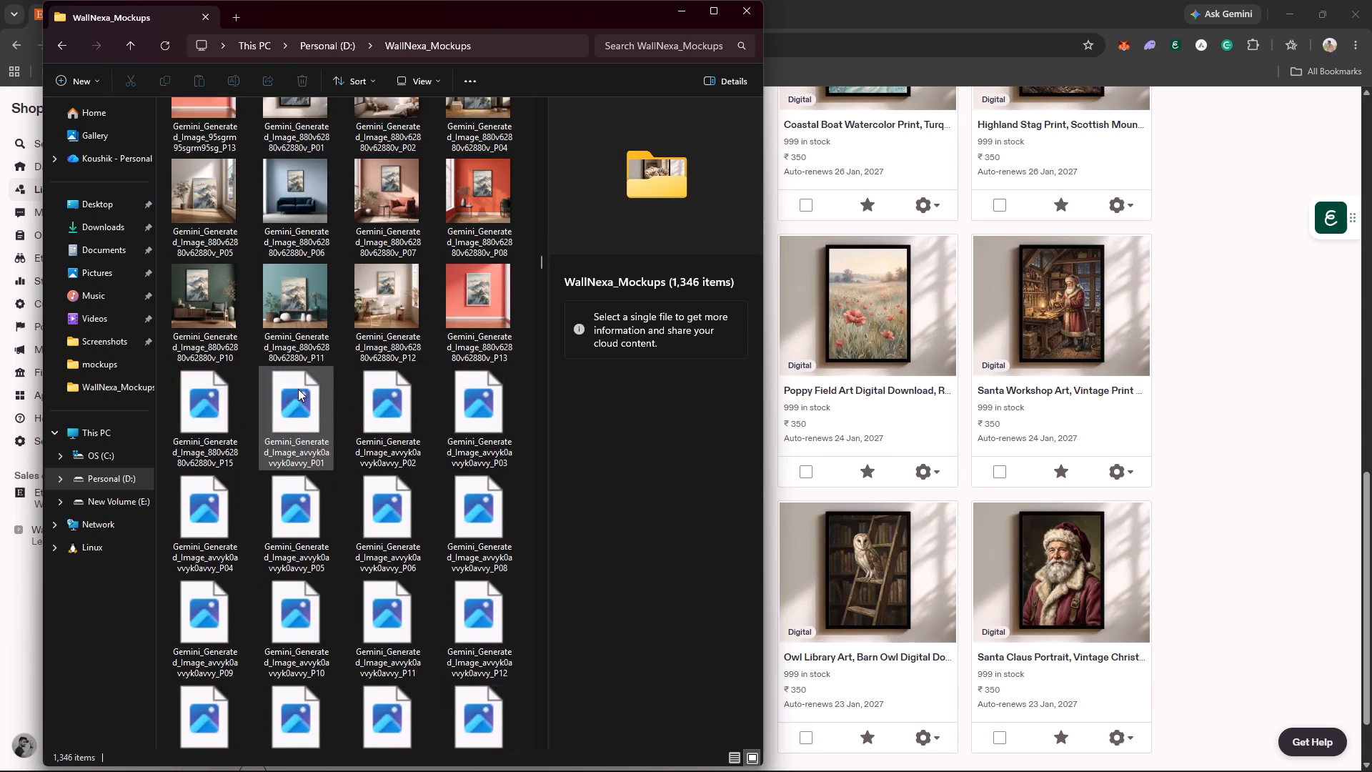
scroll(298, 389, "down", 7)
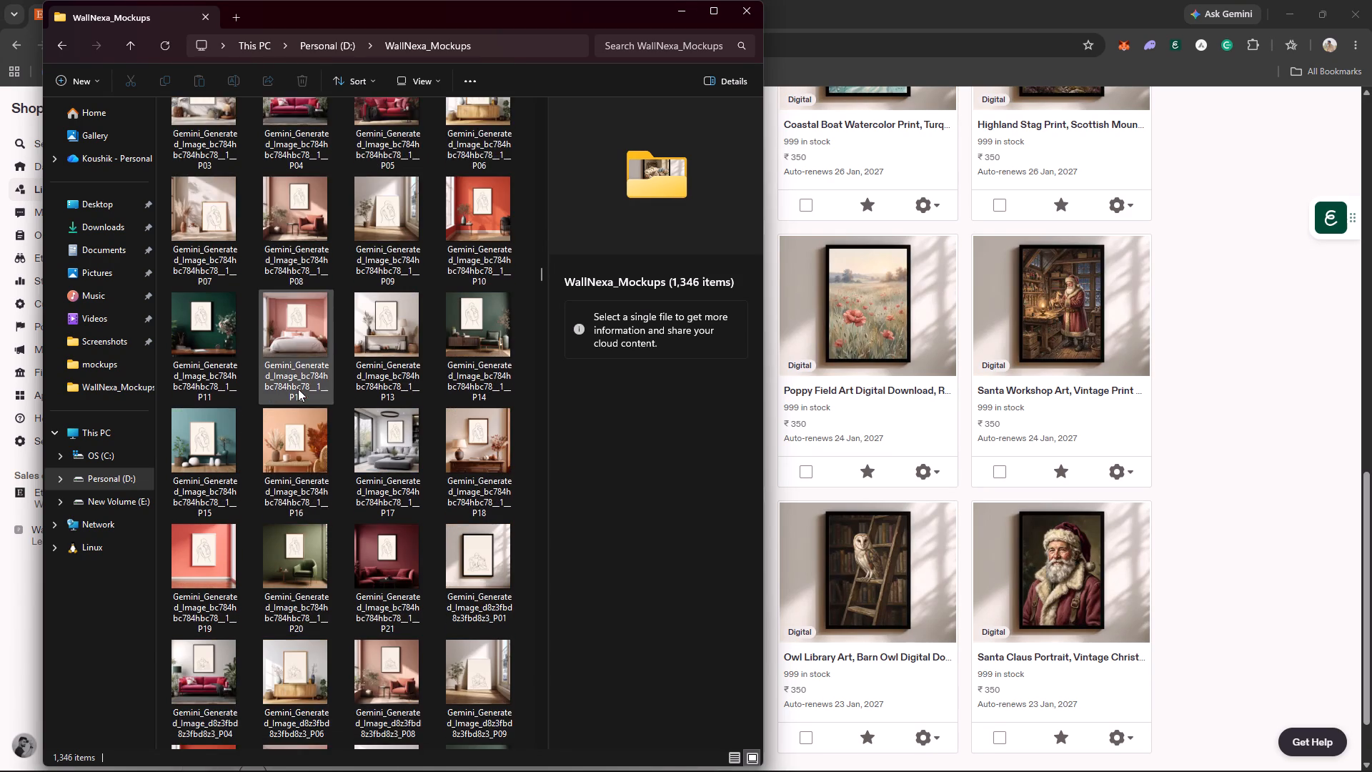
scroll(298, 389, "down", 5)
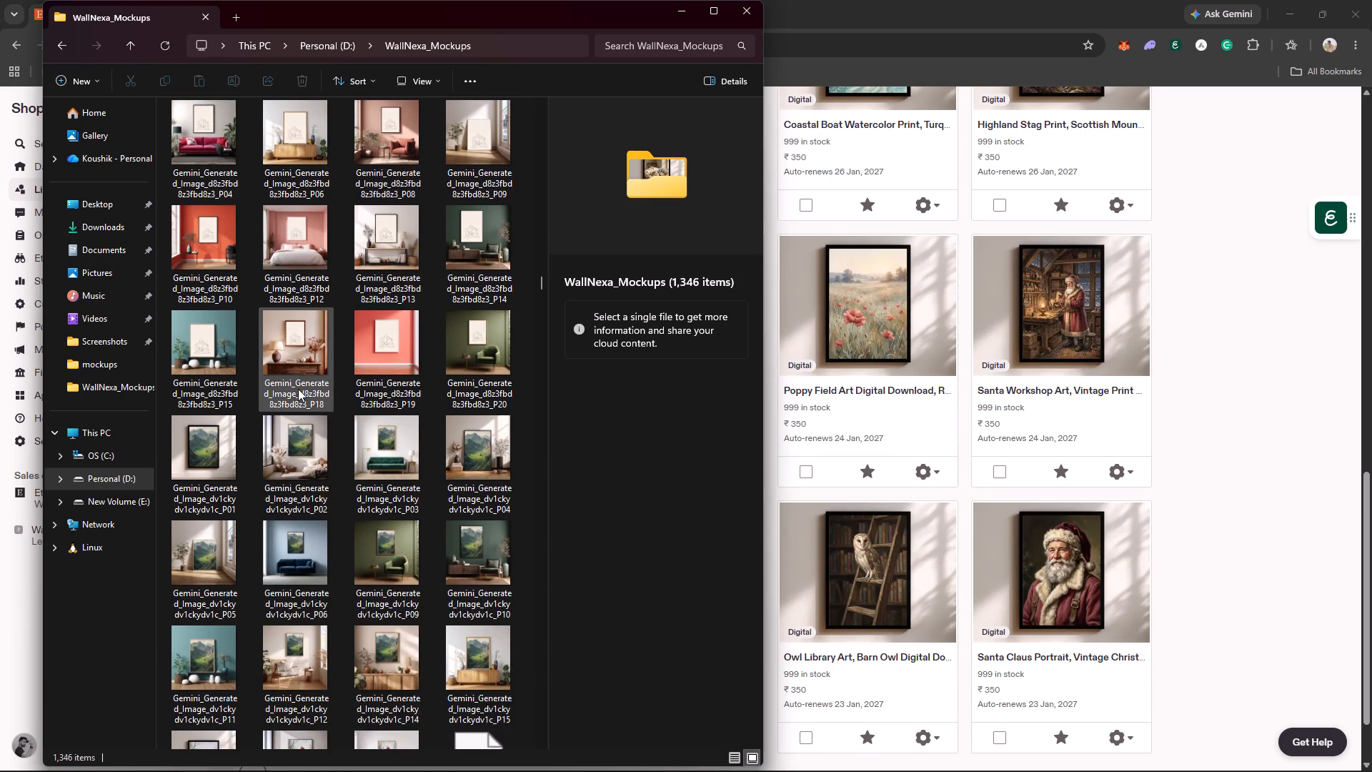
scroll(298, 389, "down", 4)
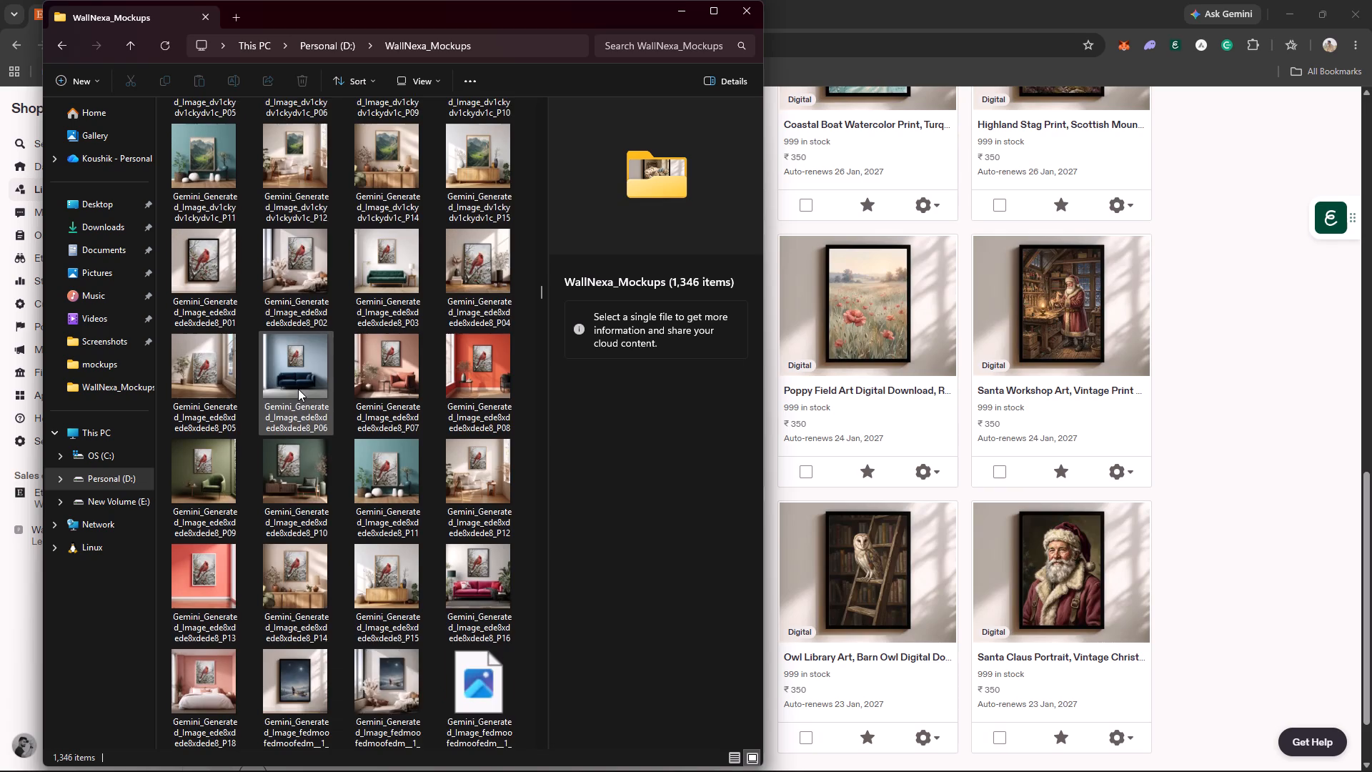
scroll(298, 389, "down", 6)
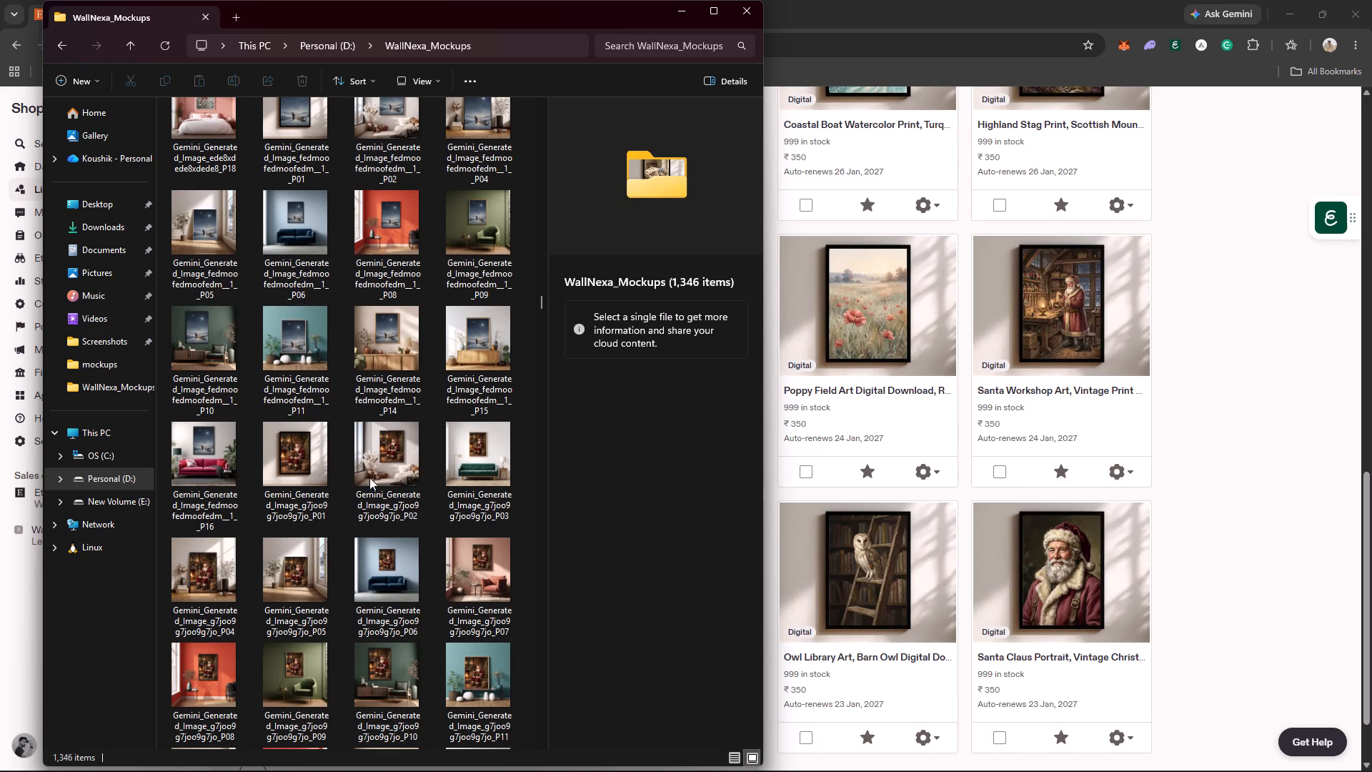
Switch to the Etsy listings in Chrome and check the artwork prints on page 2.
left_click(1261, 509)
scroll(972, 455, "up", 10)
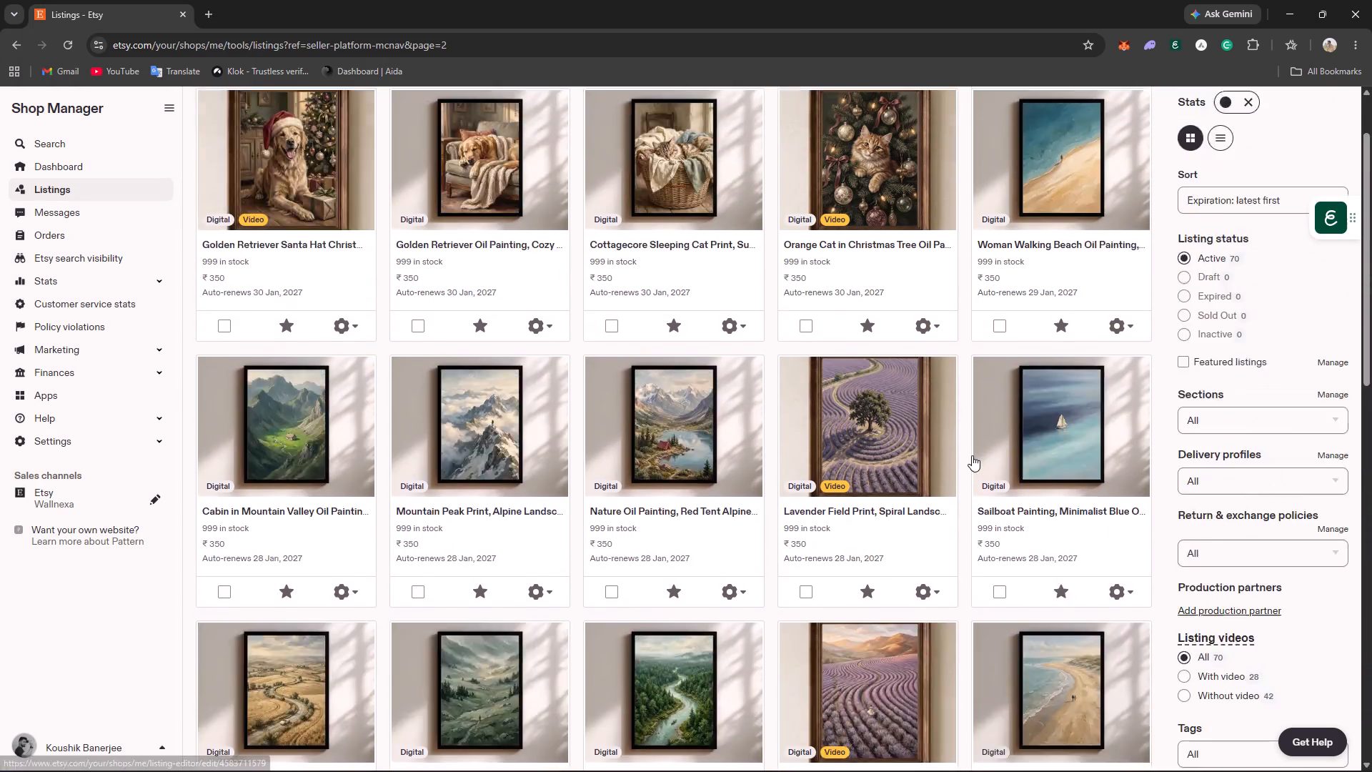
scroll(565, 420, "down", 8)
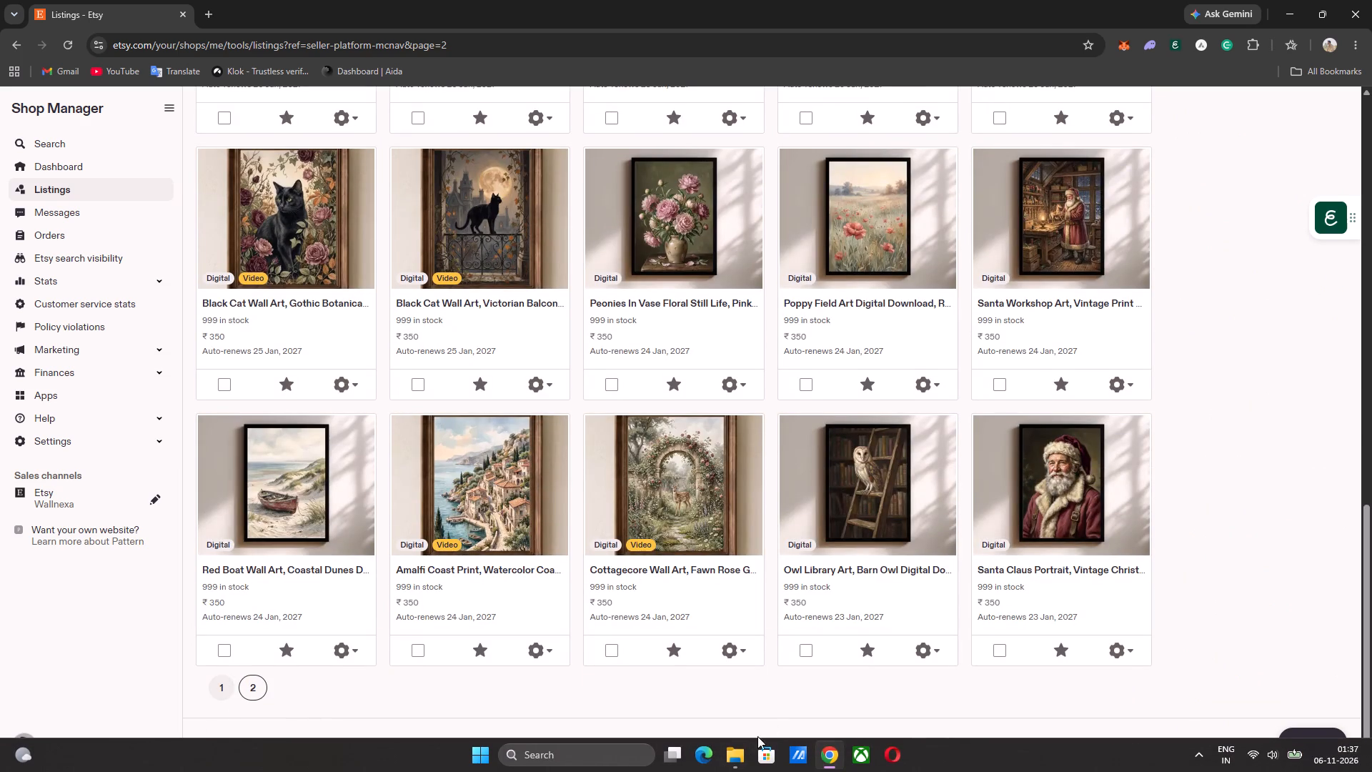
Return to the WallNexa_Mockups folder in File Explorer and examine further mockup sets against the shop's listed prints.
left_click(735, 753)
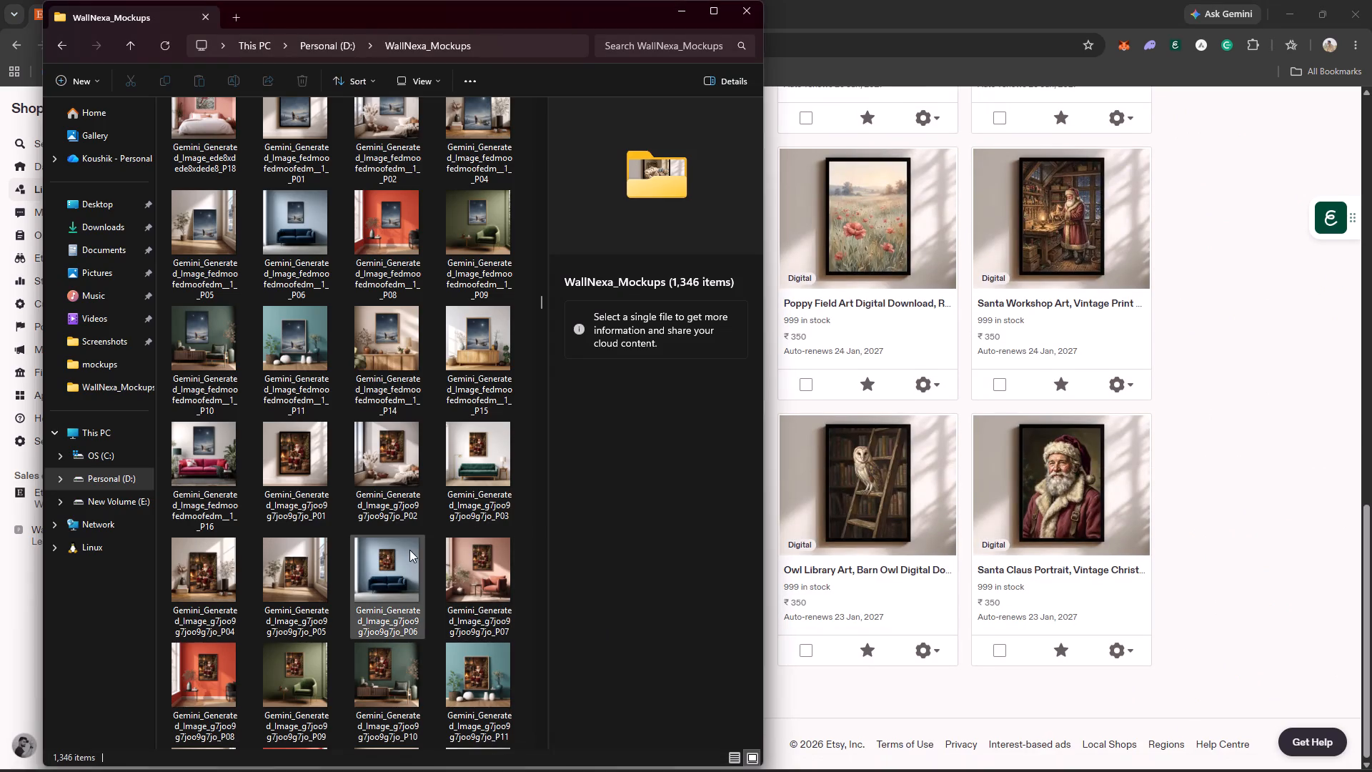
scroll(406, 550, "down", 3)
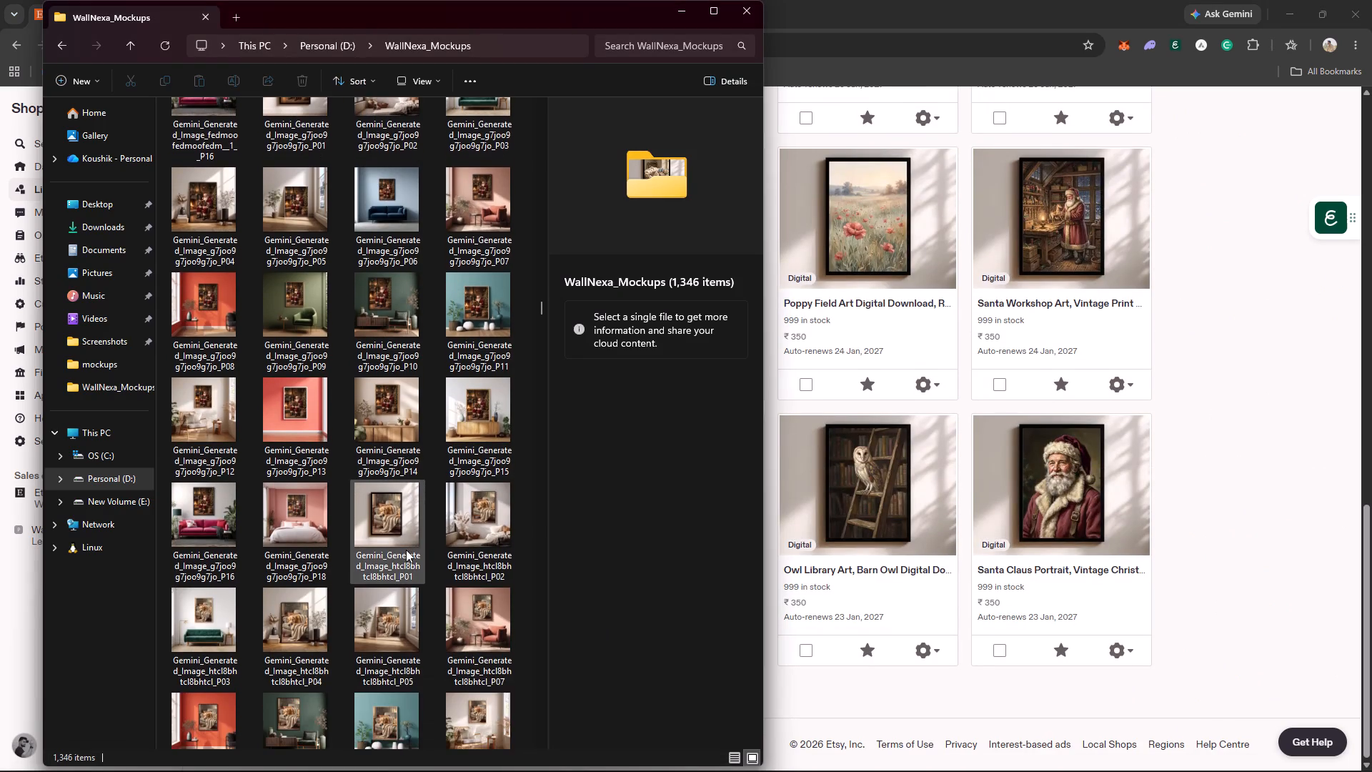
scroll(406, 550, "down", 4)
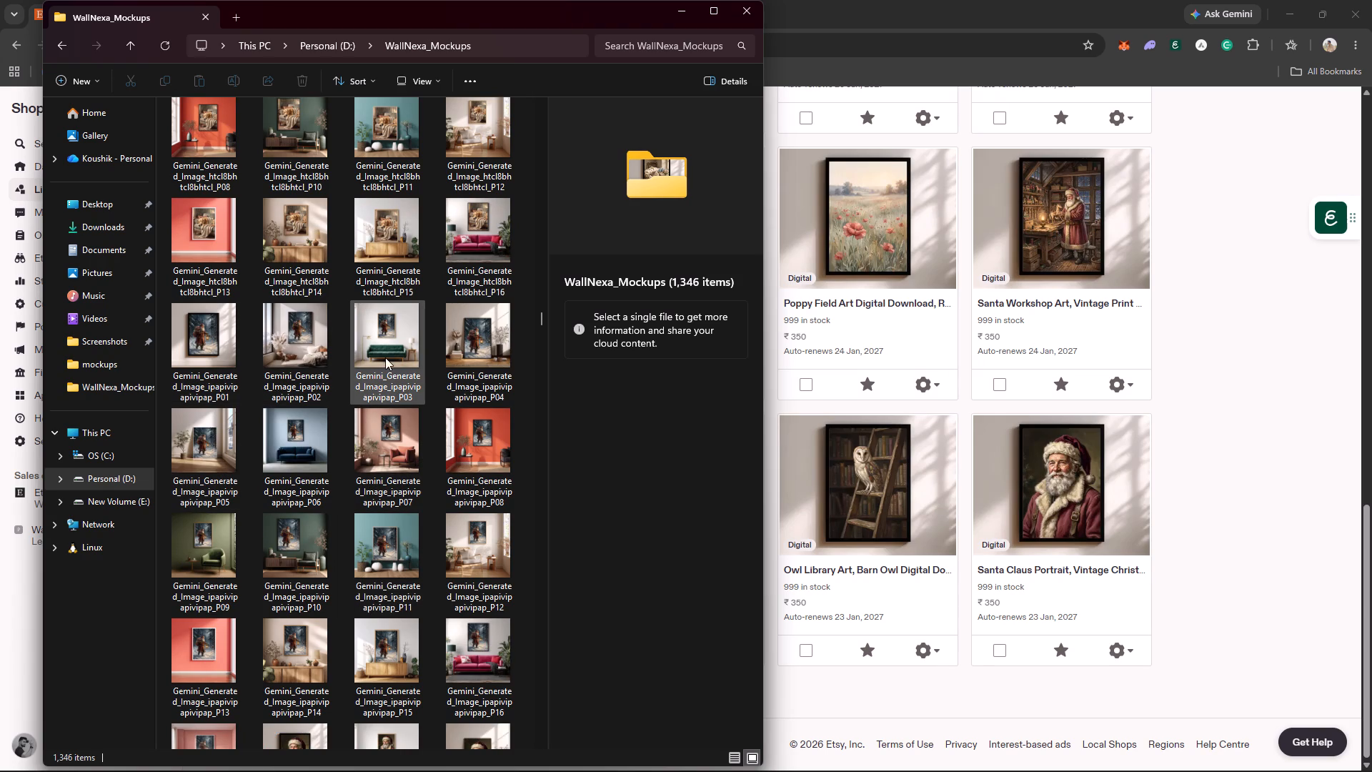
scroll(379, 417, "down", 5)
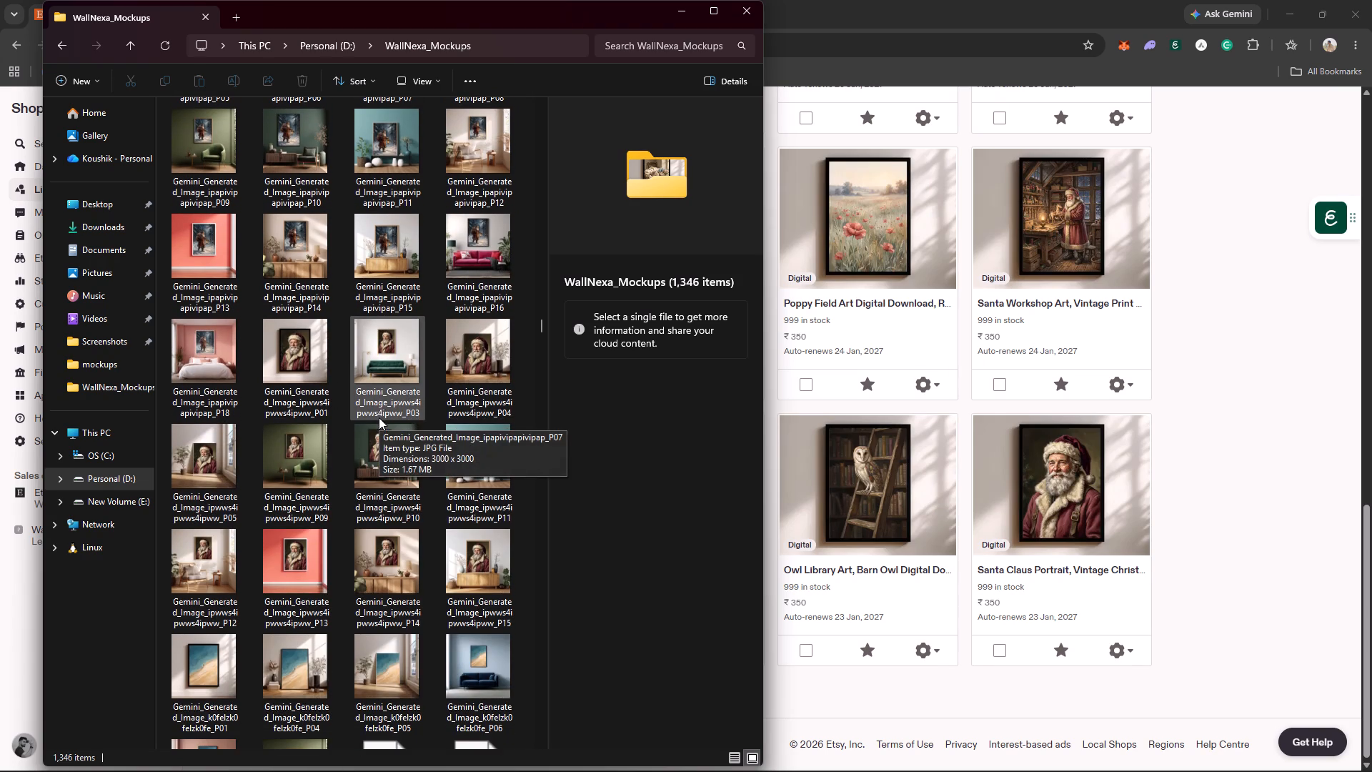
scroll(379, 417, "down", 2)
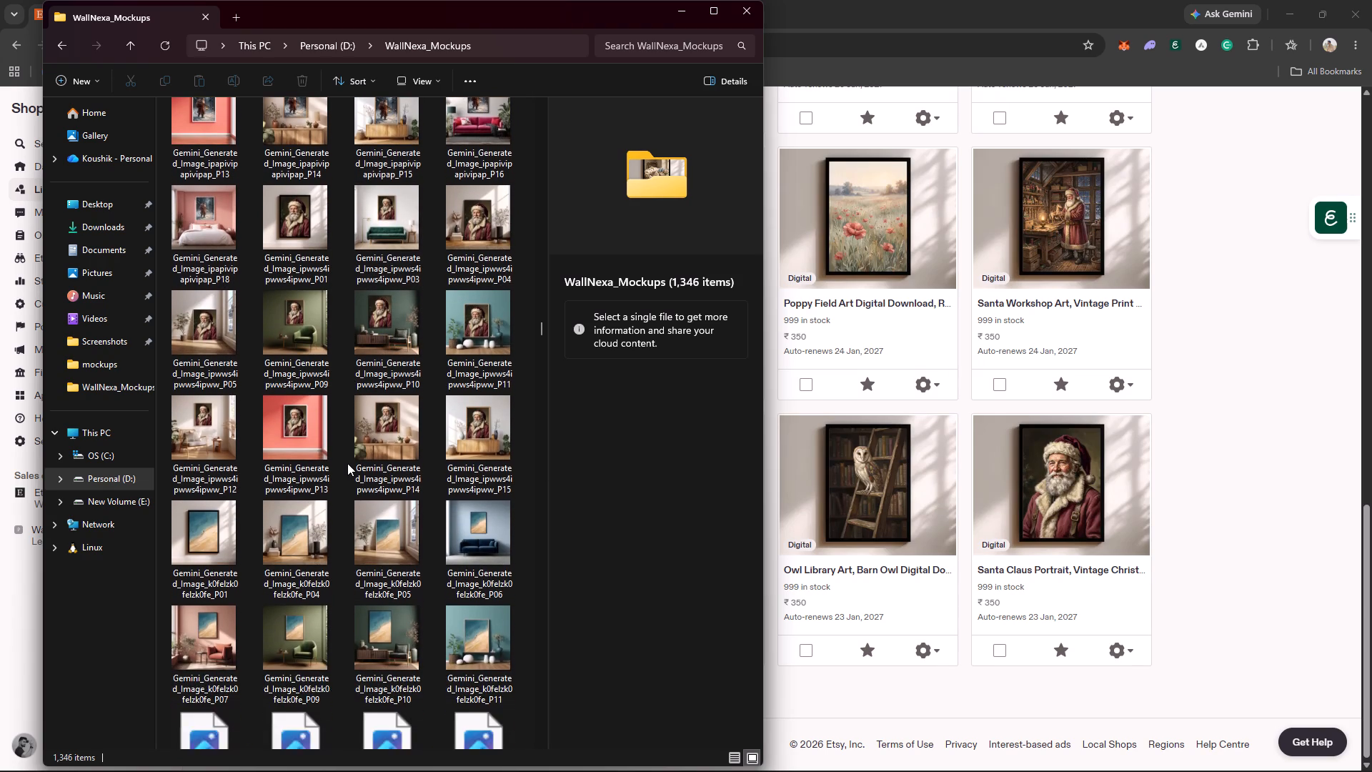
scroll(347, 463, "down", 1)
scroll(333, 530, "down", 2)
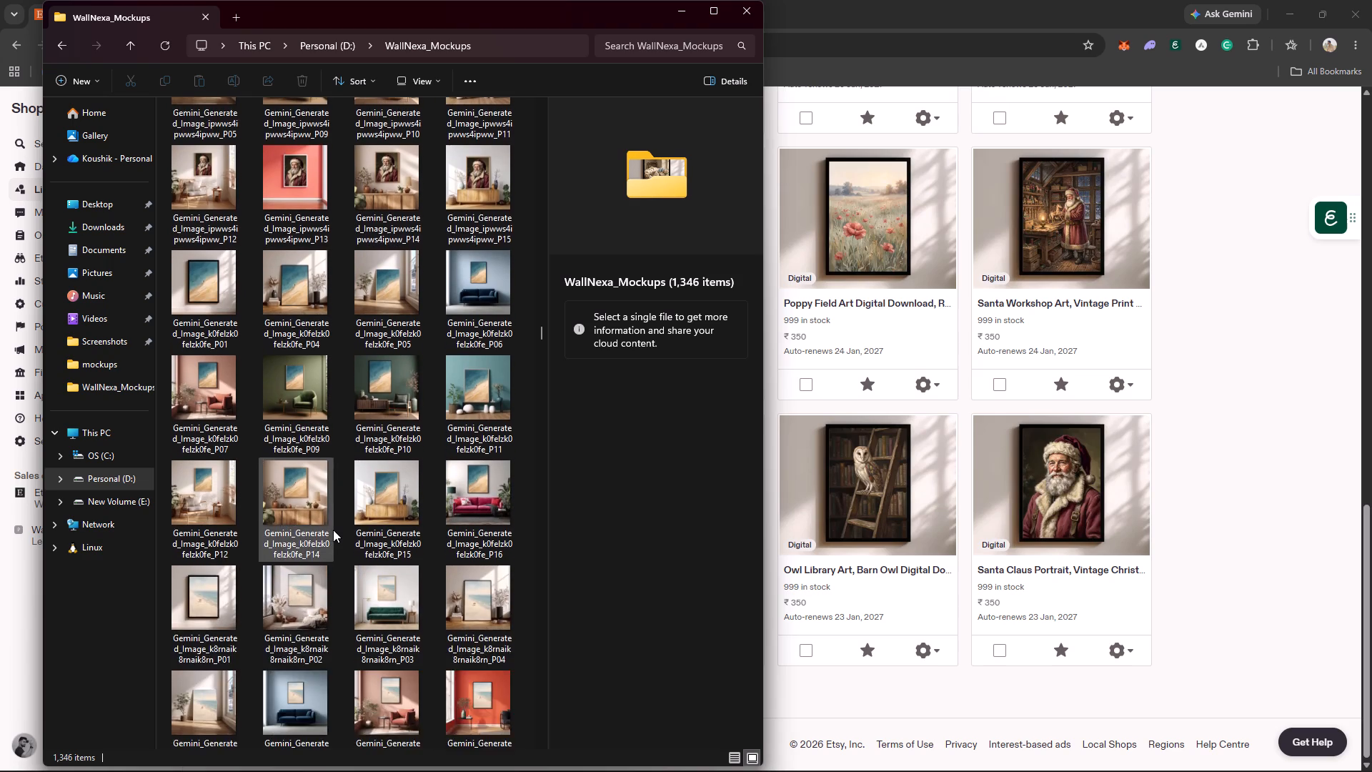
scroll(333, 530, "down", 1)
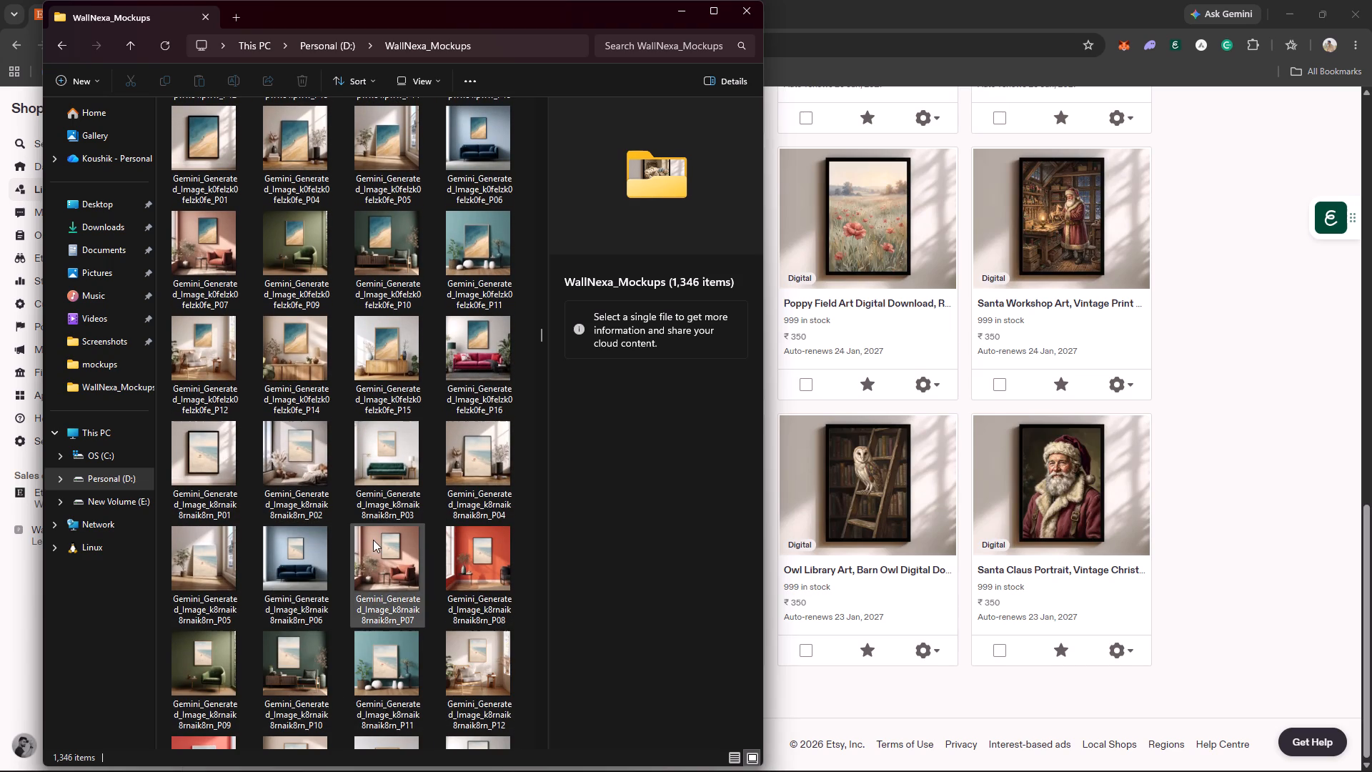
scroll(373, 540, "down", 3)
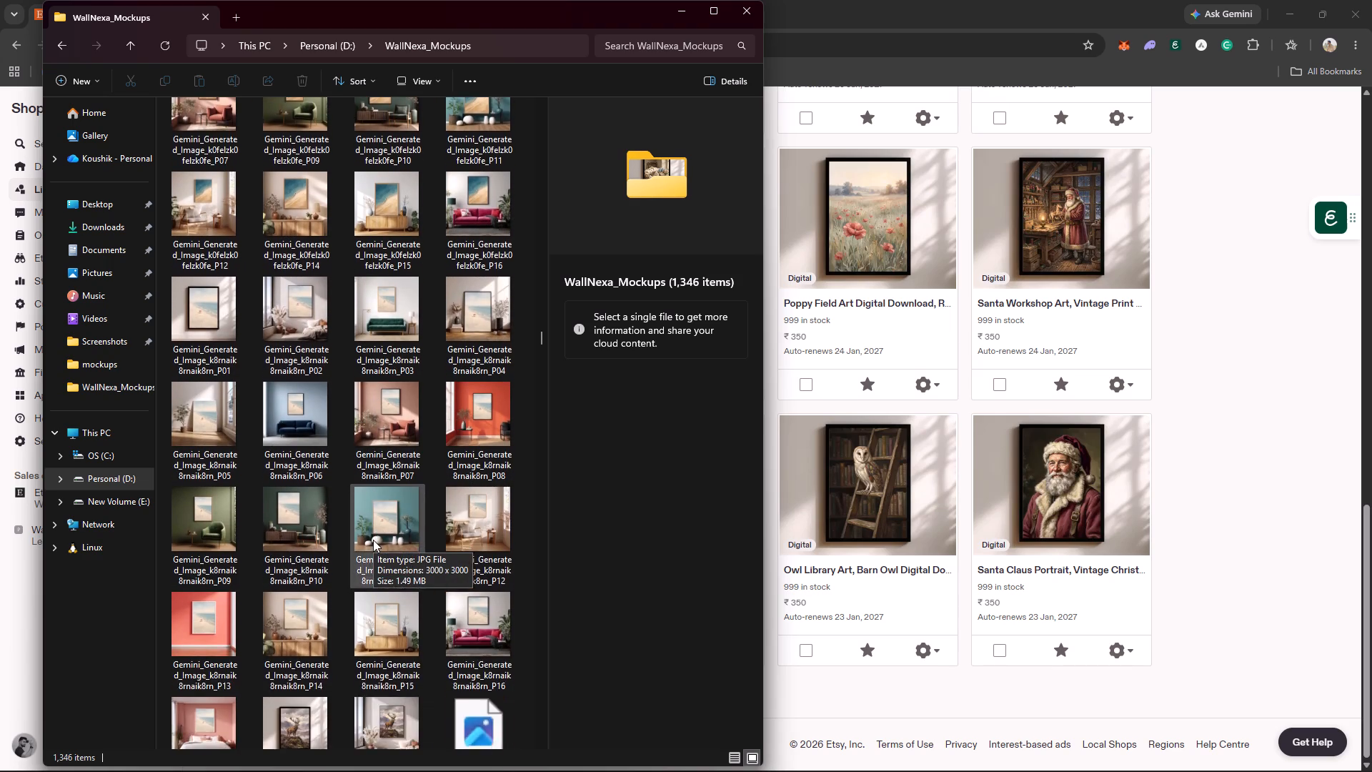
scroll(373, 540, "down", 2)
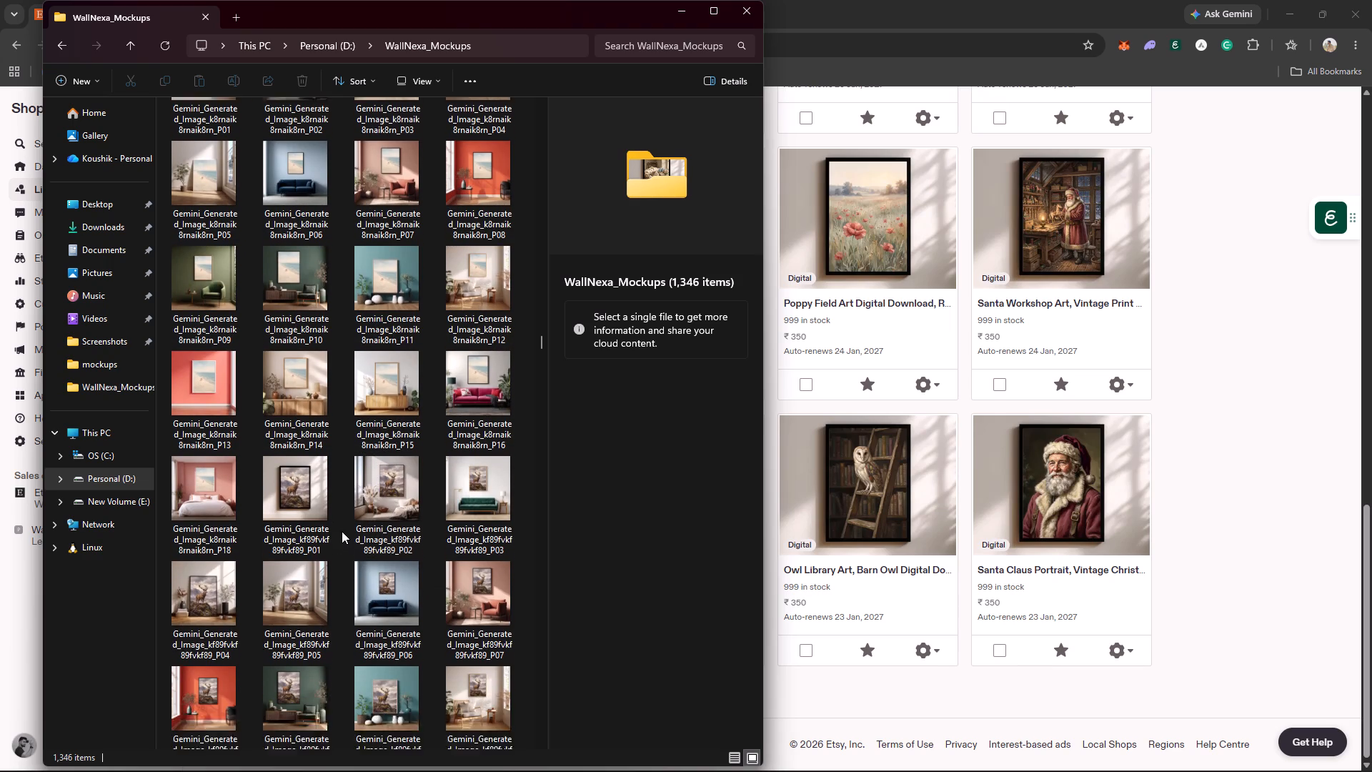
scroll(342, 531, "down", 4)
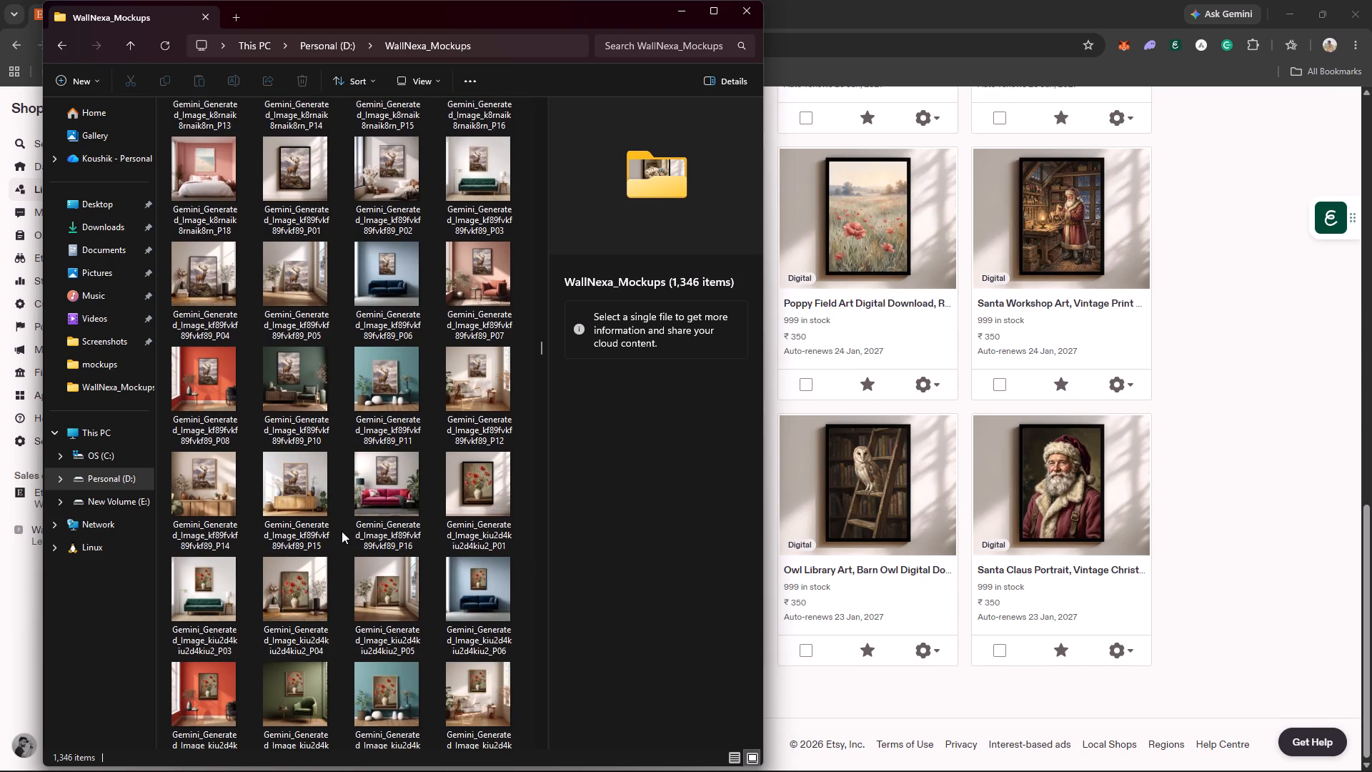
scroll(342, 531, "down", 1)
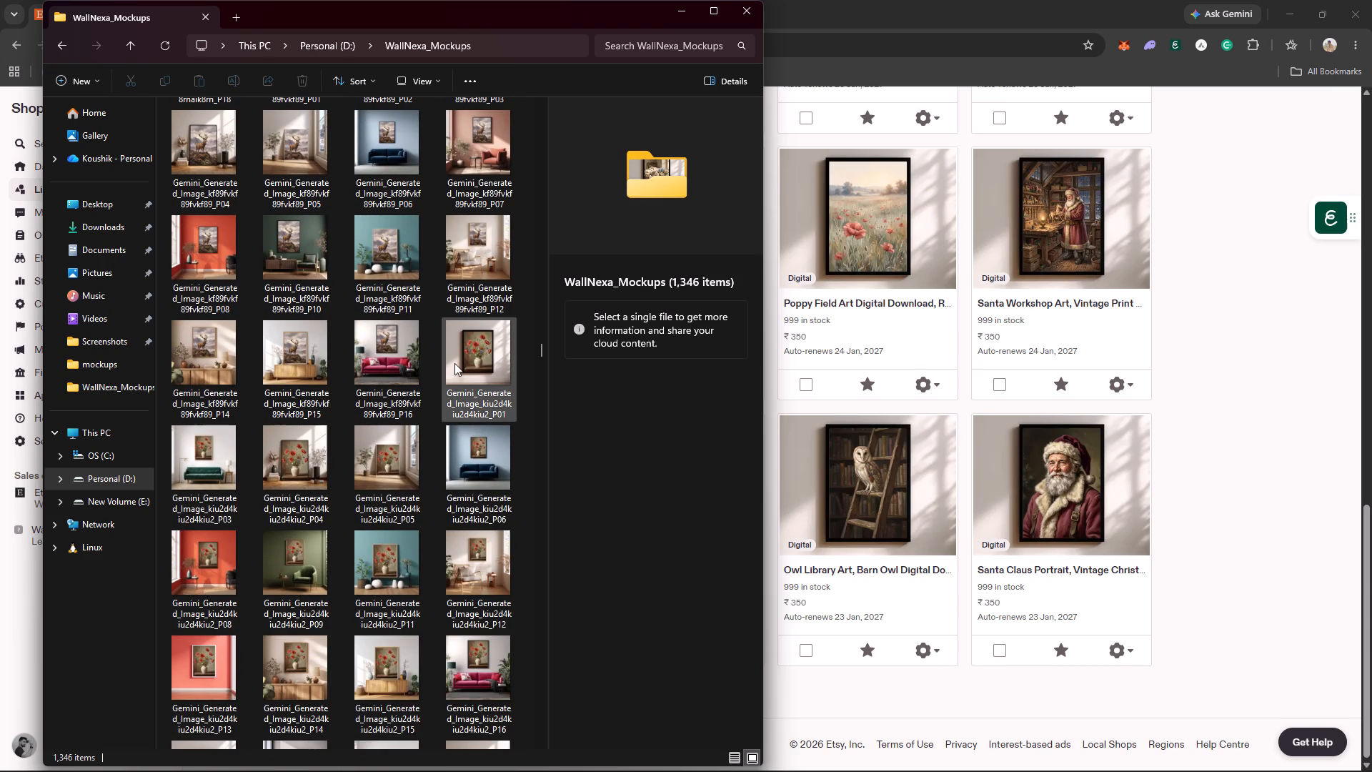
scroll(429, 402, "down", 3)
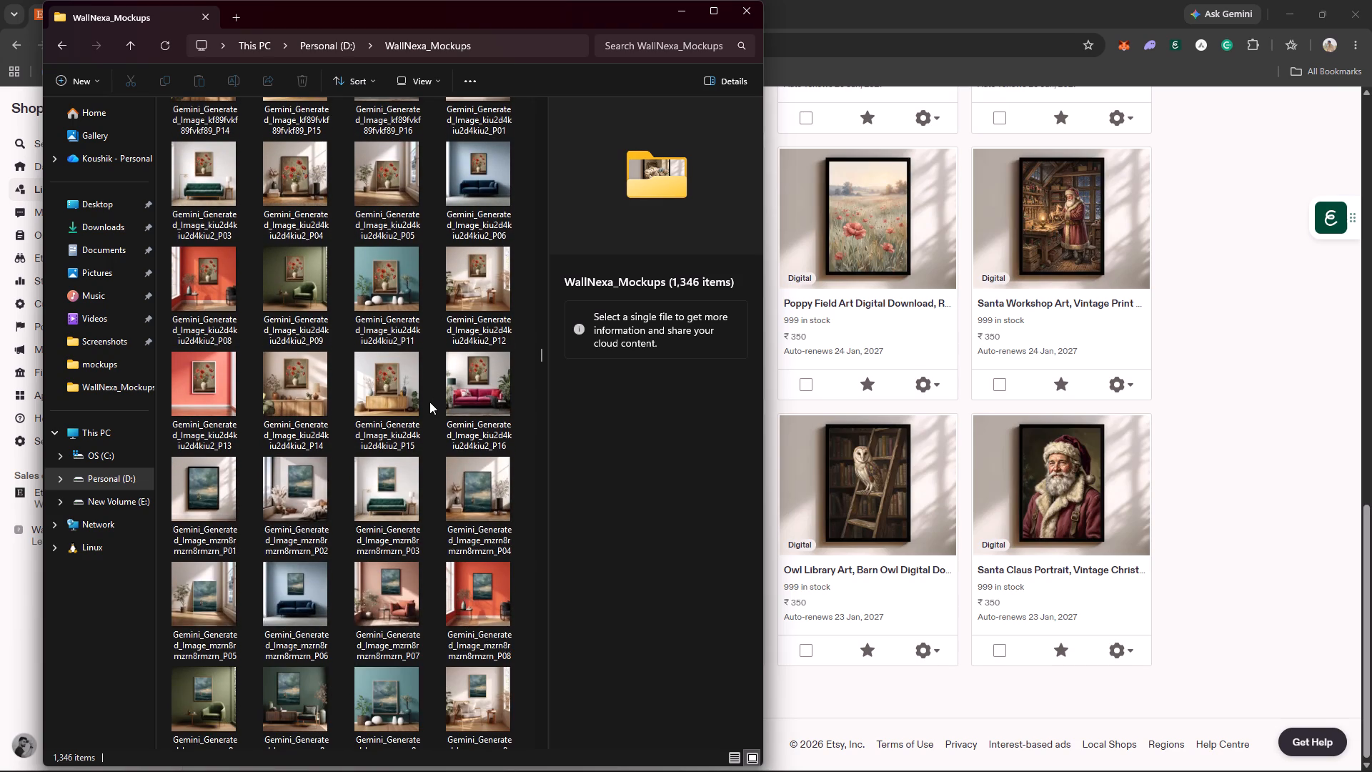
scroll(429, 402, "down", 3)
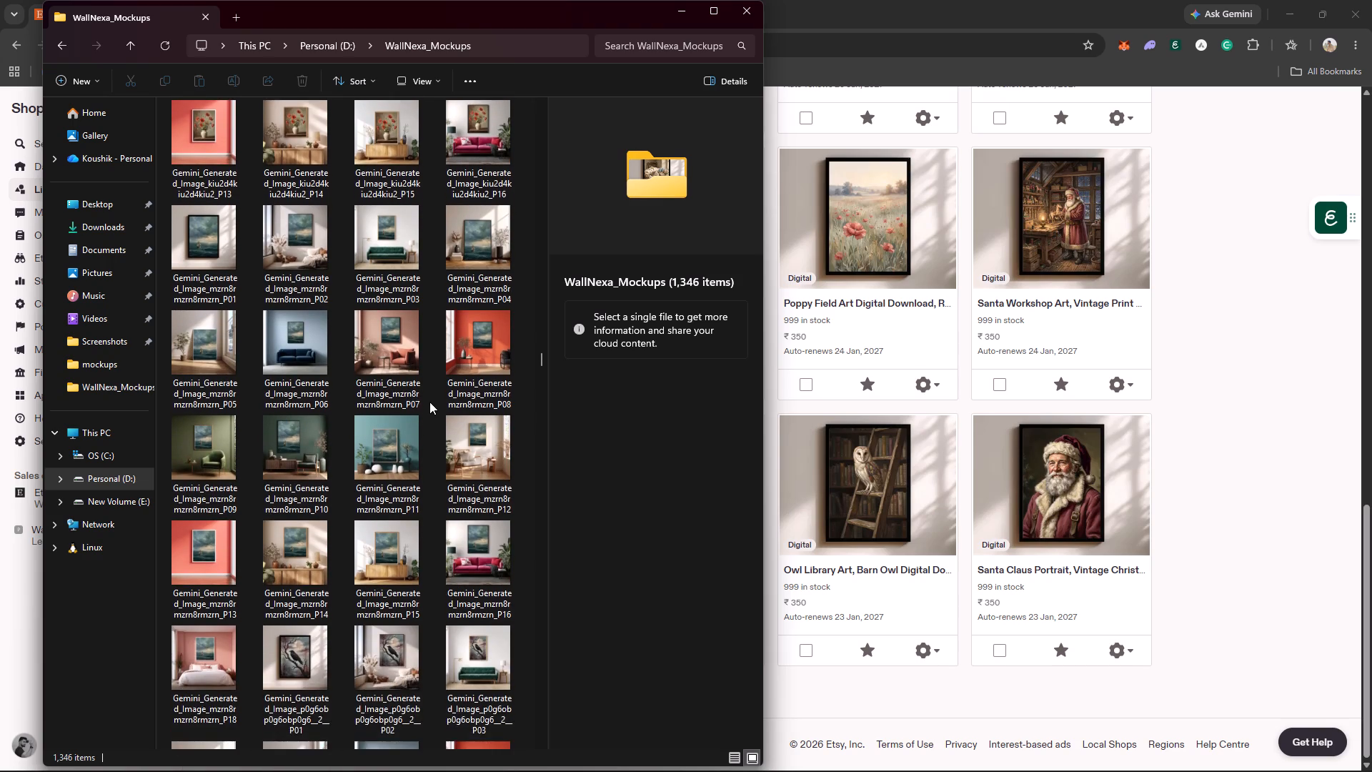
scroll(429, 402, "down", 1)
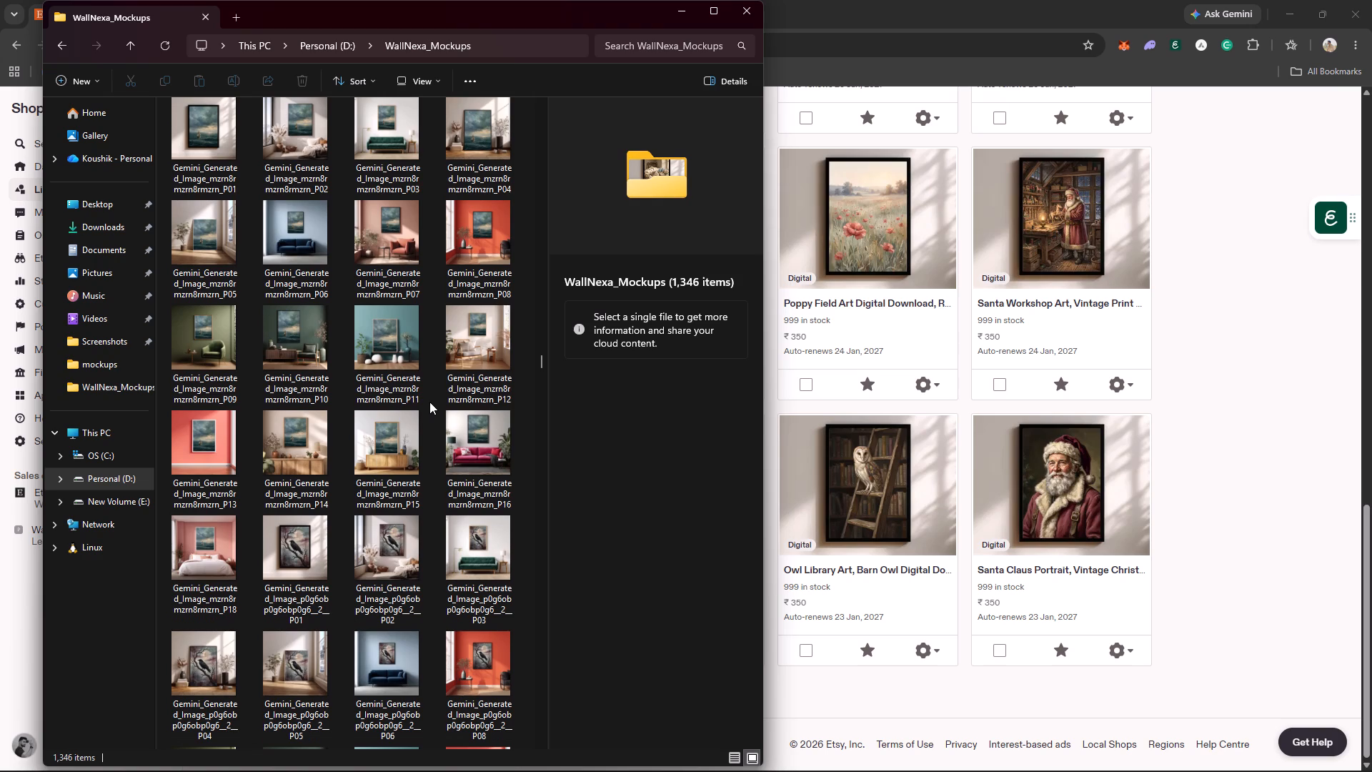
Switch back to Chrome and check the landscape and animal prints on page 2 of the Etsy listings.
left_click(1191, 438)
scroll(815, 411, "up", 5)
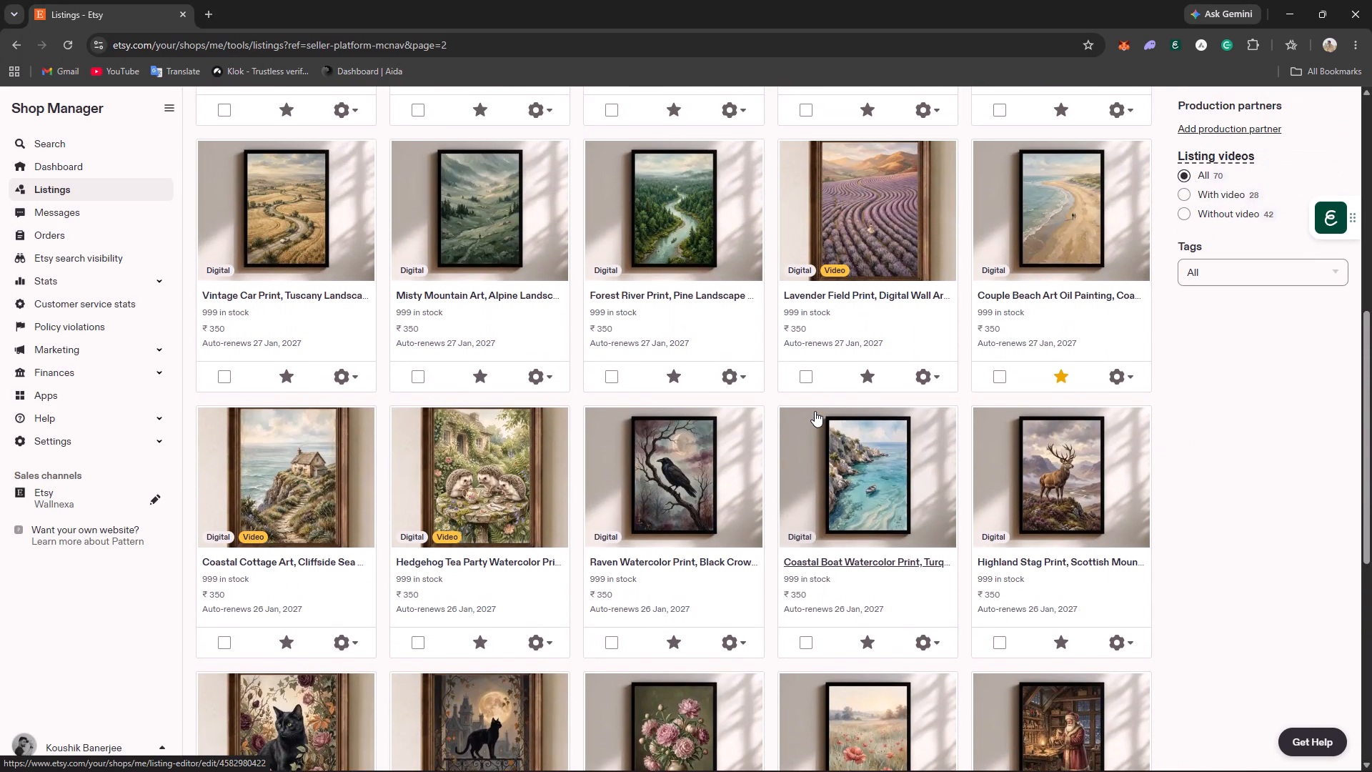
Switch to the WallNexa_Mockups folder in File Explorer and examine the magnolia, fox, mountain and goose portrait mockup sets.
left_click(730, 755)
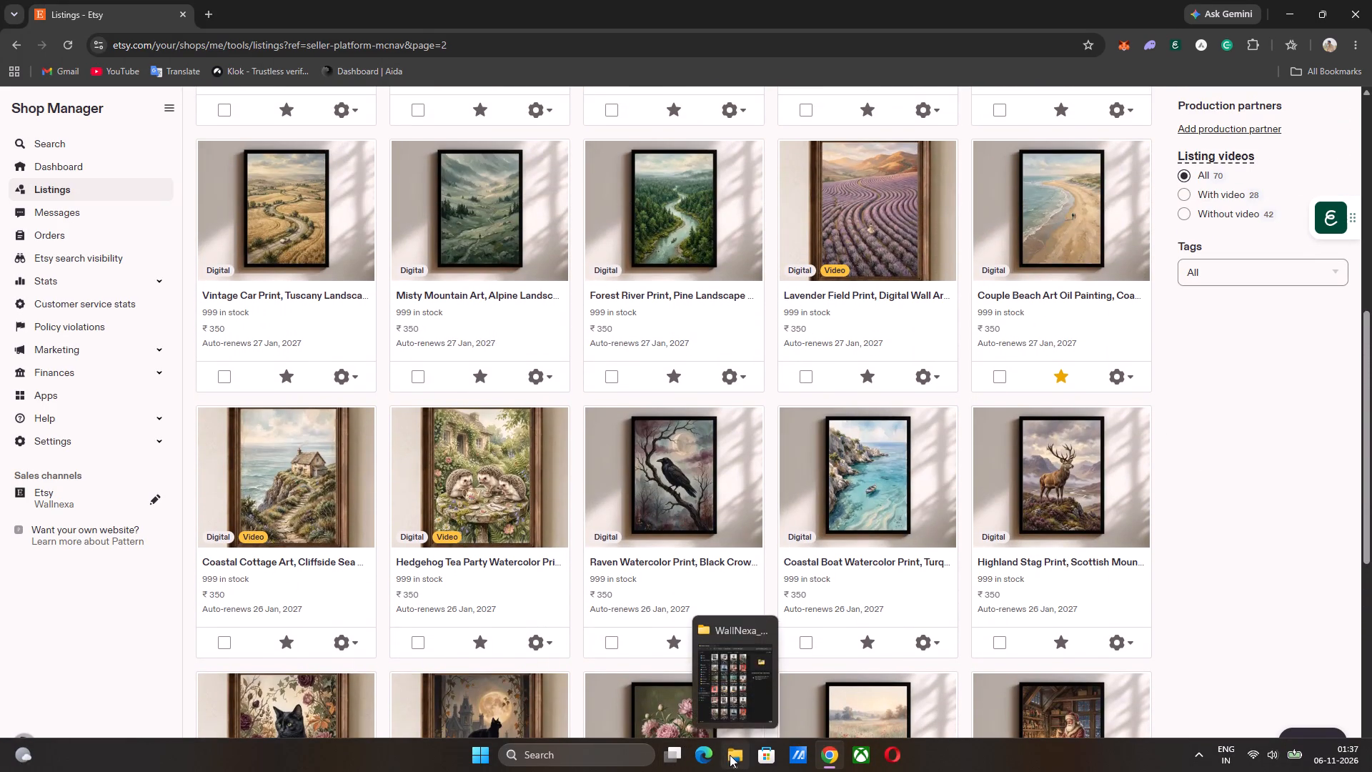
scroll(403, 618, "down", 4)
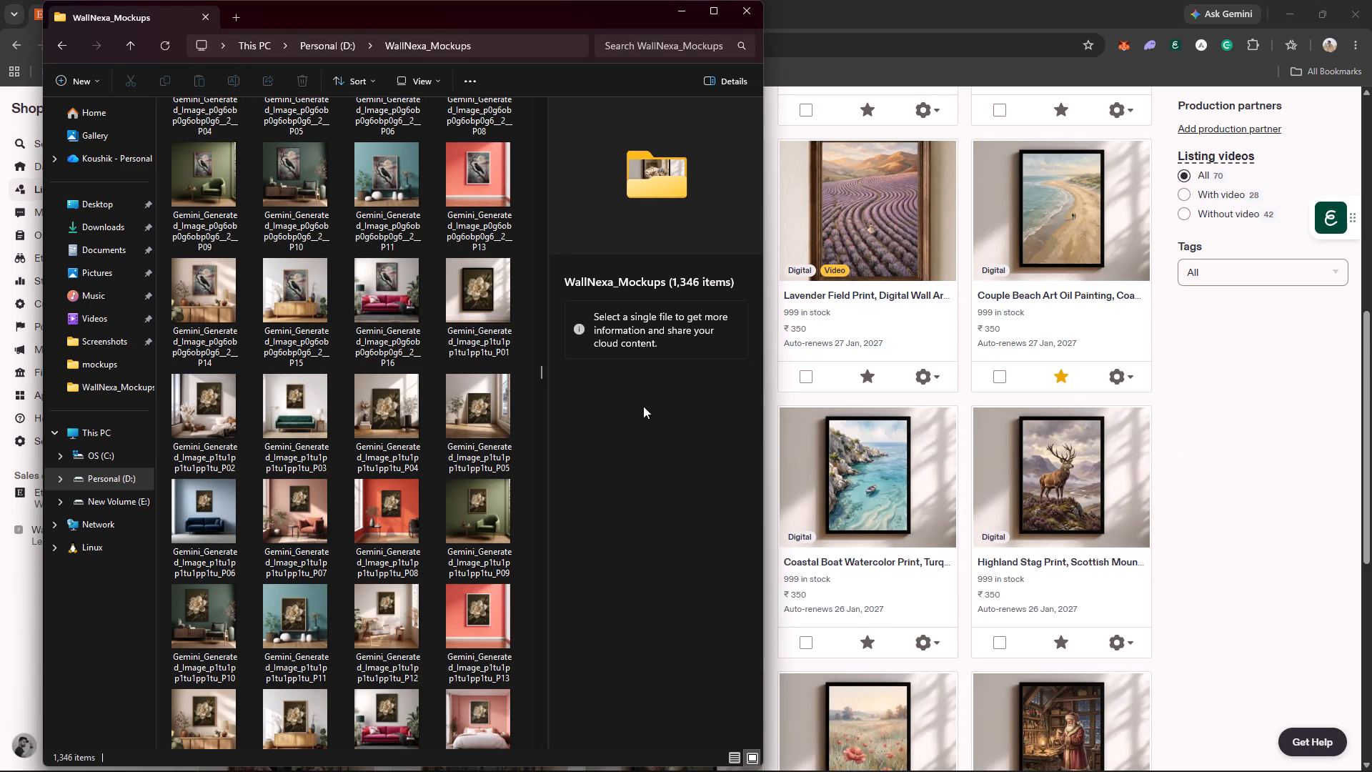
scroll(378, 480, "down", 4)
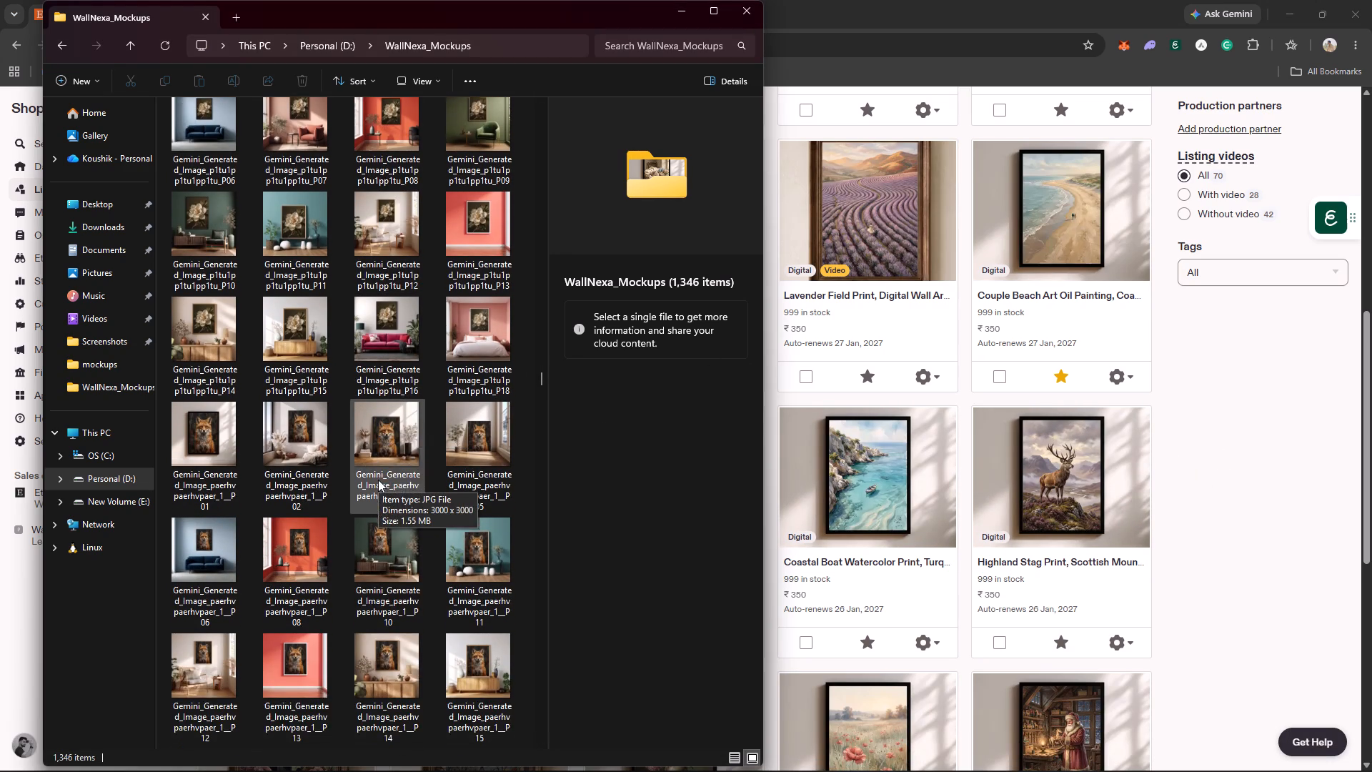
scroll(378, 480, "down", 1)
scroll(418, 332, "up", 1)
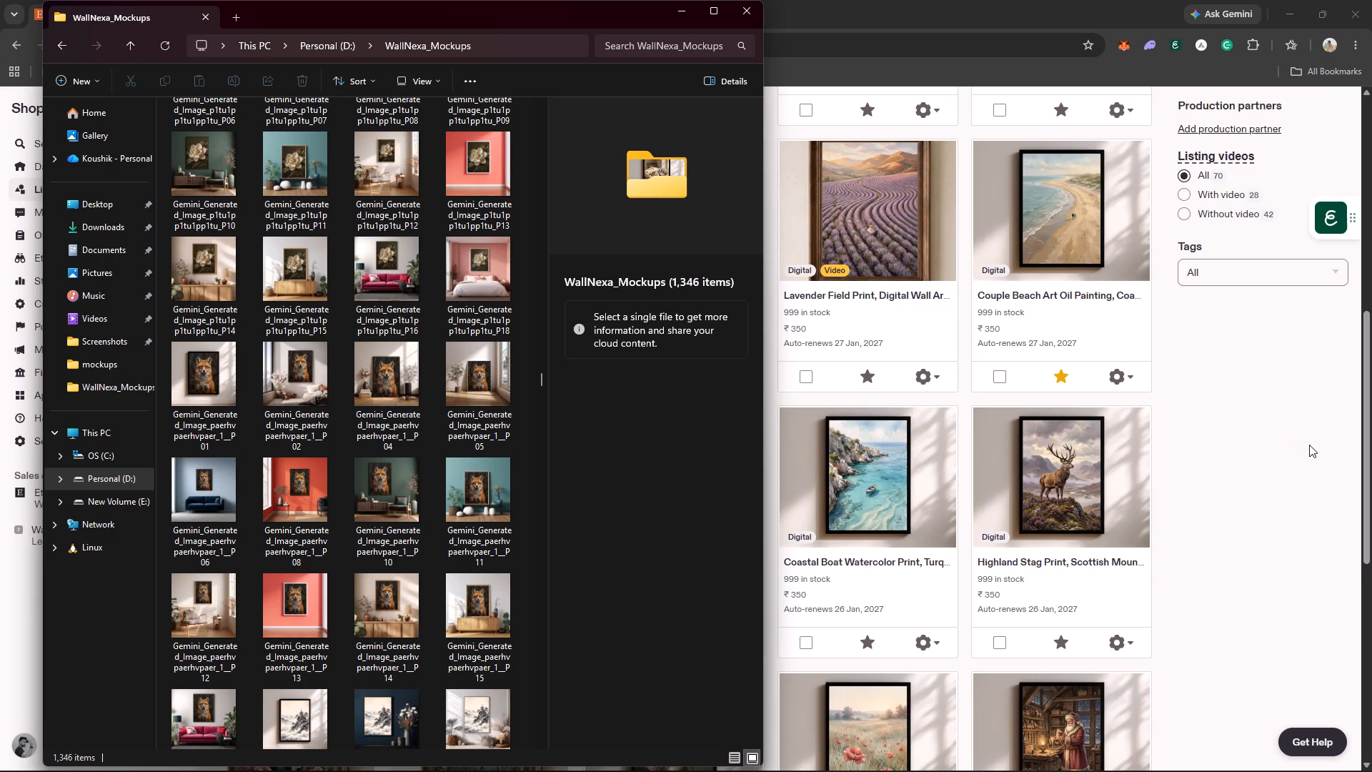
scroll(396, 499, "down", 2)
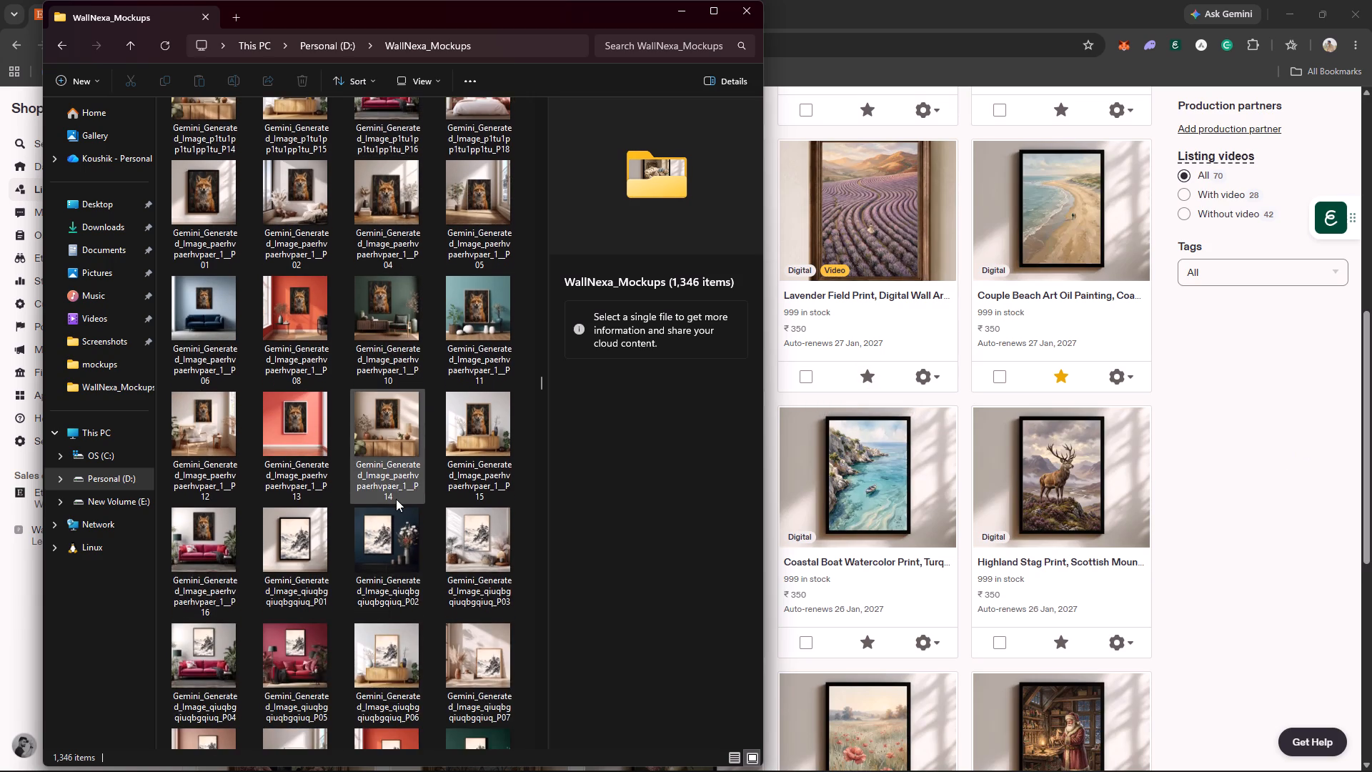
scroll(396, 499, "down", 5)
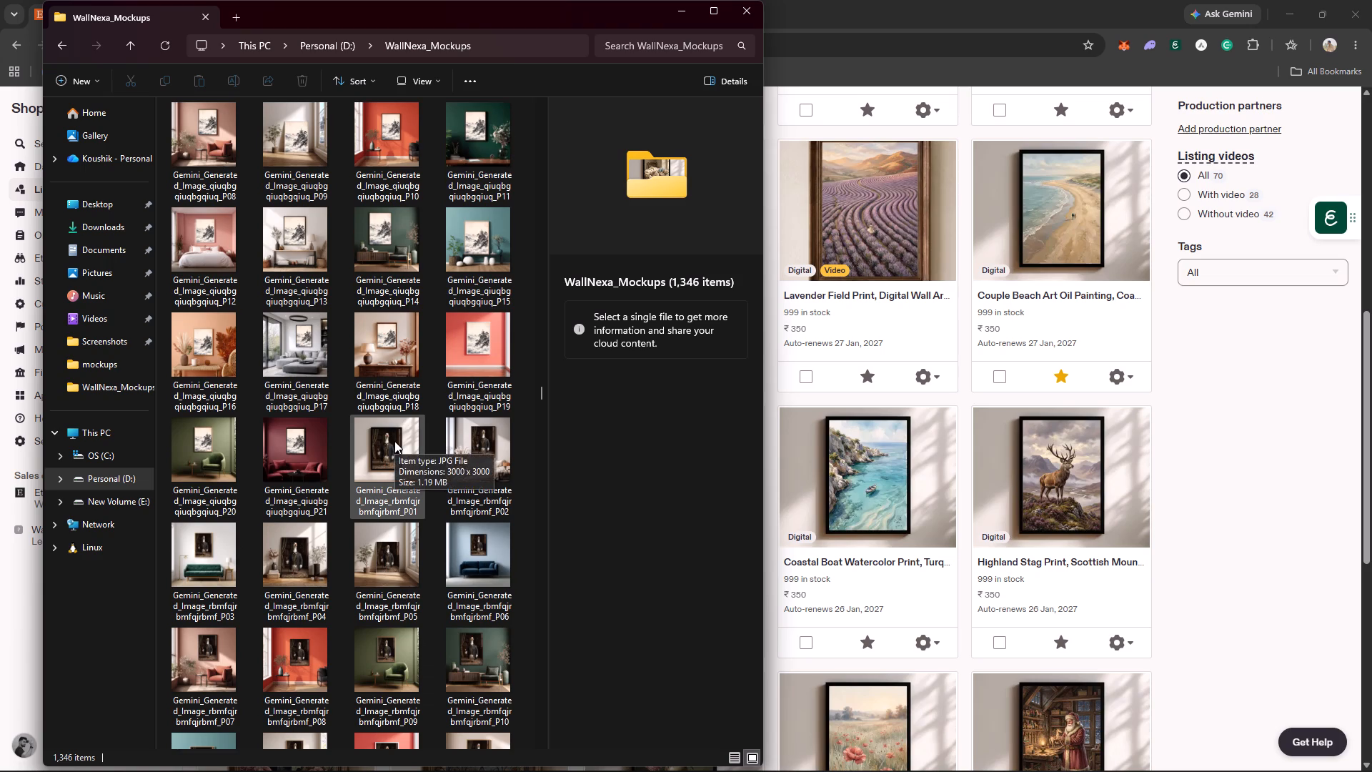
Switch back to Chrome, return to page 1 of the Etsy listings and open the Victorian Dapper Goose Art Print listing for editing.
left_click(1233, 521)
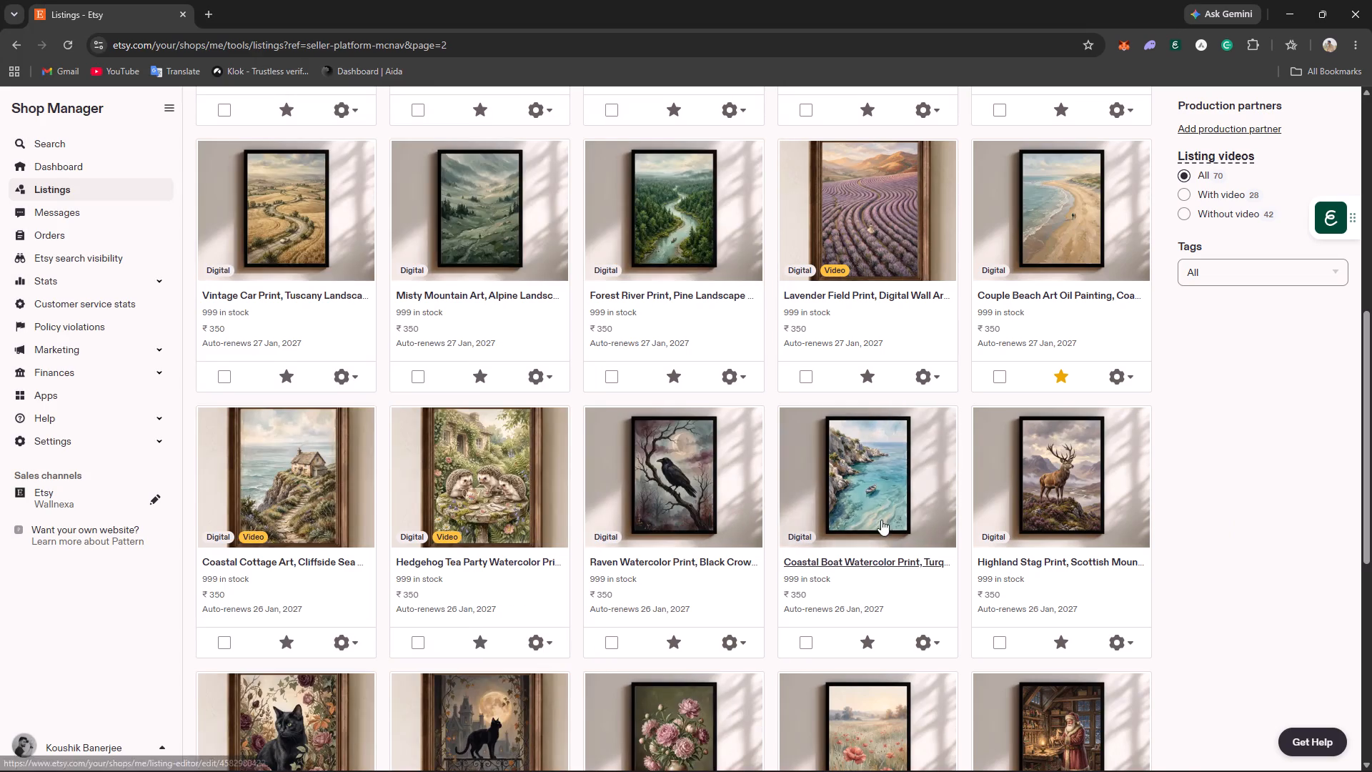
scroll(881, 520, "up", 11)
scroll(572, 495, "down", 5)
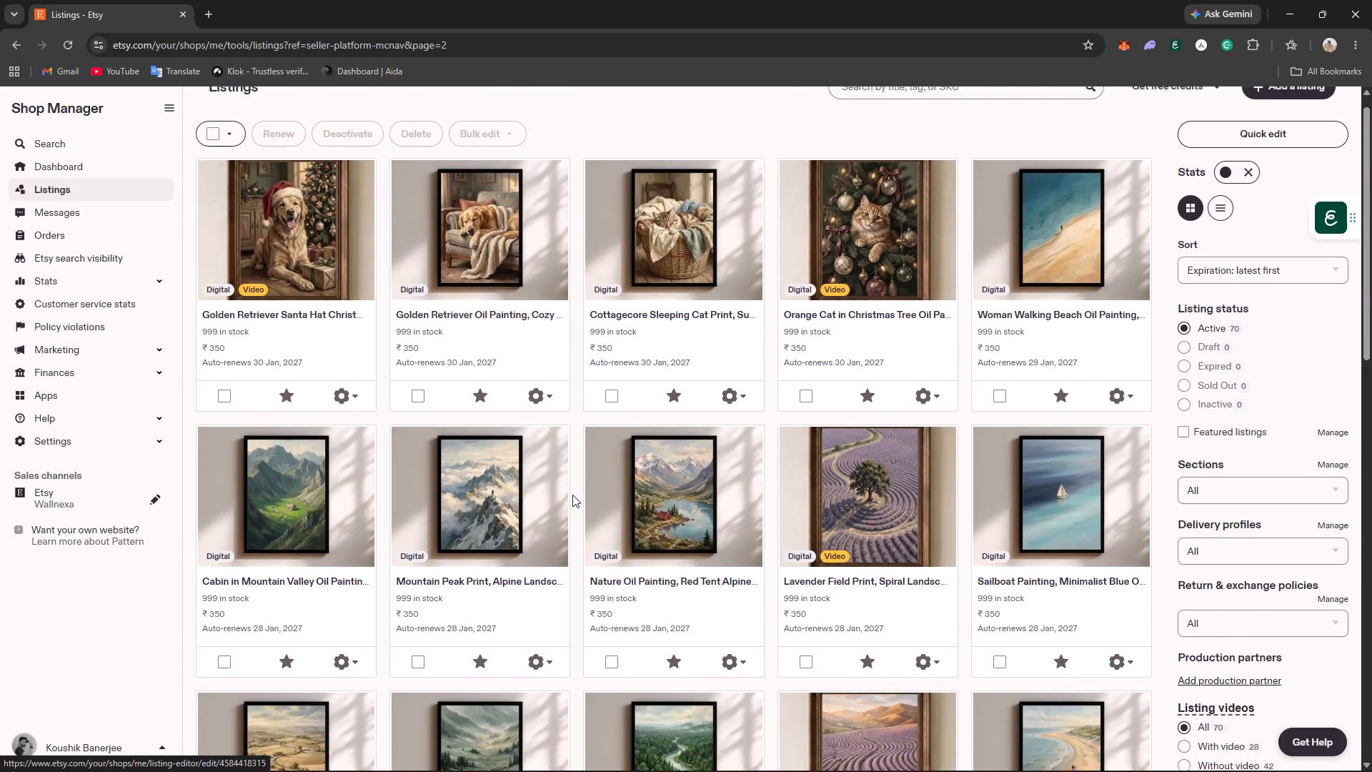
scroll(572, 495, "down", 8)
left_click(222, 686)
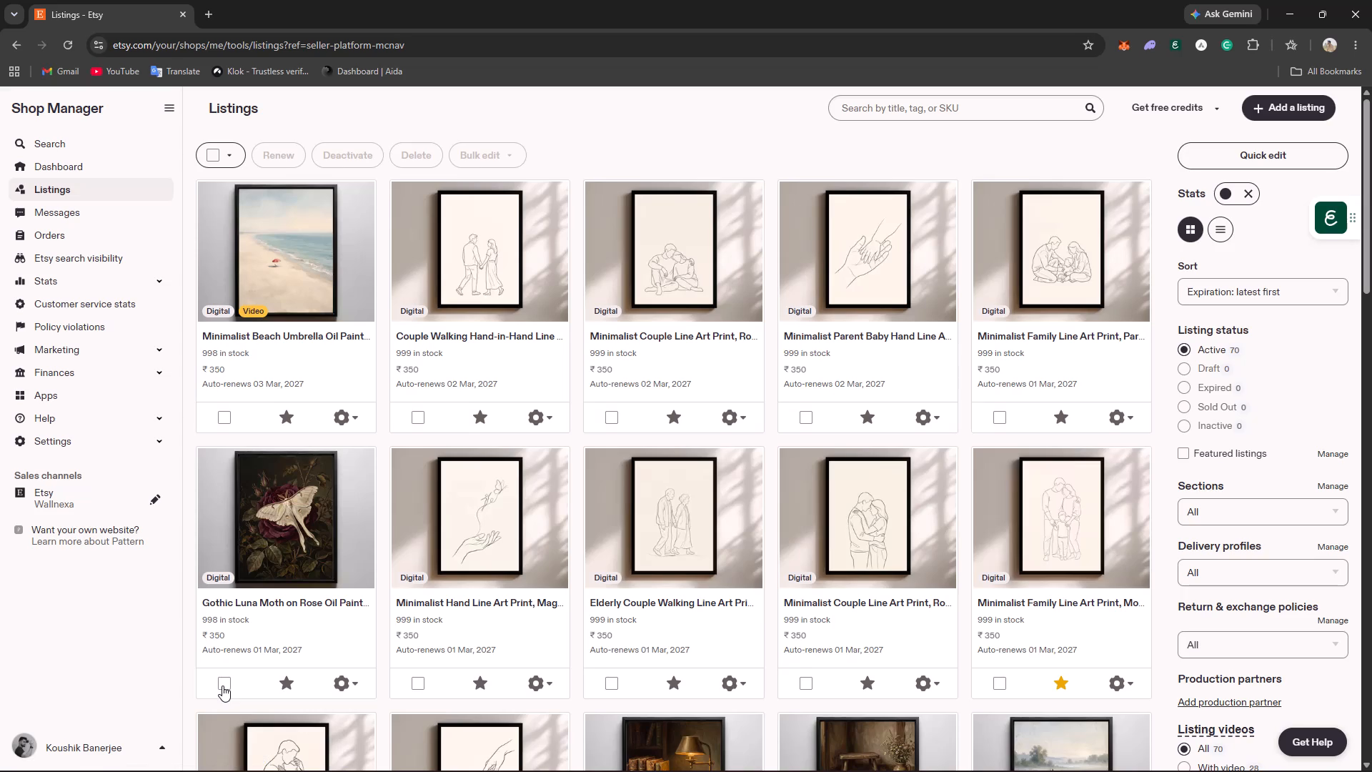
scroll(565, 575, "down", 8)
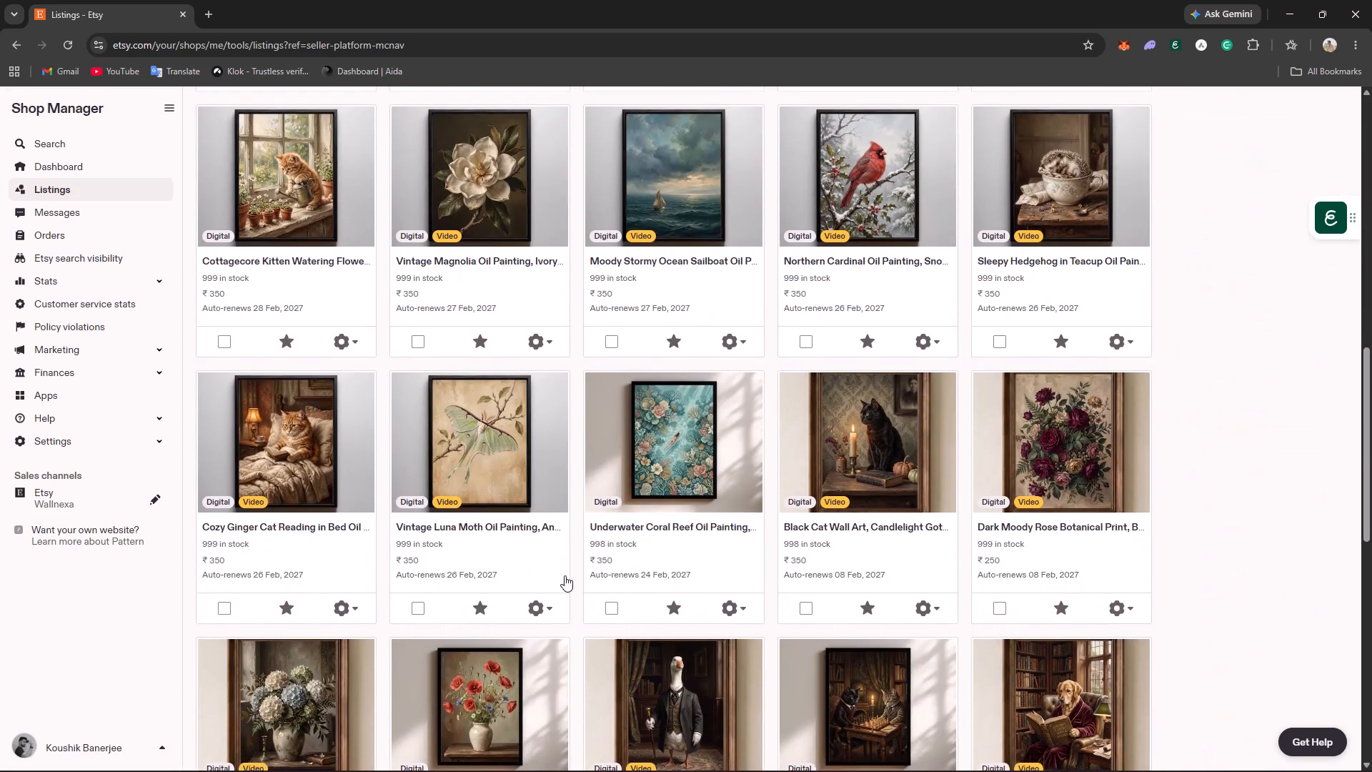
scroll(565, 575, "down", 2)
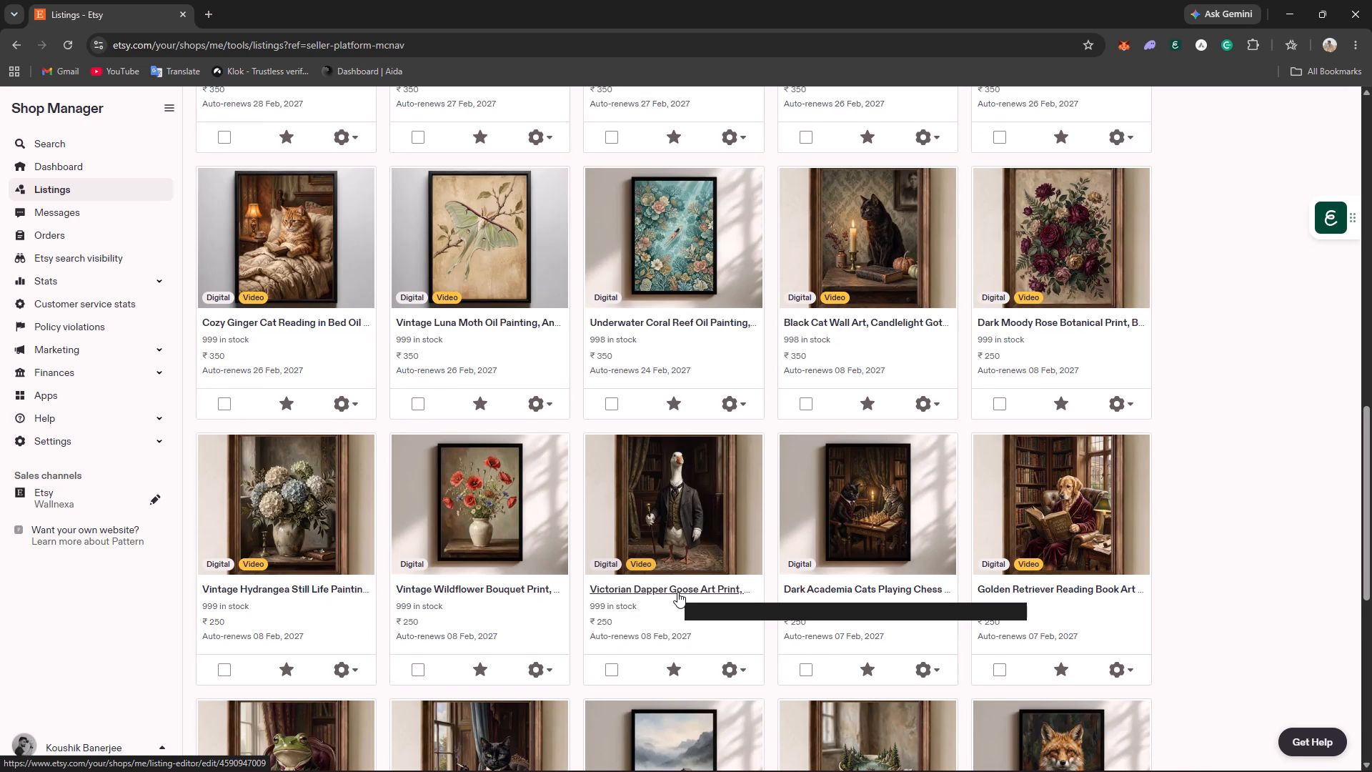
left_click(677, 592)
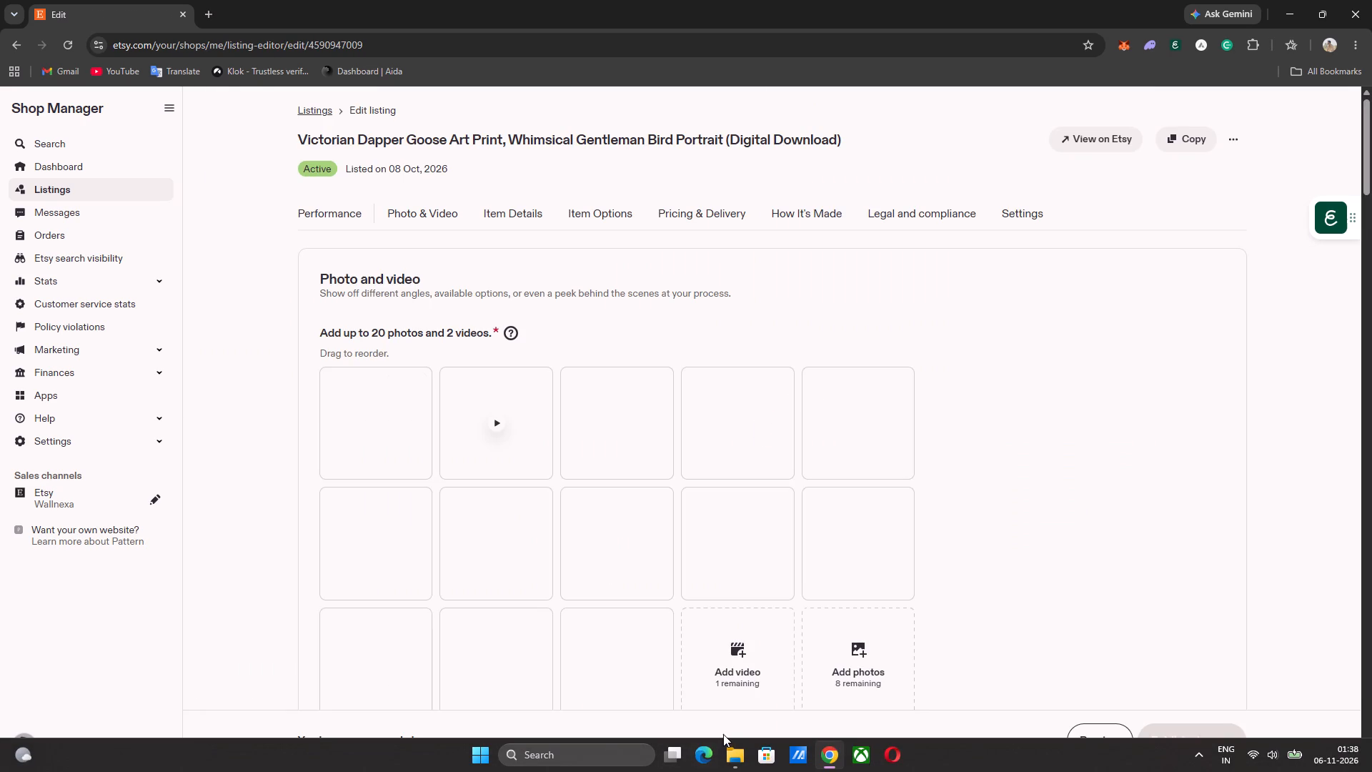
Switch to the WallNexa_Mockups folder, view the goose portrait mockups enlarged from P01, and delete the green sofa mockup P03.
left_click(736, 753)
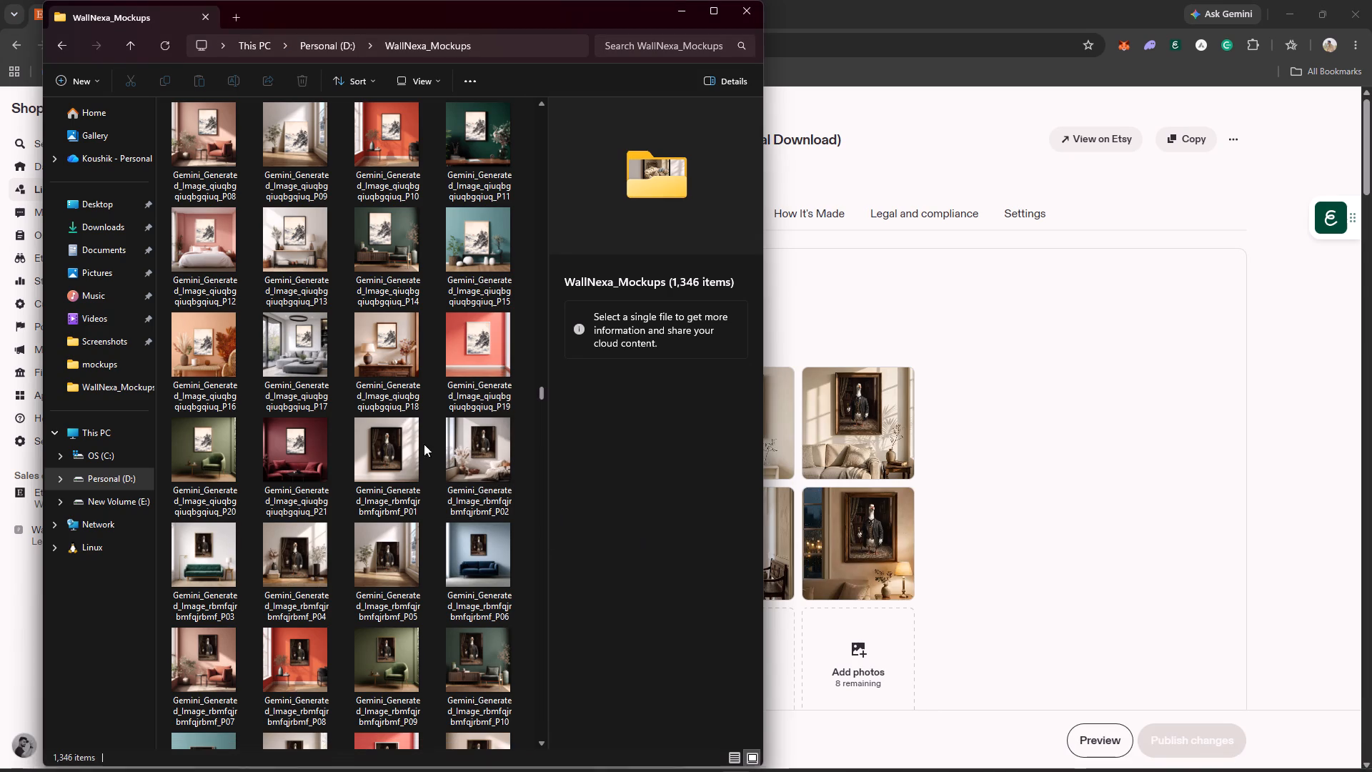
double_click(379, 439)
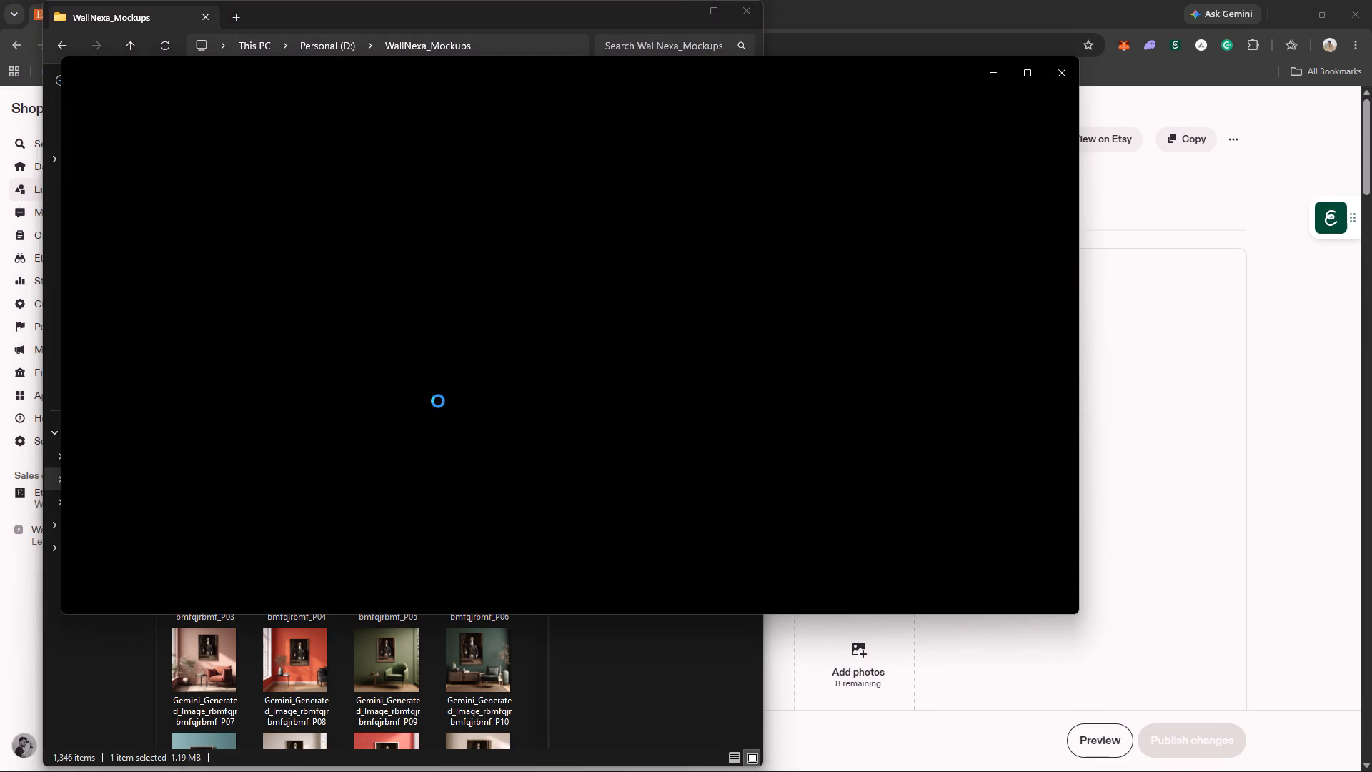
left_click(1028, 69)
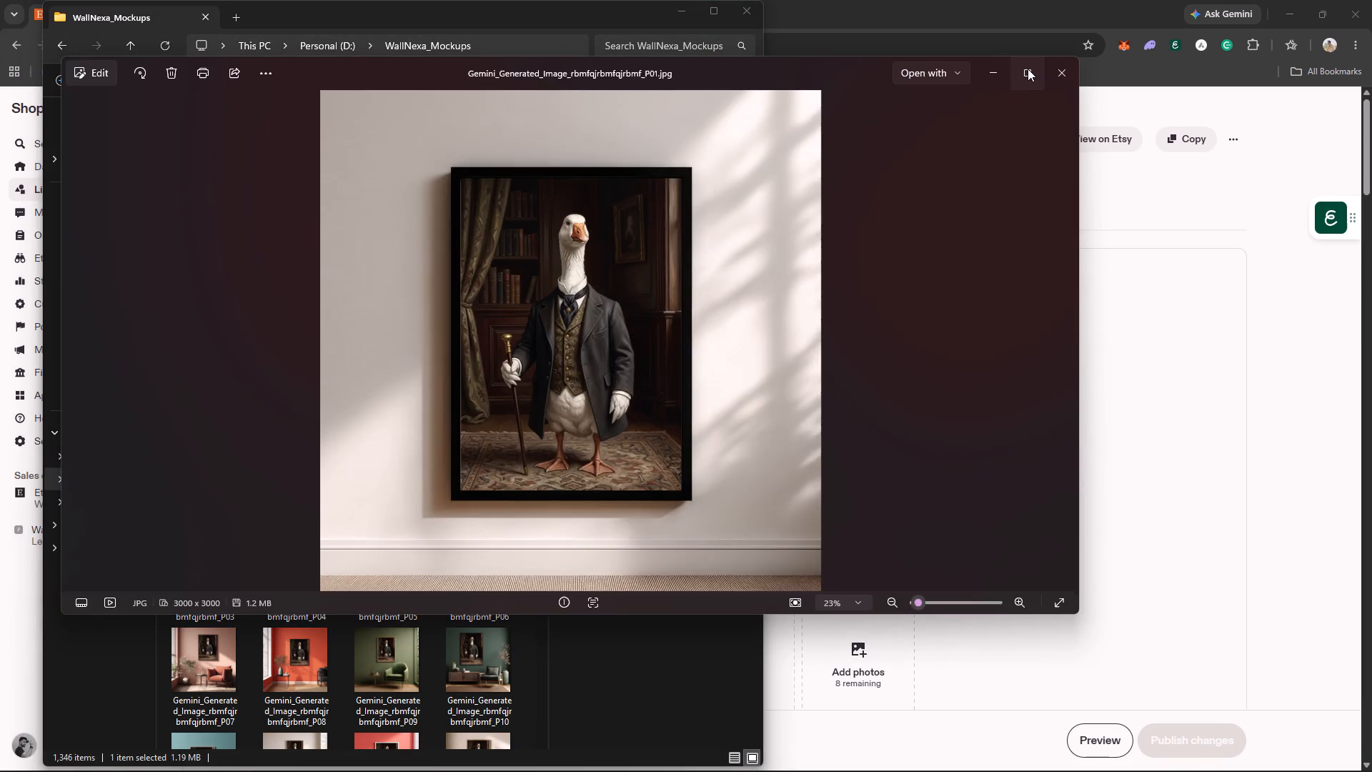
key("Right")
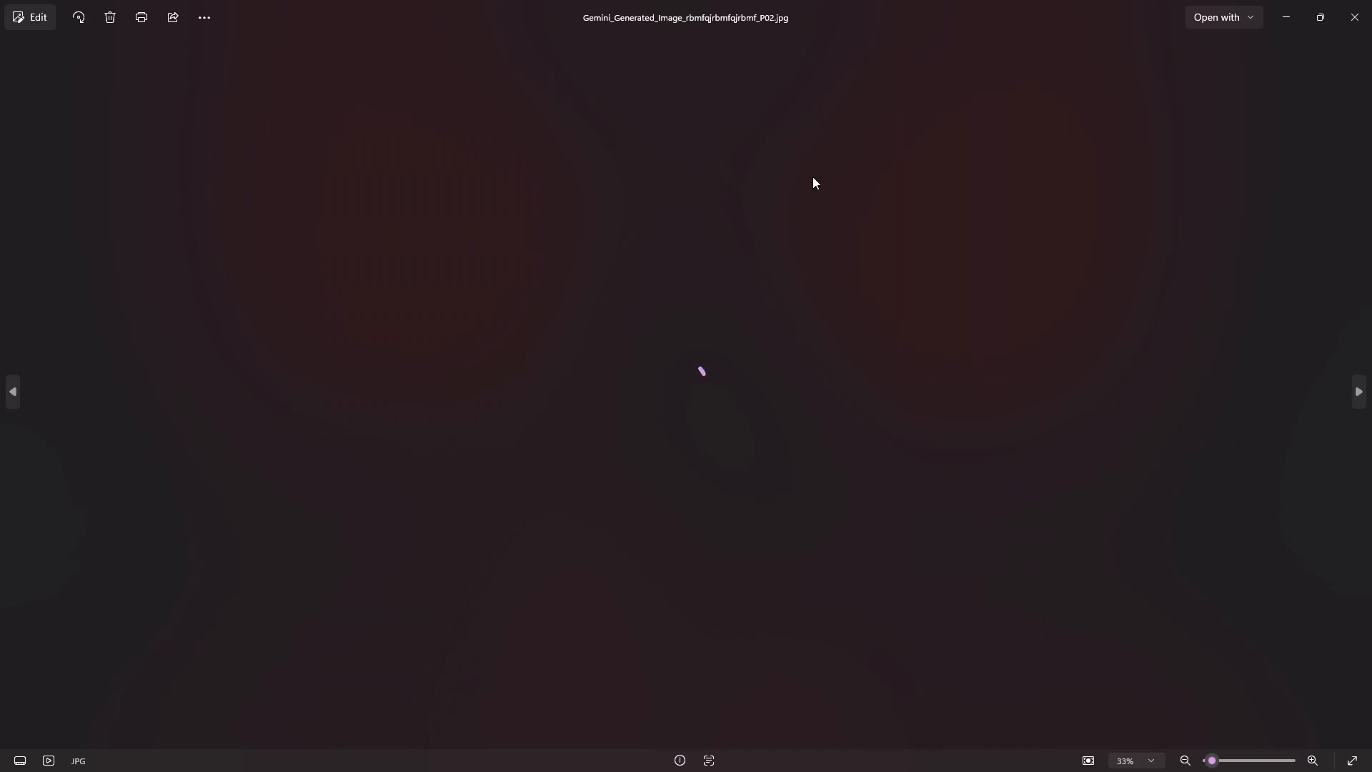
key("Right")
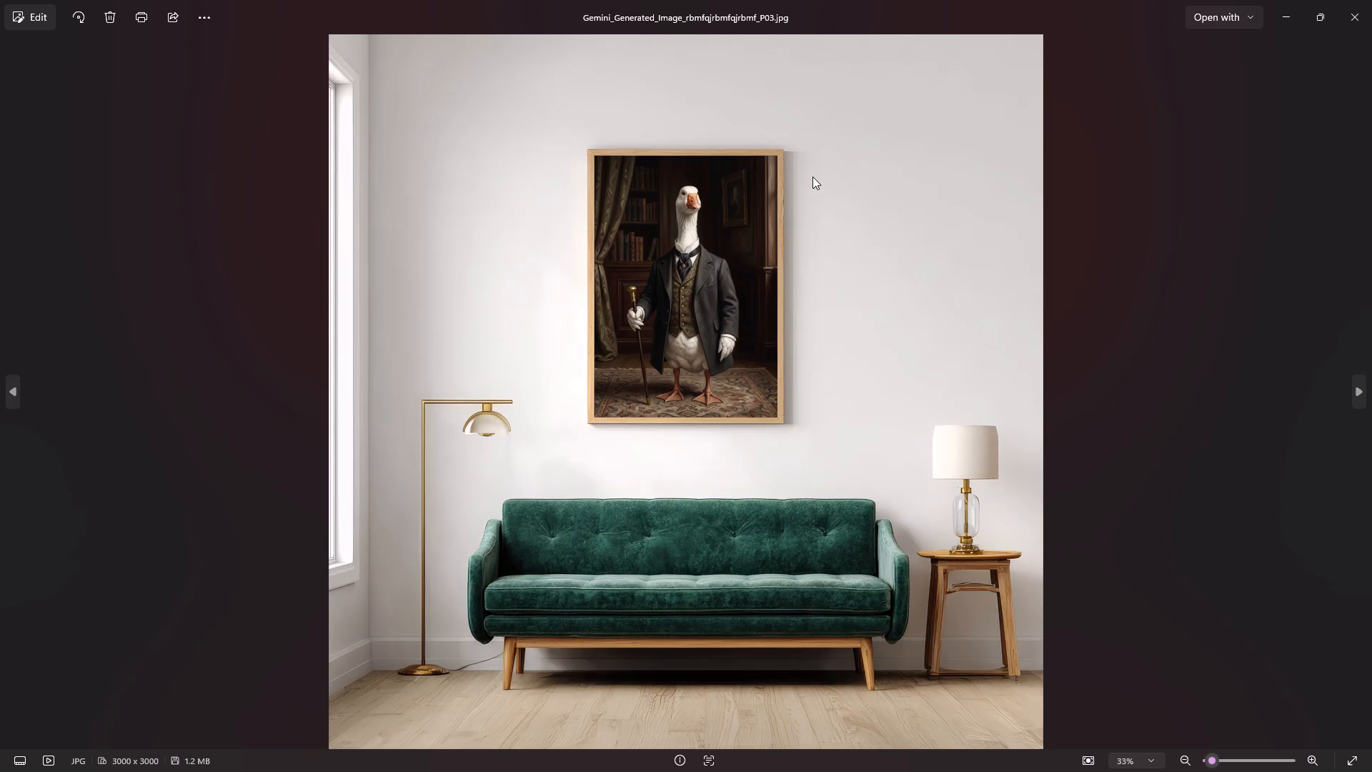
key("Right")
key("Left")
key("Delete")
Continue through the goose portrait mockups and delete the red armchair mockup P07 and the green armchair mockup P09.
key("Right")
key("Right")
key("Right")
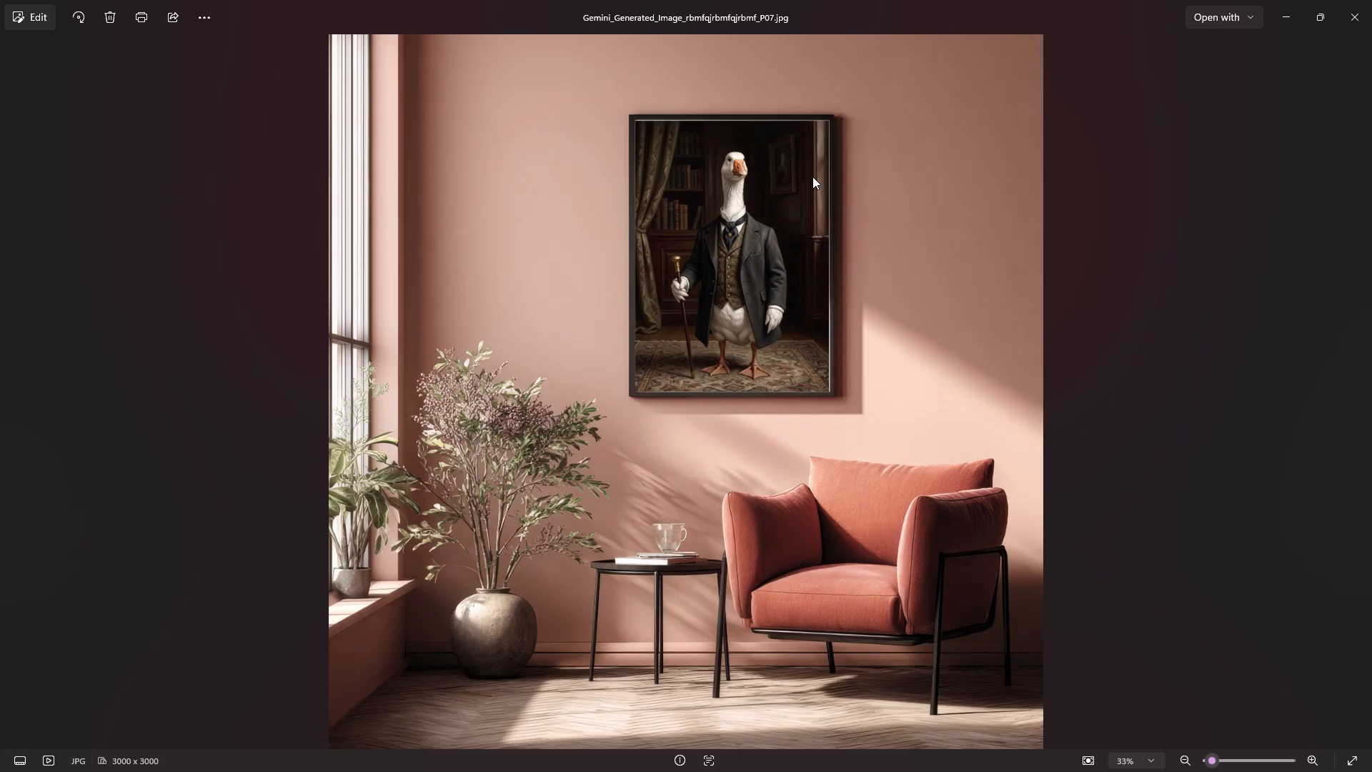
key("Right")
key("Left")
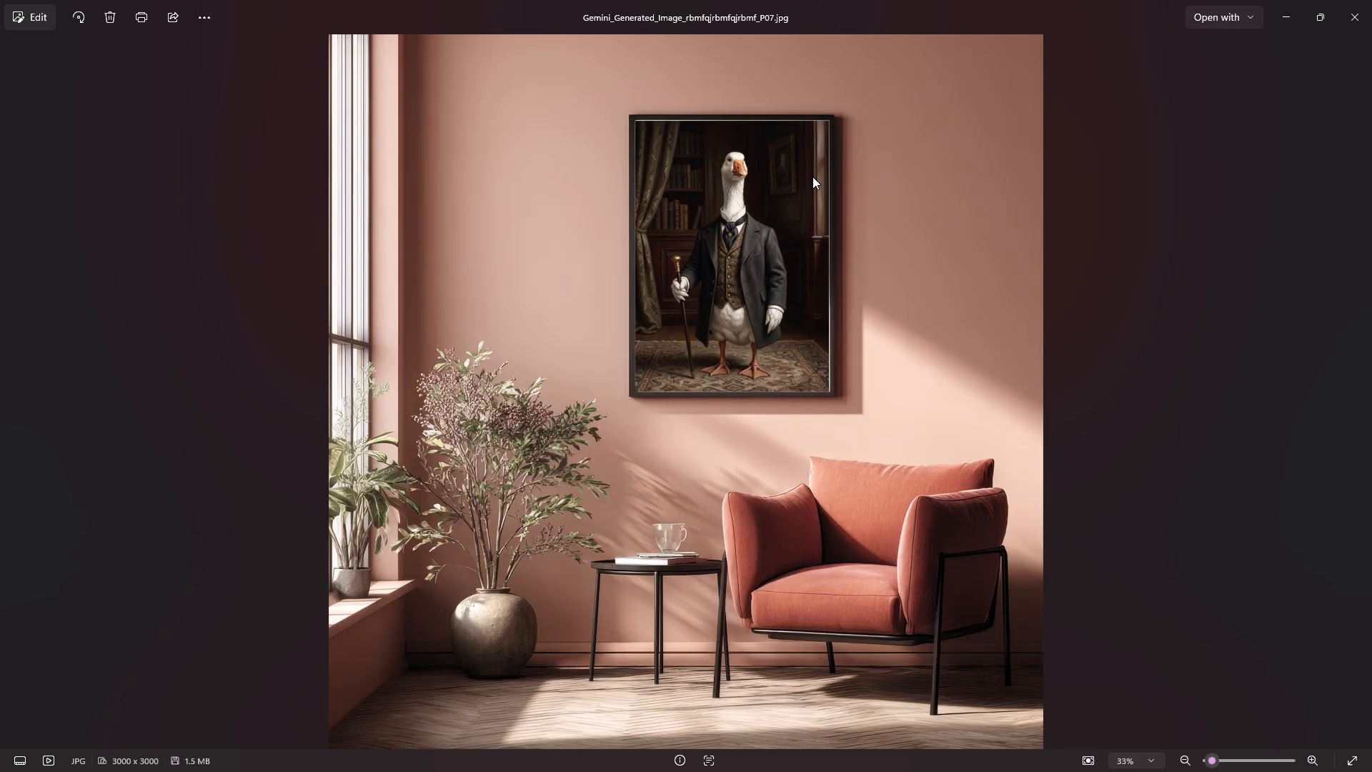
key("Delete")
key("Right")
key("Right")
key("Left")
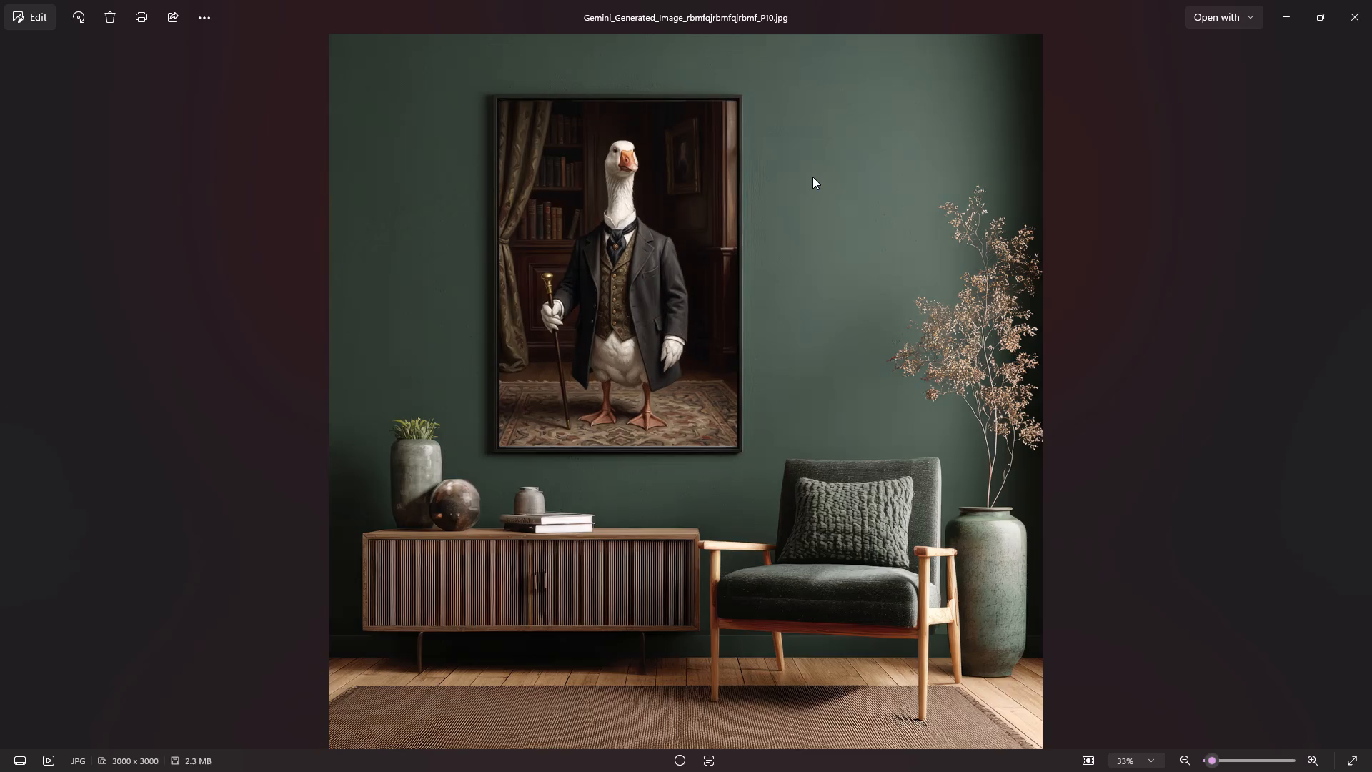
key("Delete")
Review the remaining goose portrait mockups, delete the pink bedroom mockup P18, and close the image viewer.
key("Right")
key("Right")
key("Right")
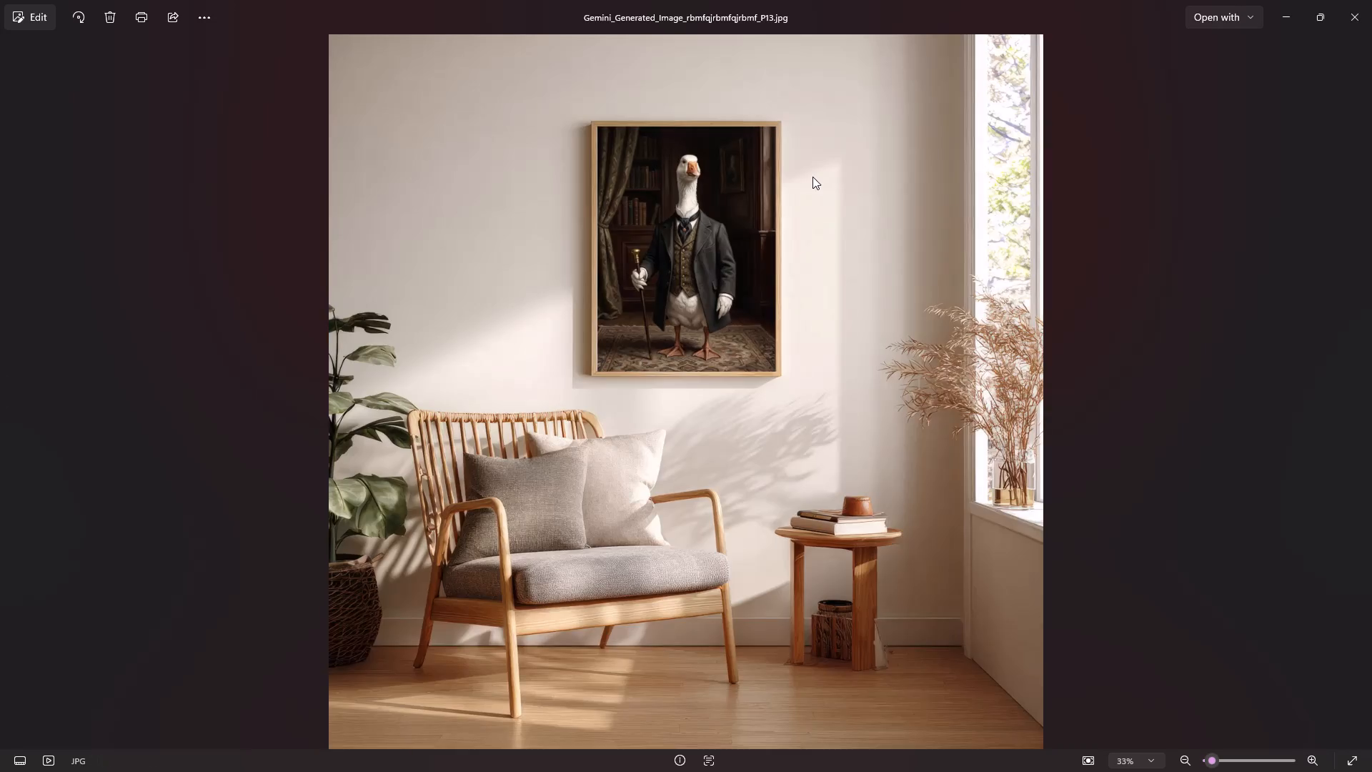
key("Right")
key("Right")
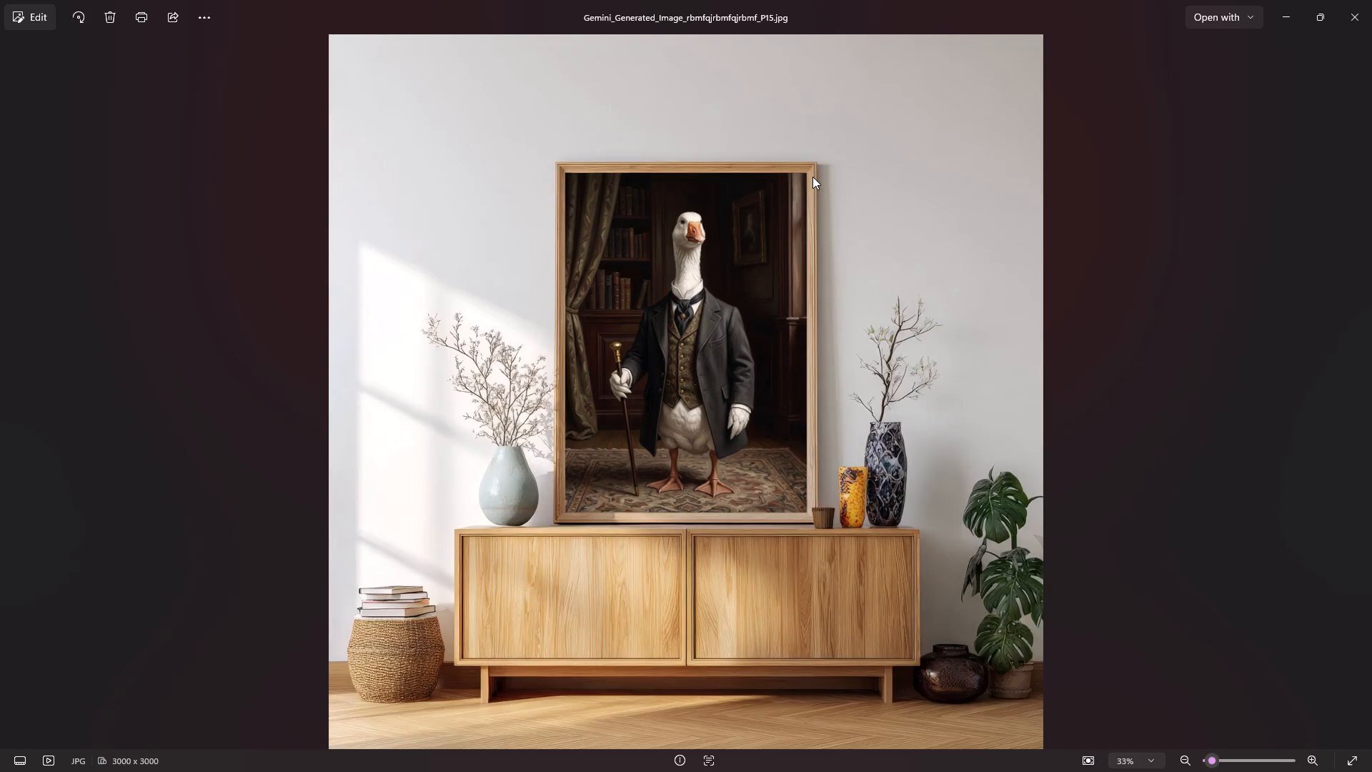
key("Right")
key("Right")
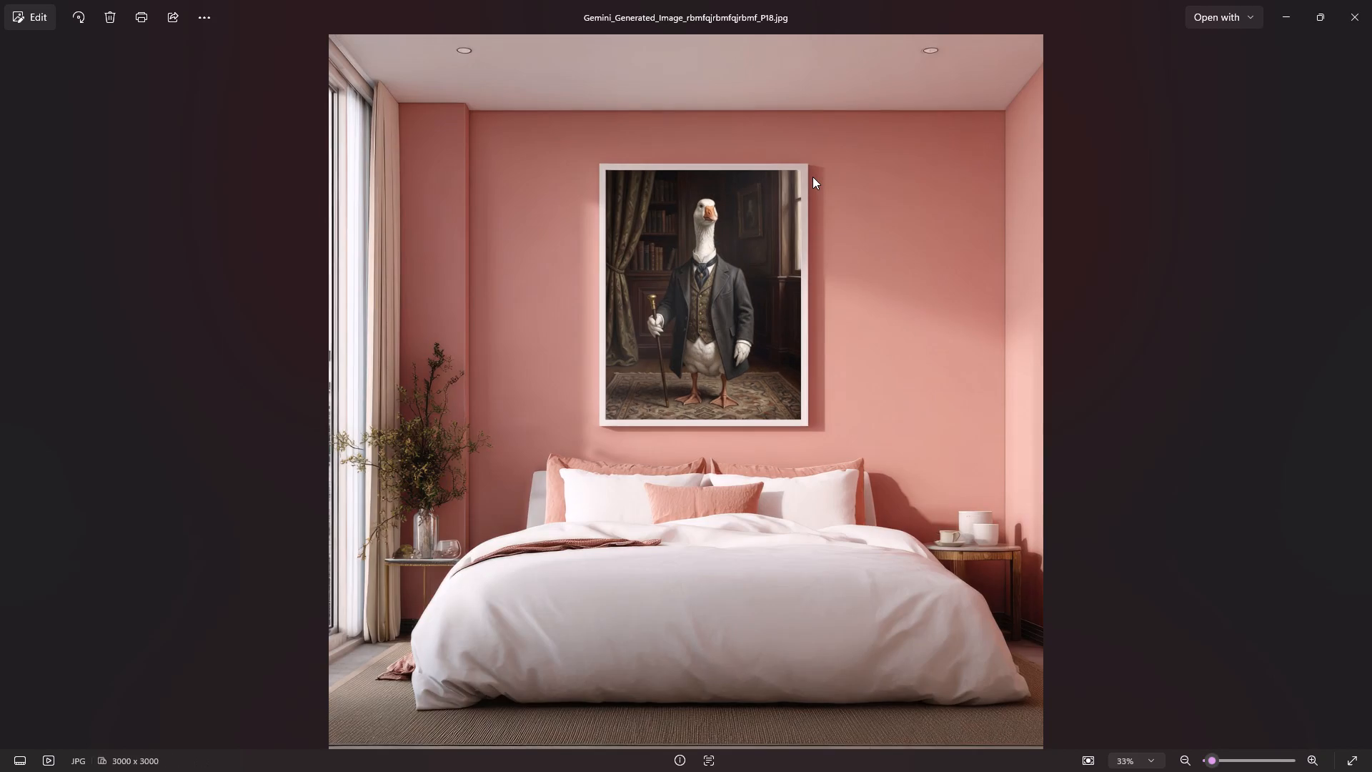
key("Delete")
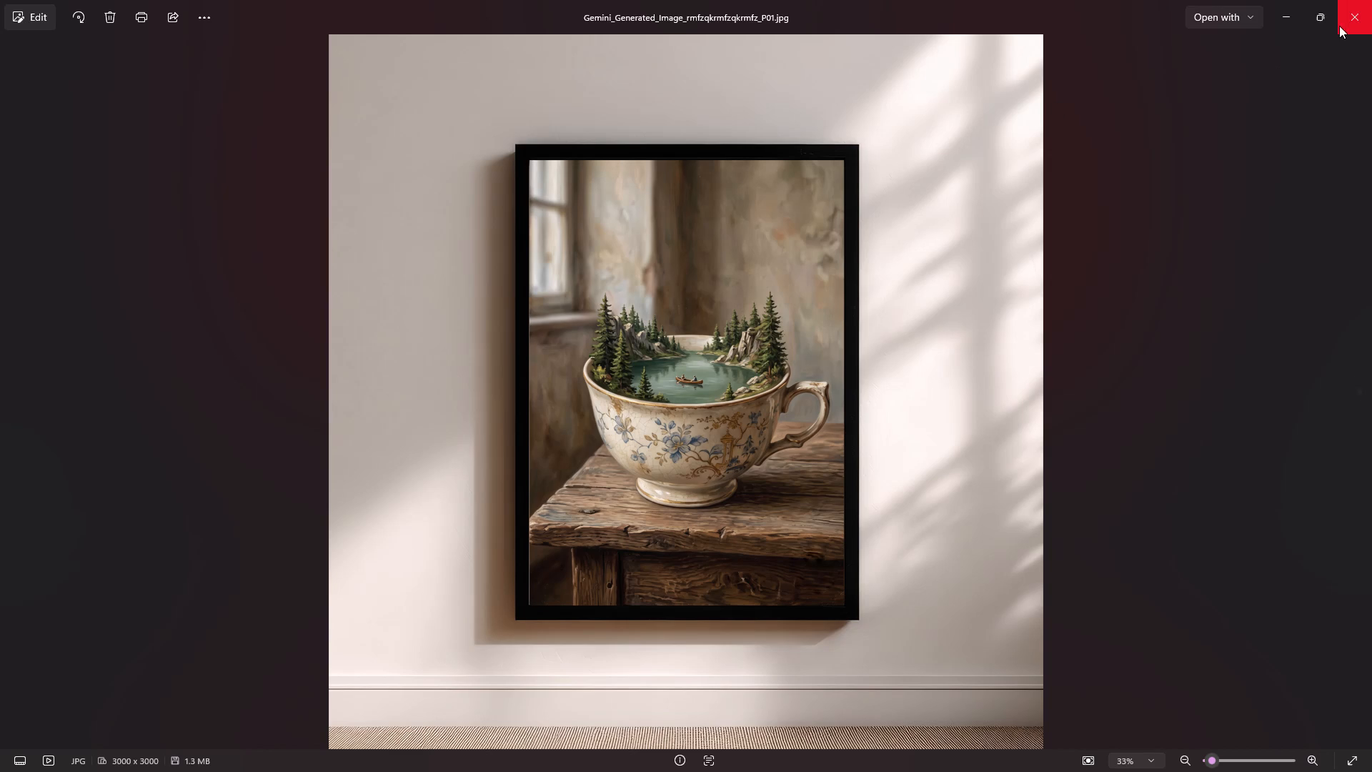
left_click(1343, 28)
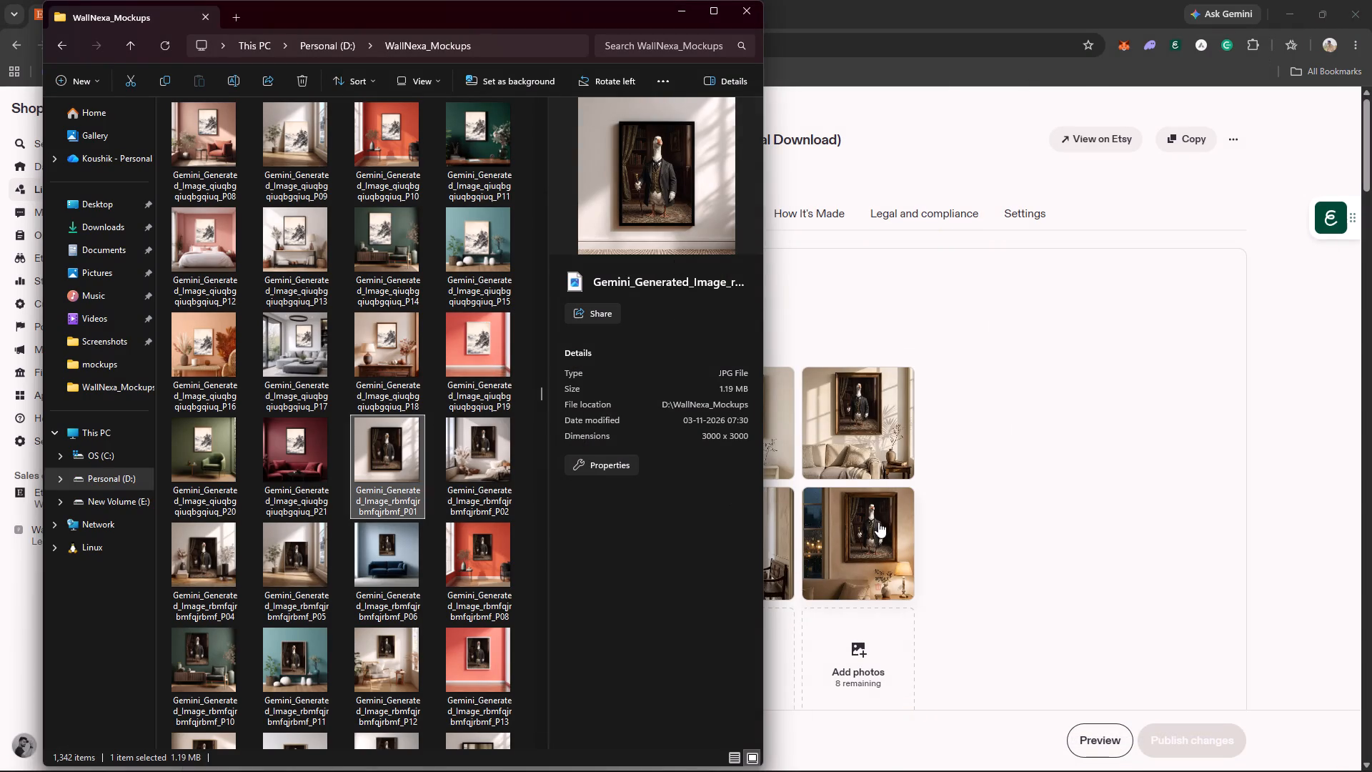
Switch to the goose listing's editor in Chrome and delete its close-up cover photo and its video.
left_click(1066, 460)
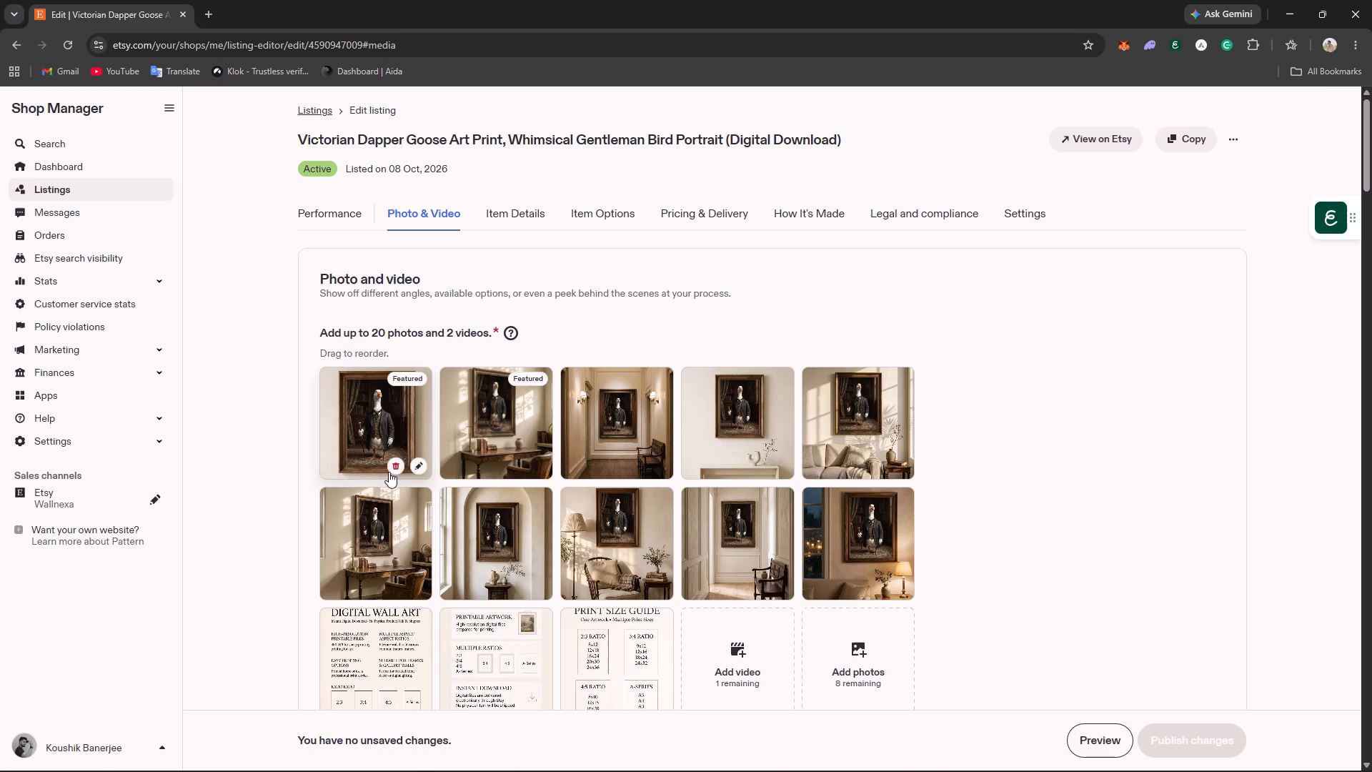
left_click(400, 464)
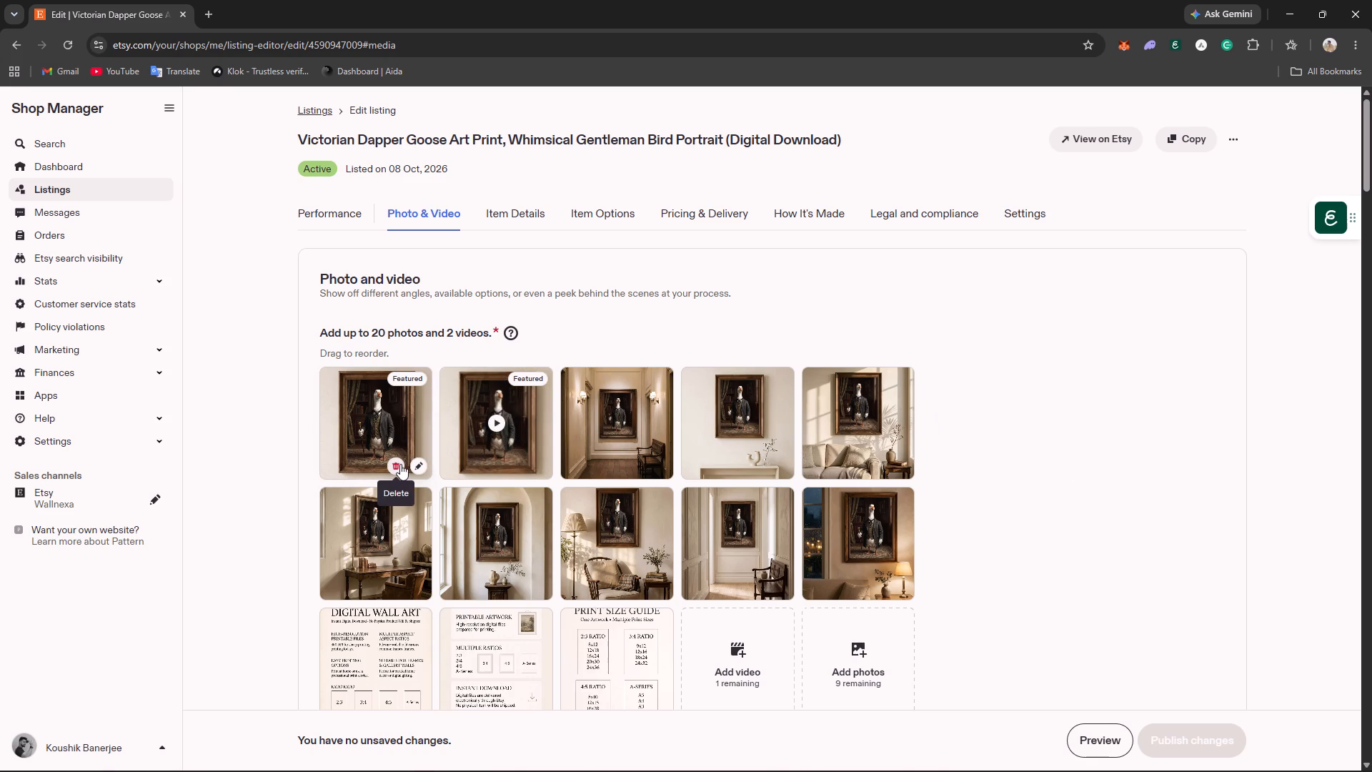
left_click(510, 459)
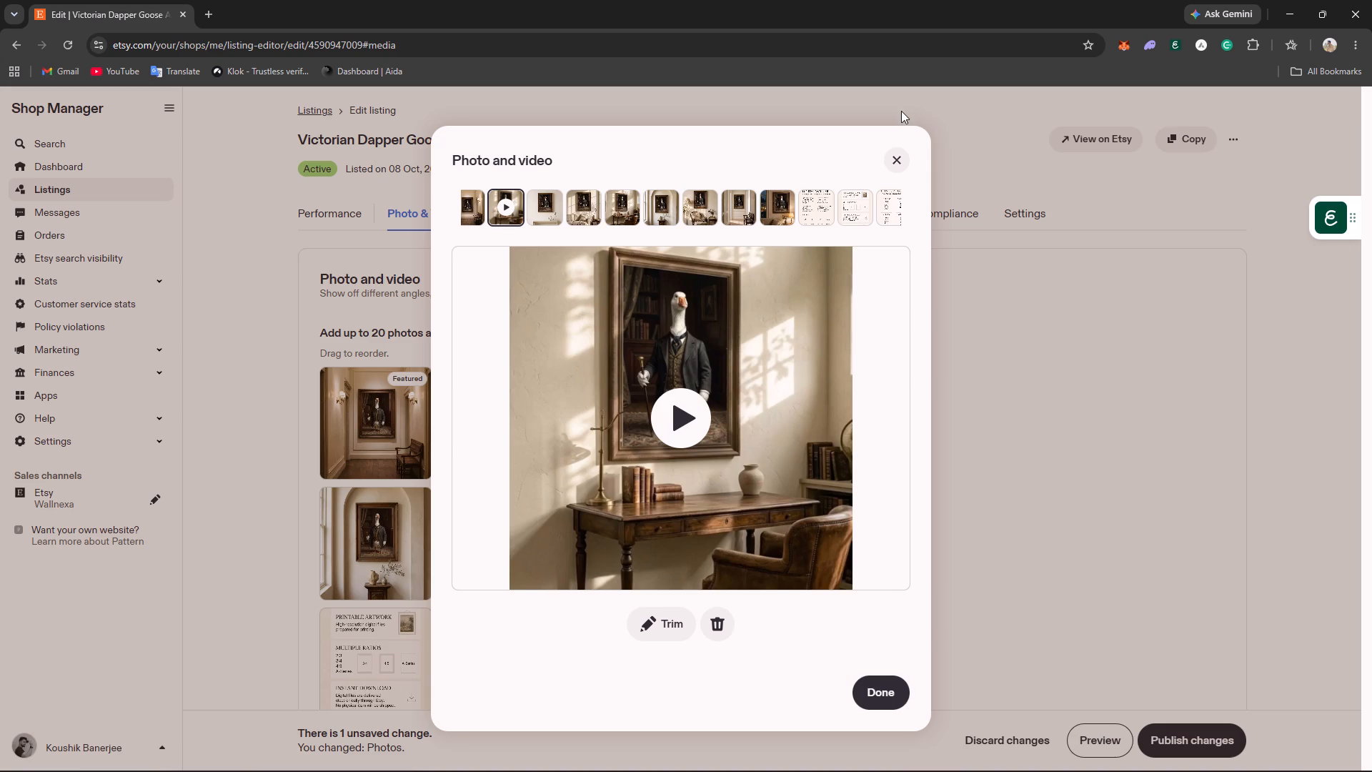
left_click(895, 157)
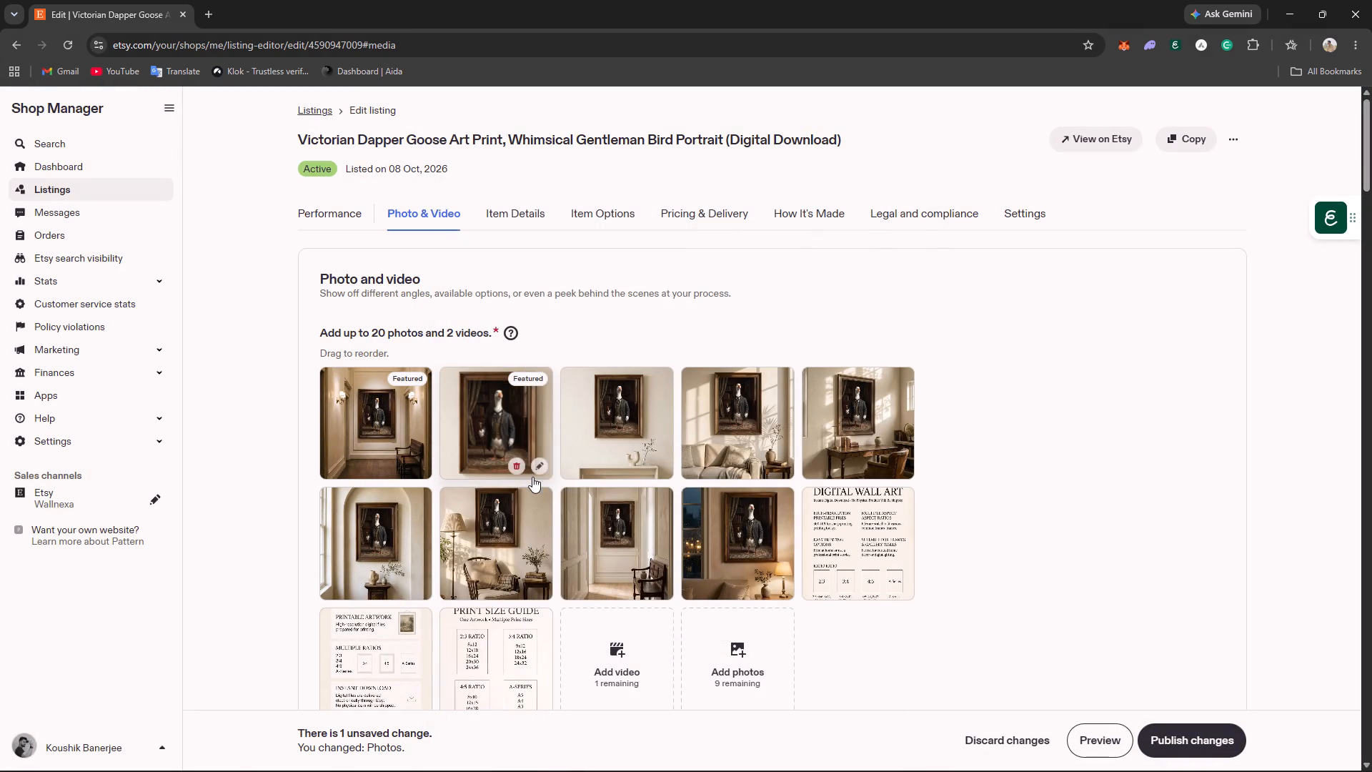
left_click(520, 467)
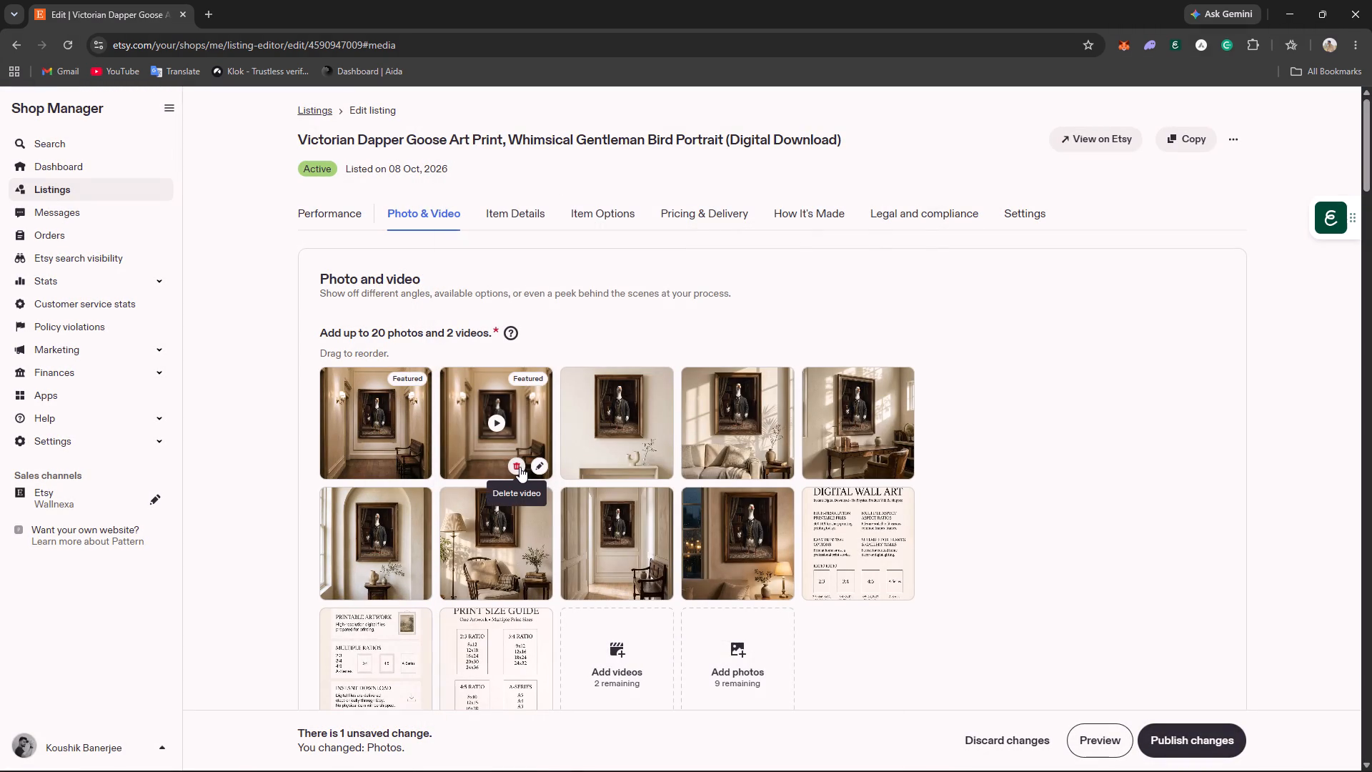
Delete all remaining old room mockup photos from the goose listing, keeping only the three text info graphics.
left_click(633, 466)
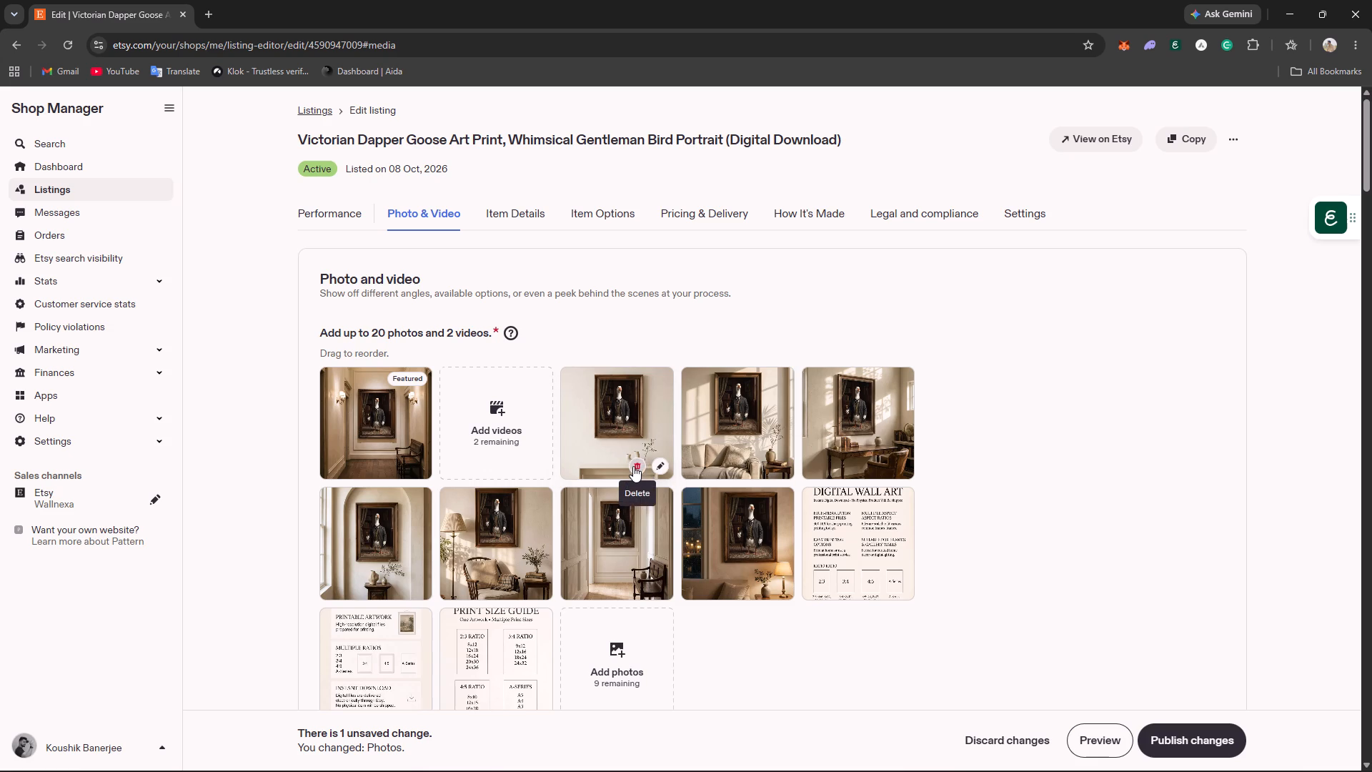
left_click(633, 466)
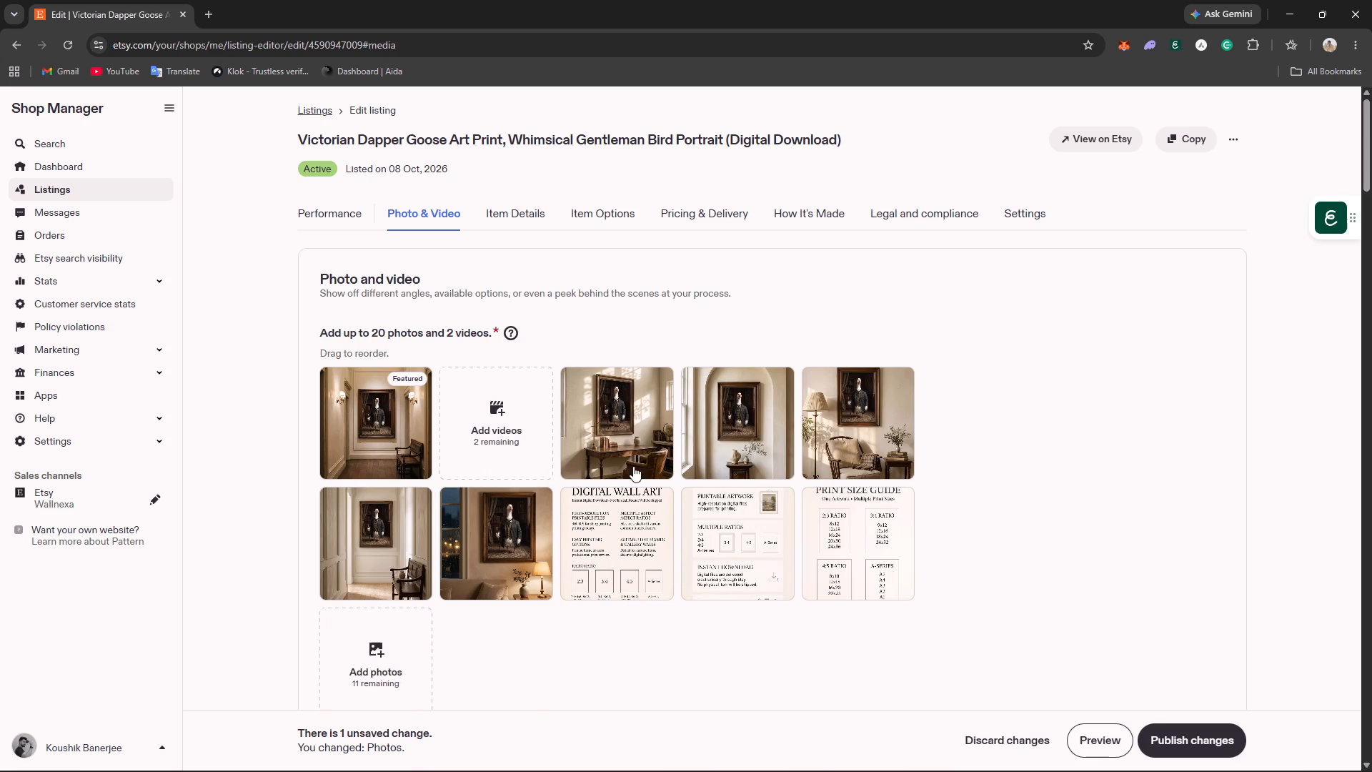
left_click(633, 466)
left_click(633, 466)
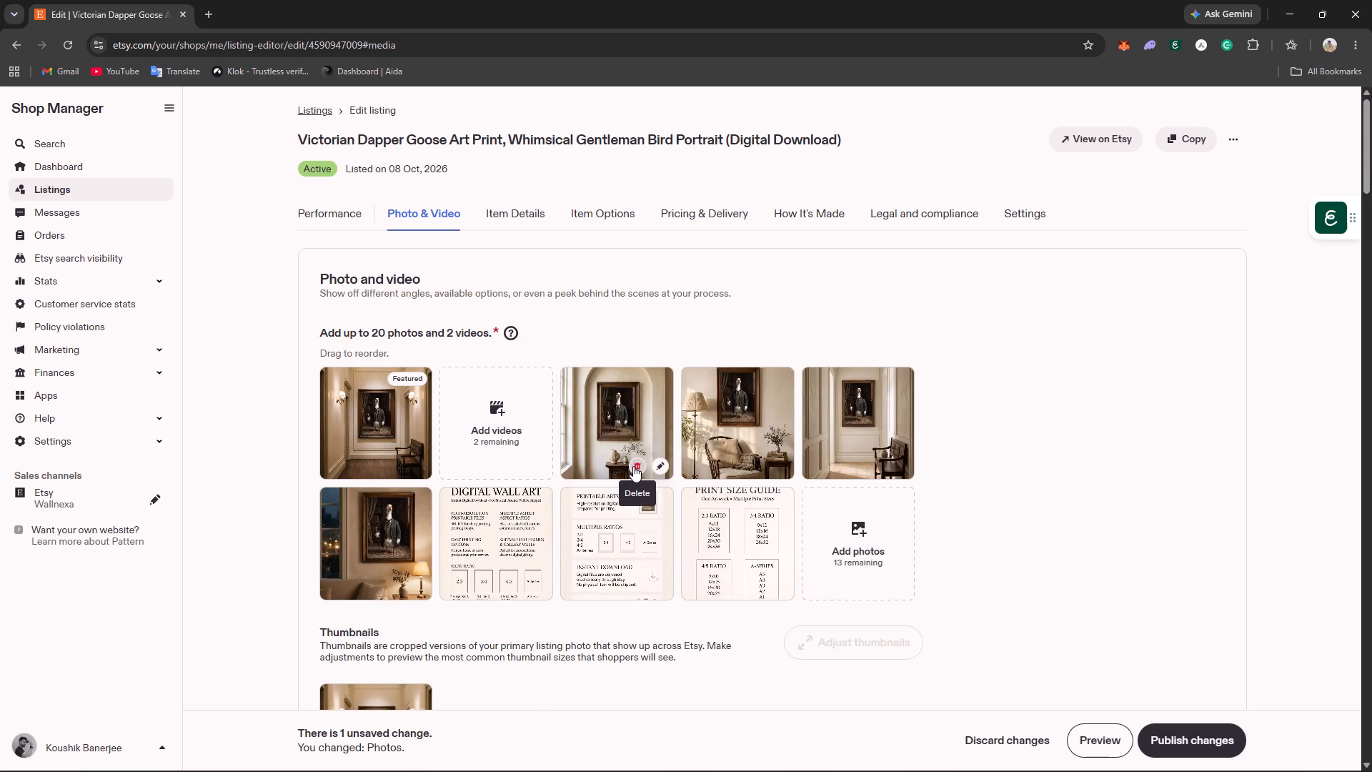
left_click(633, 466)
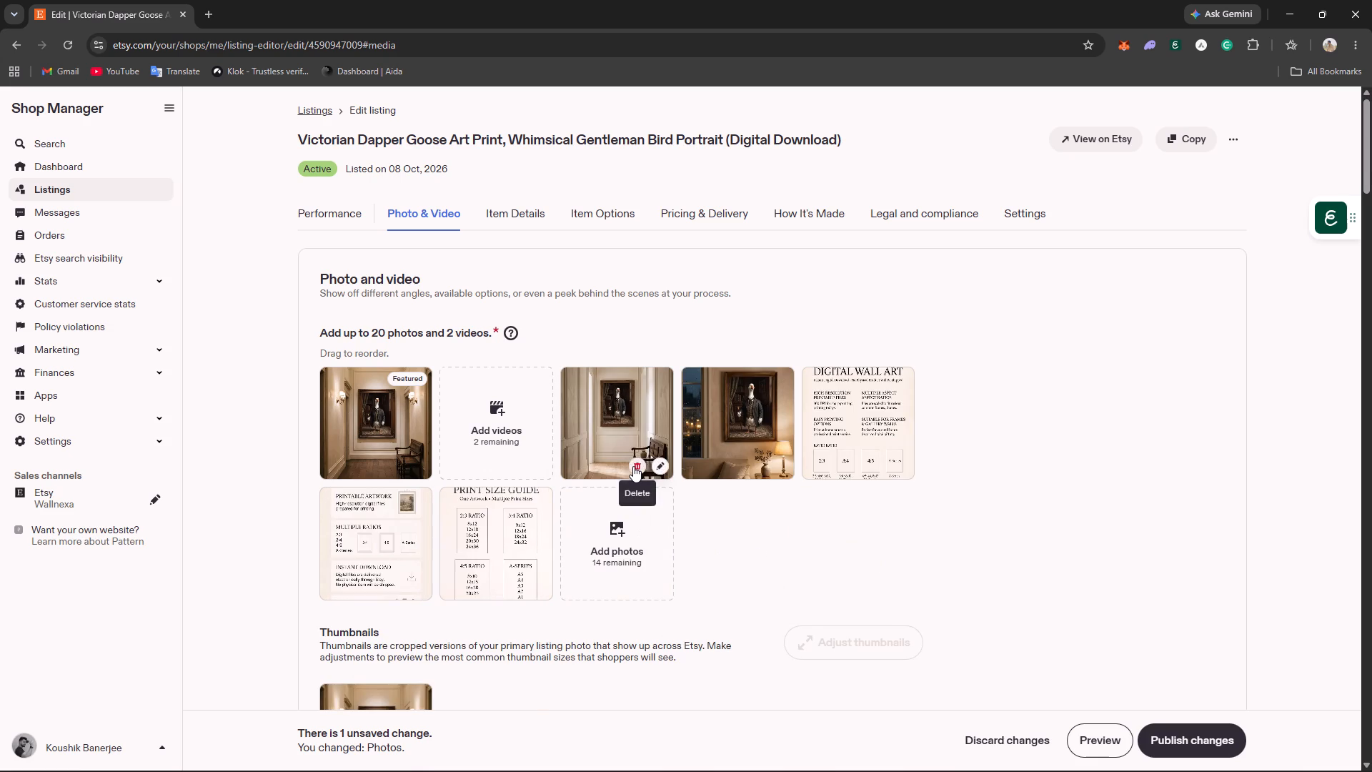
left_click(633, 466)
left_click(633, 466)
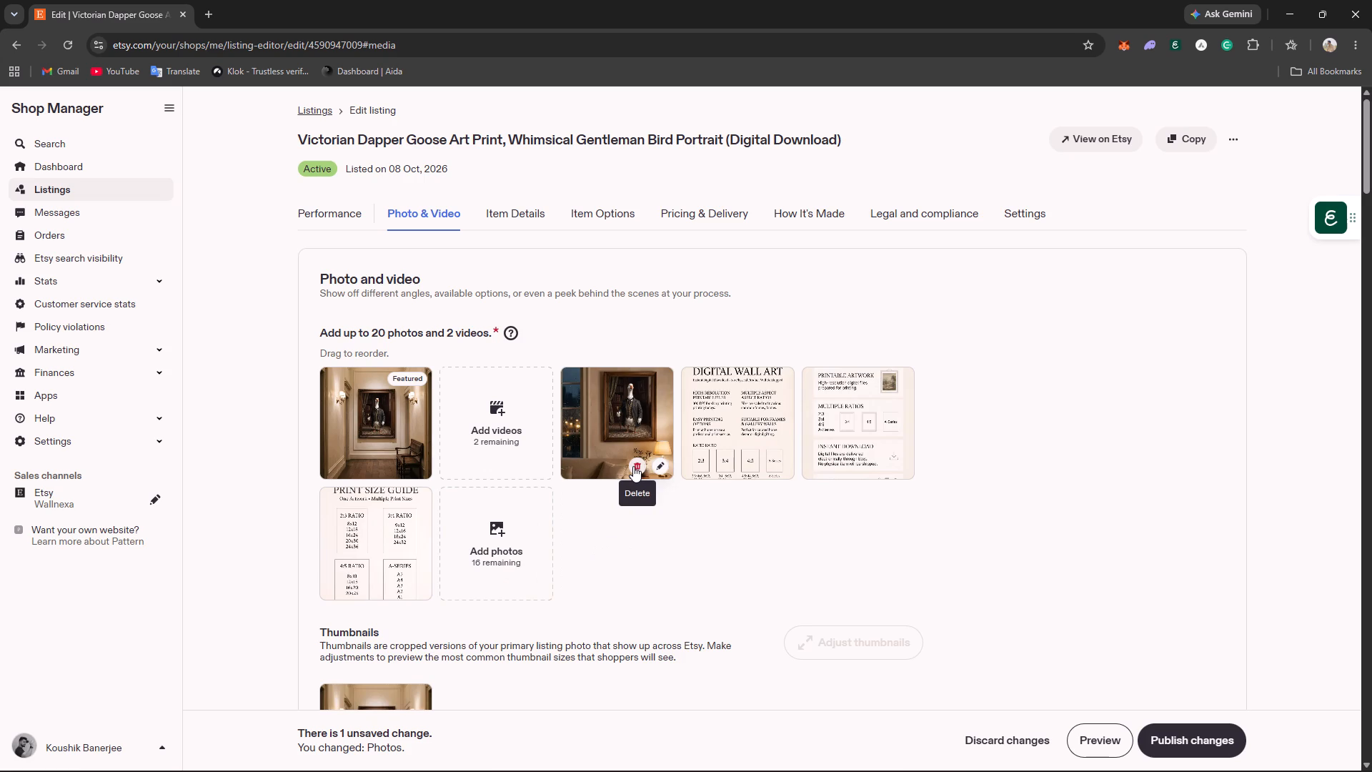
left_click(398, 467)
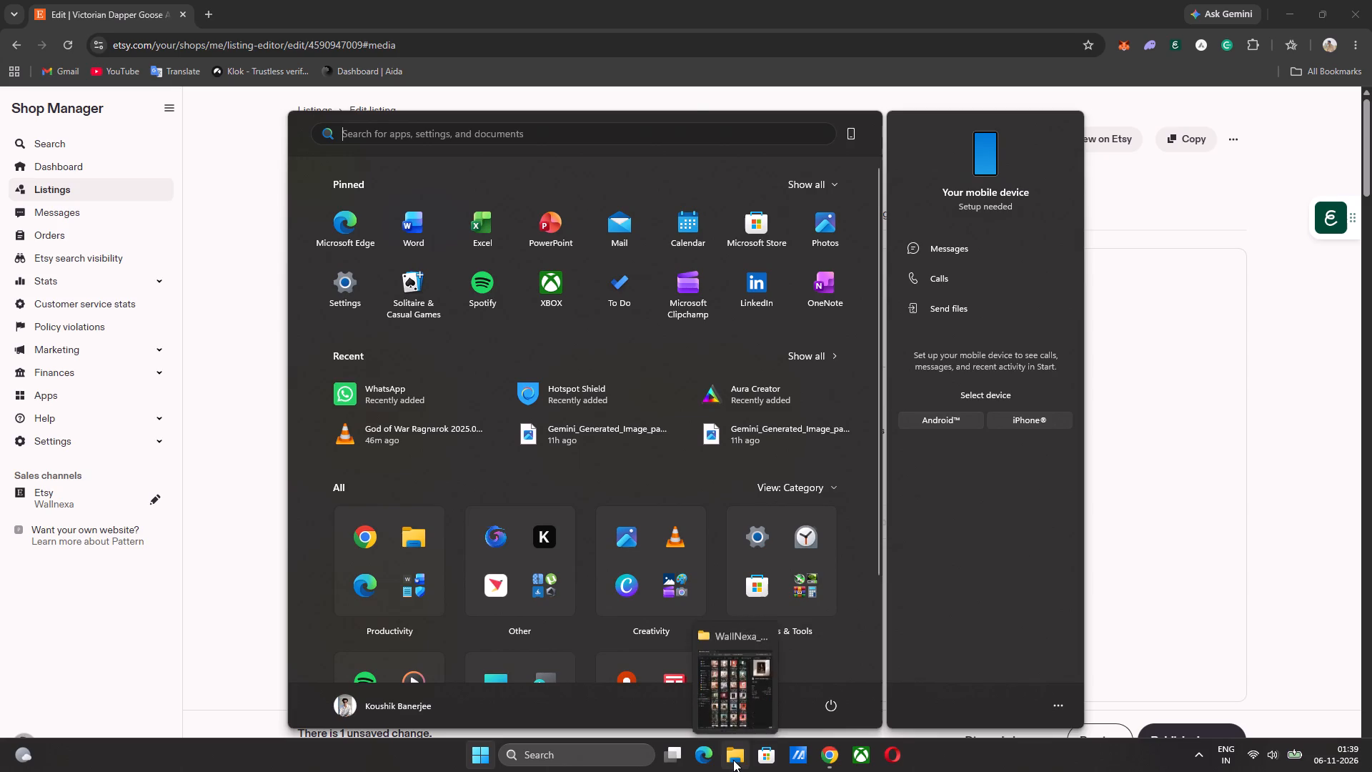
From the WallNexa_Mockups folder, add the 13 goose portrait mockups P01, P02, P04–P06, P08 and P10–P16 to the listing's photos.
left_click(733, 760)
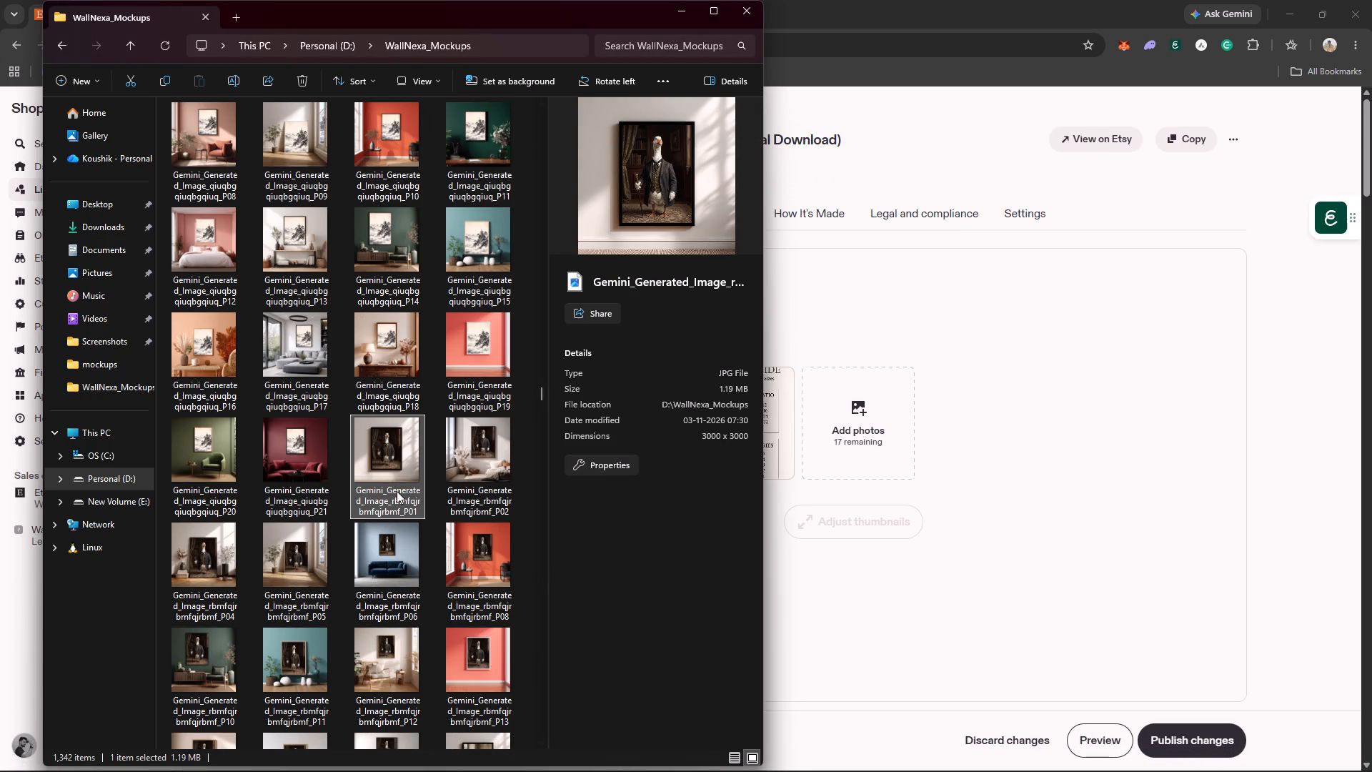
scroll(397, 491, "down", 1)
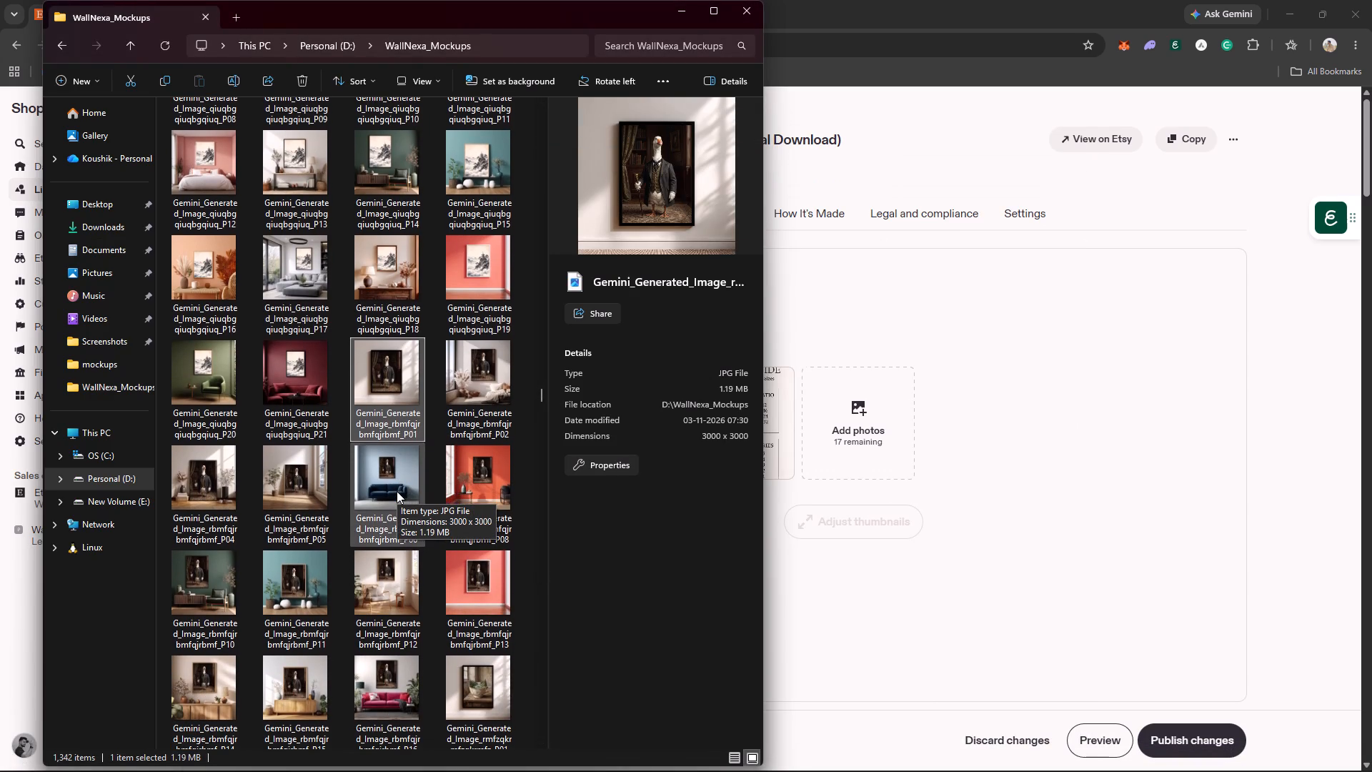
scroll(397, 491, "down", 1)
left_click_drag(161, 462, 497, 577)
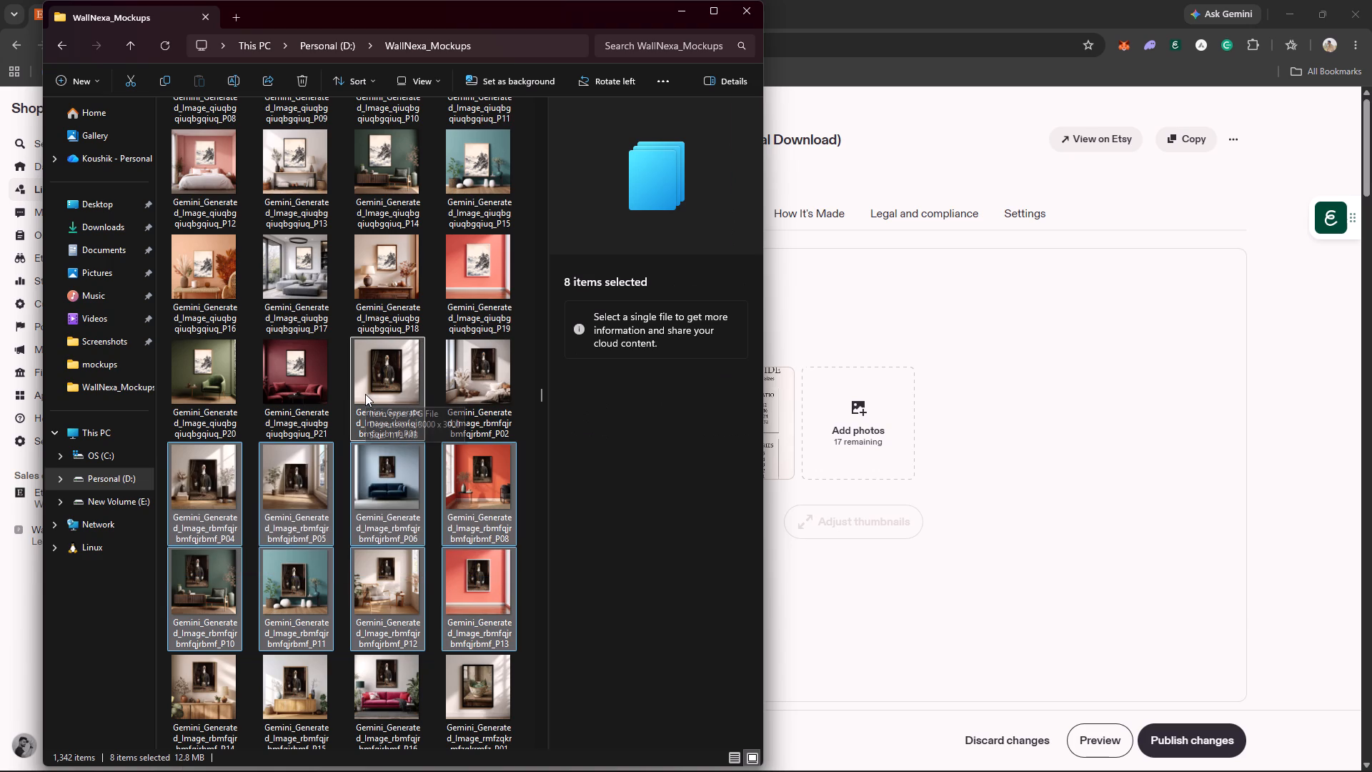
left_click(365, 394, "ctrl")
left_click(467, 382, "ctrl")
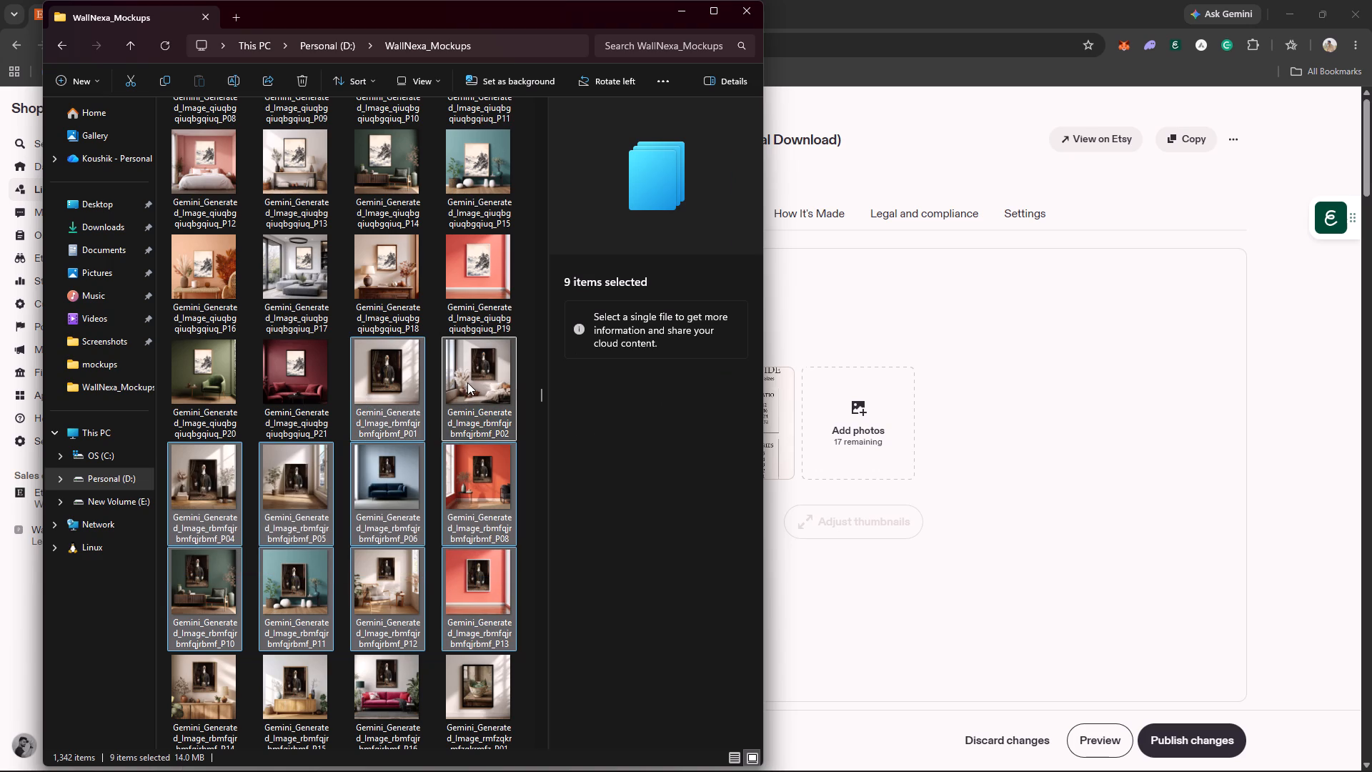
left_click(193, 664, "ctrl")
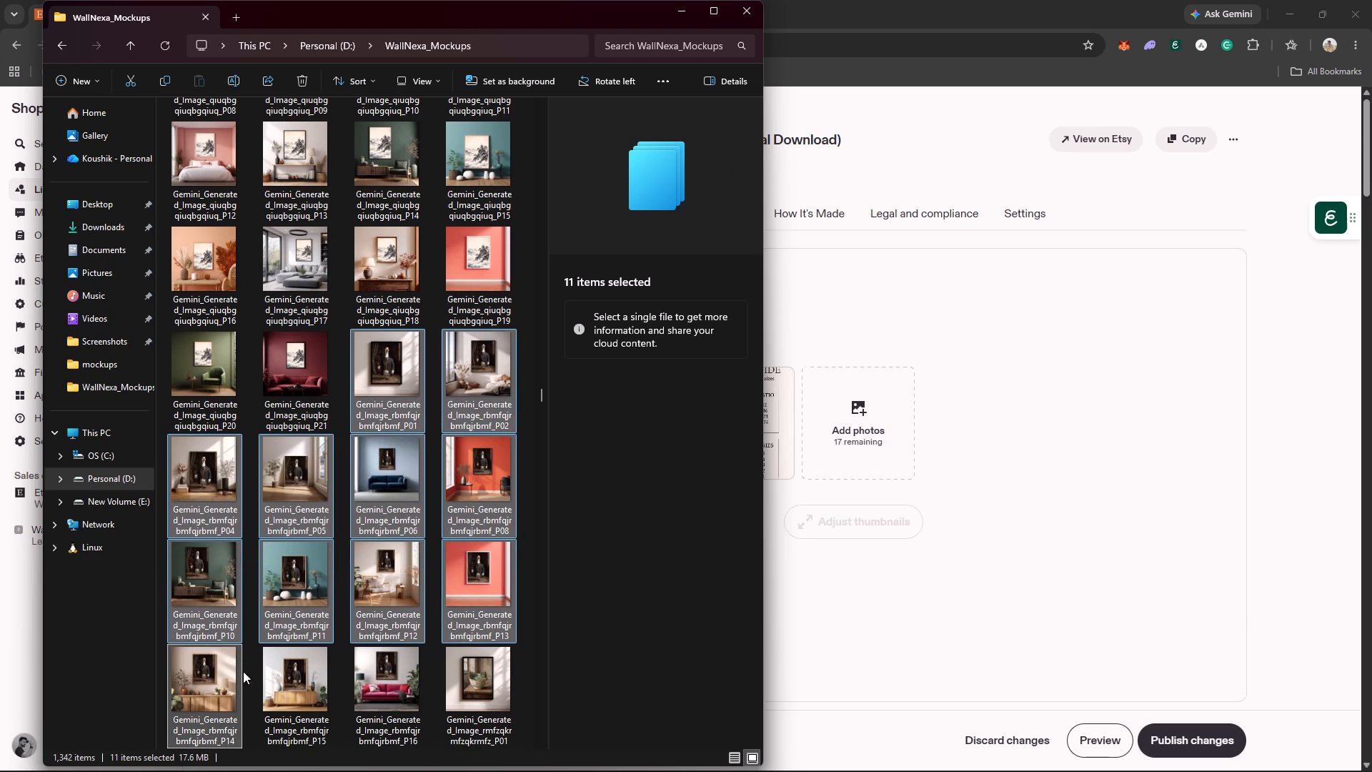
left_click(274, 673, "ctrl")
left_click(384, 668, "ctrl")
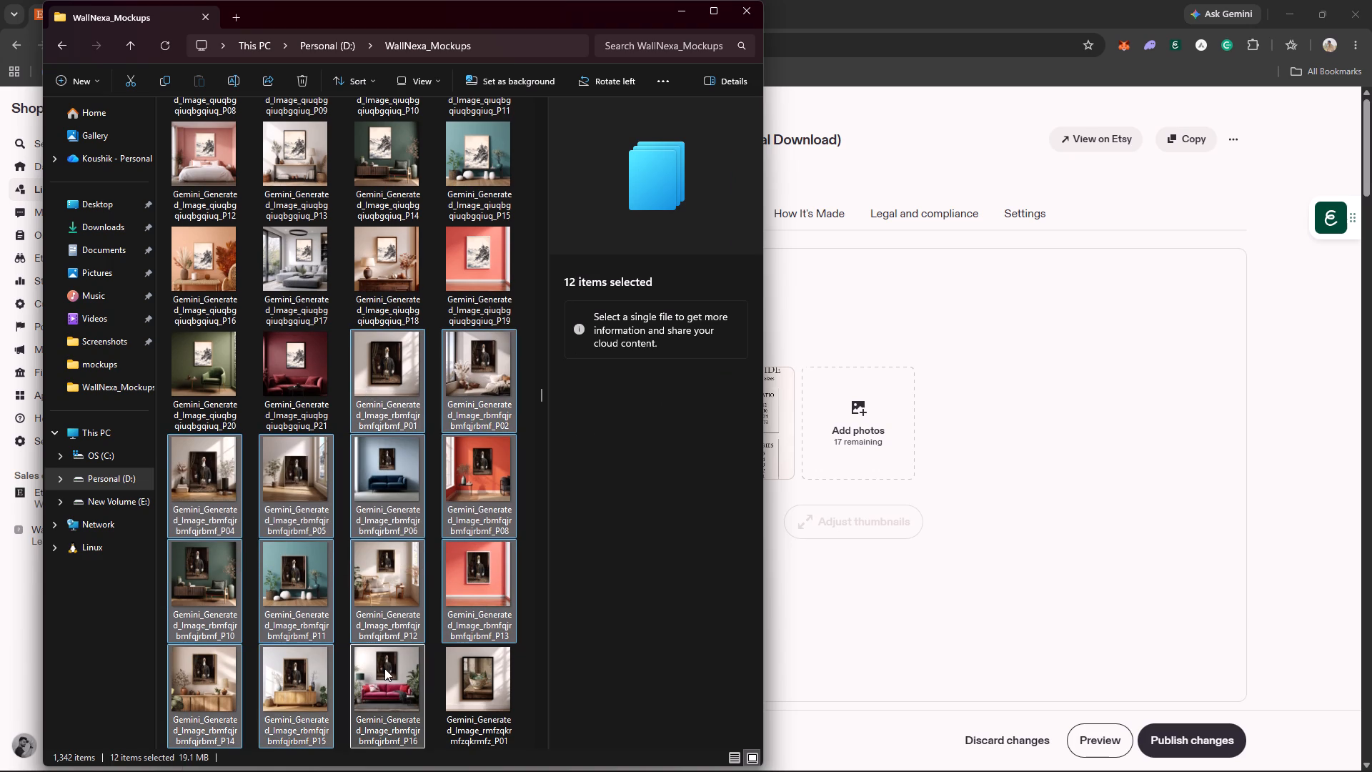
left_click_drag(492, 472, 493, 472)
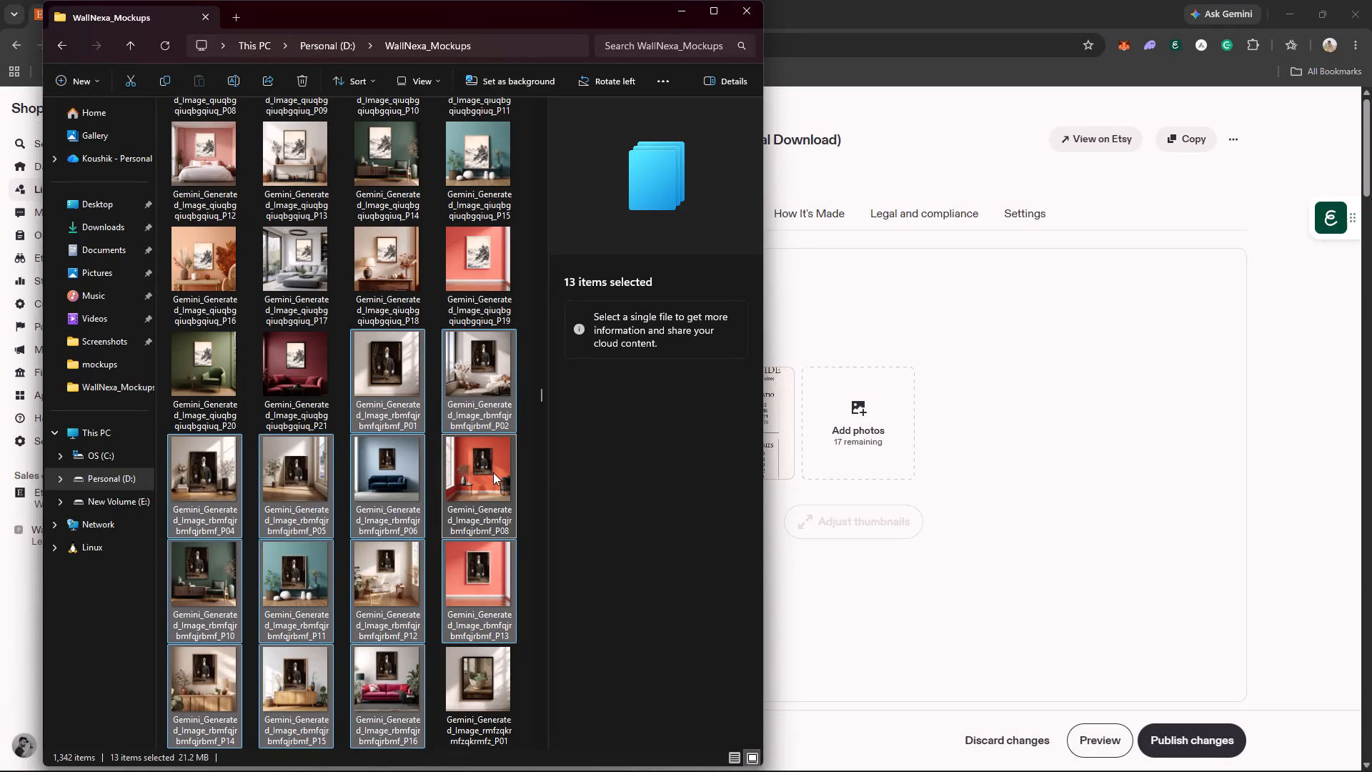
left_click_drag(493, 472, 868, 427)
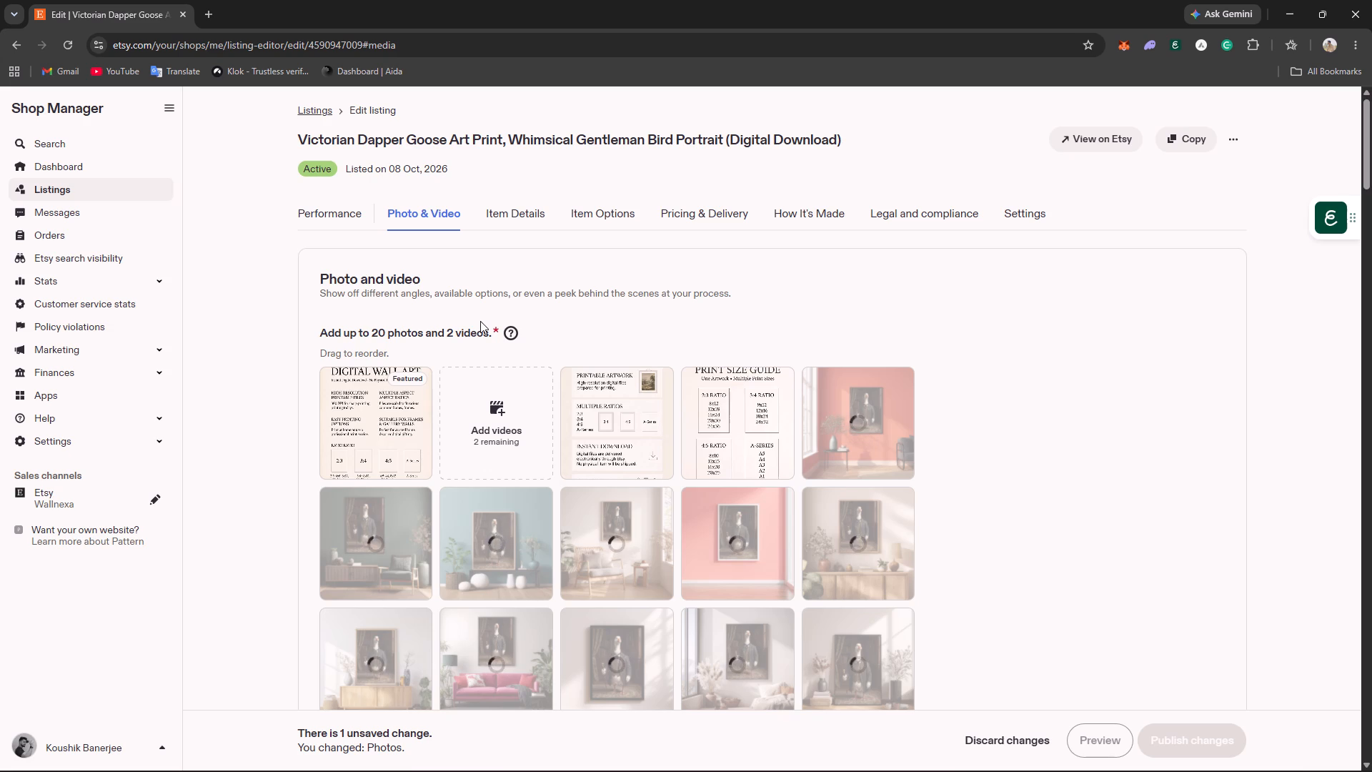
Reorder the Digital Wall Art, Printable Artwork and Print Size Guide graphics, in that sequence, to the end of the photos.
scroll(480, 321, "down", 2)
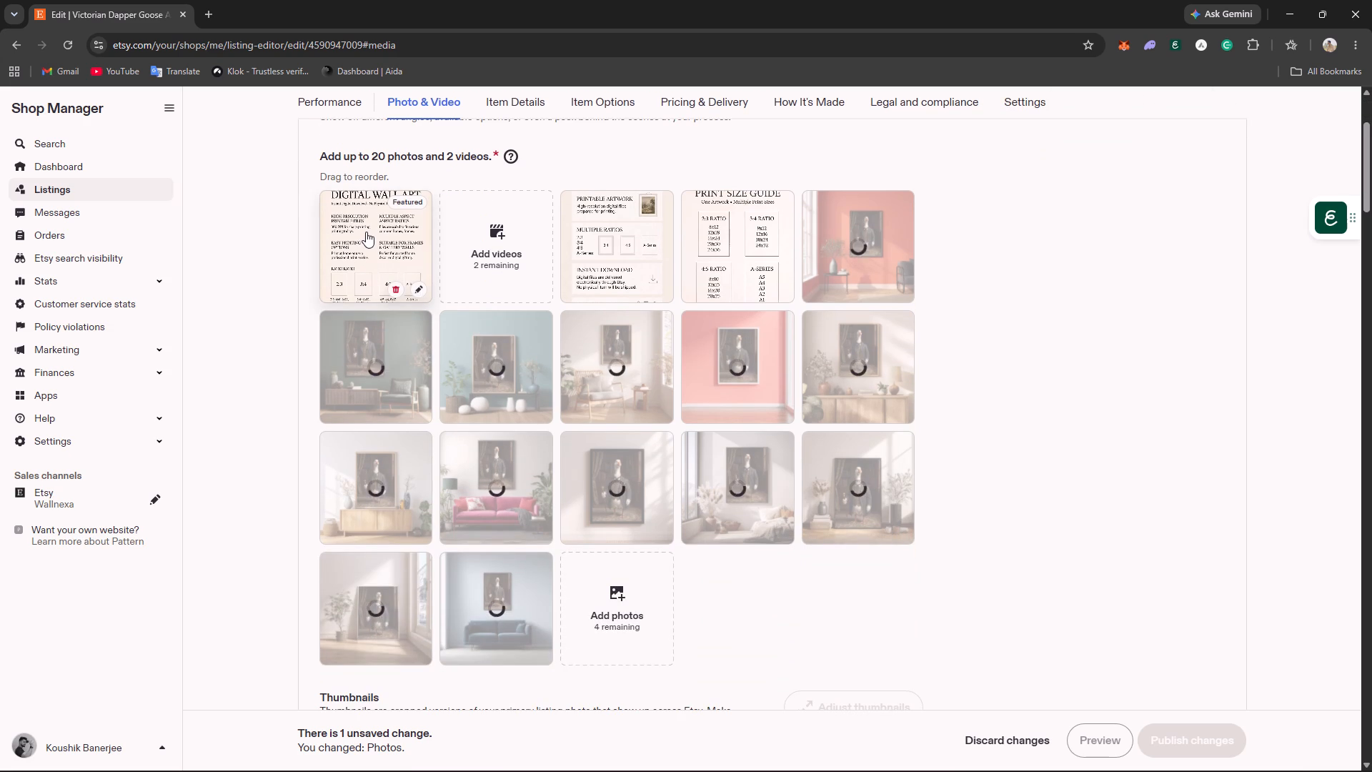
left_click_drag(366, 232, 492, 612)
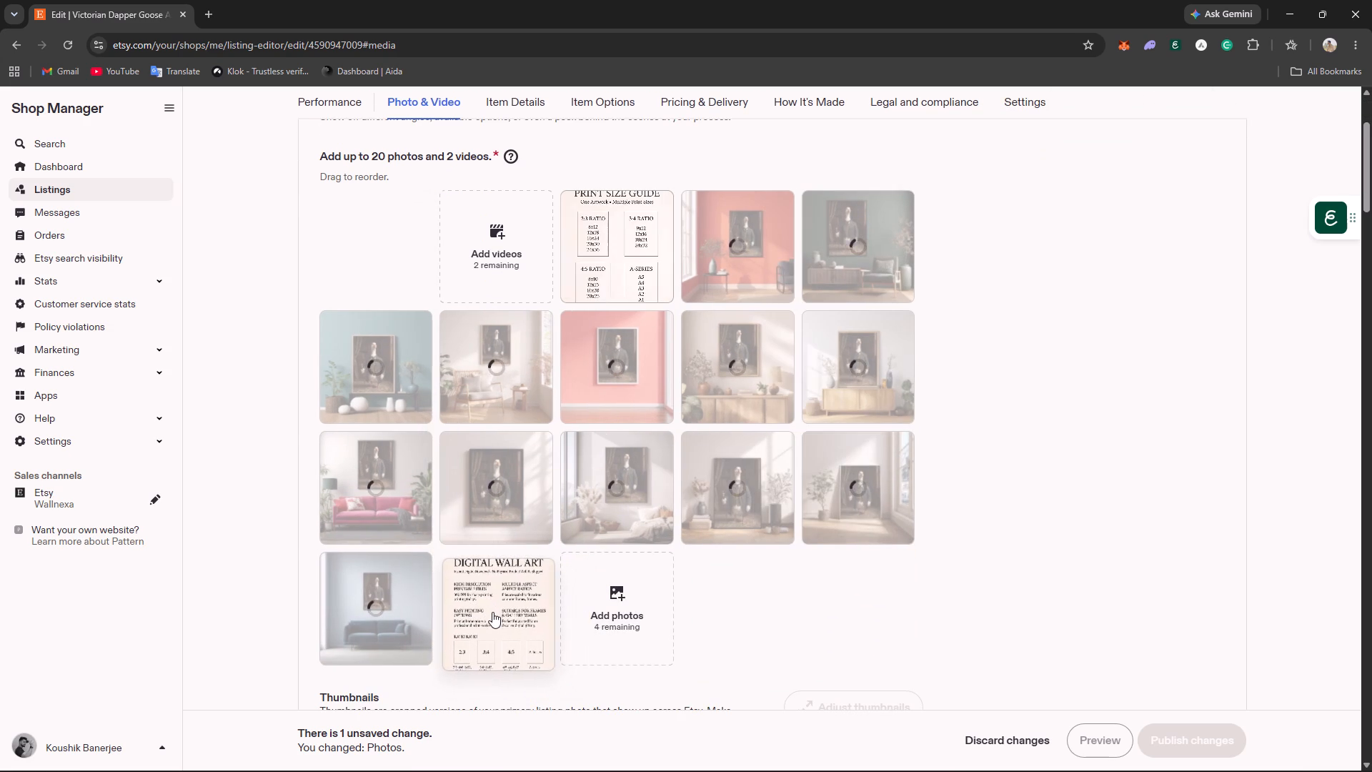
left_click_drag(372, 244, 527, 447)
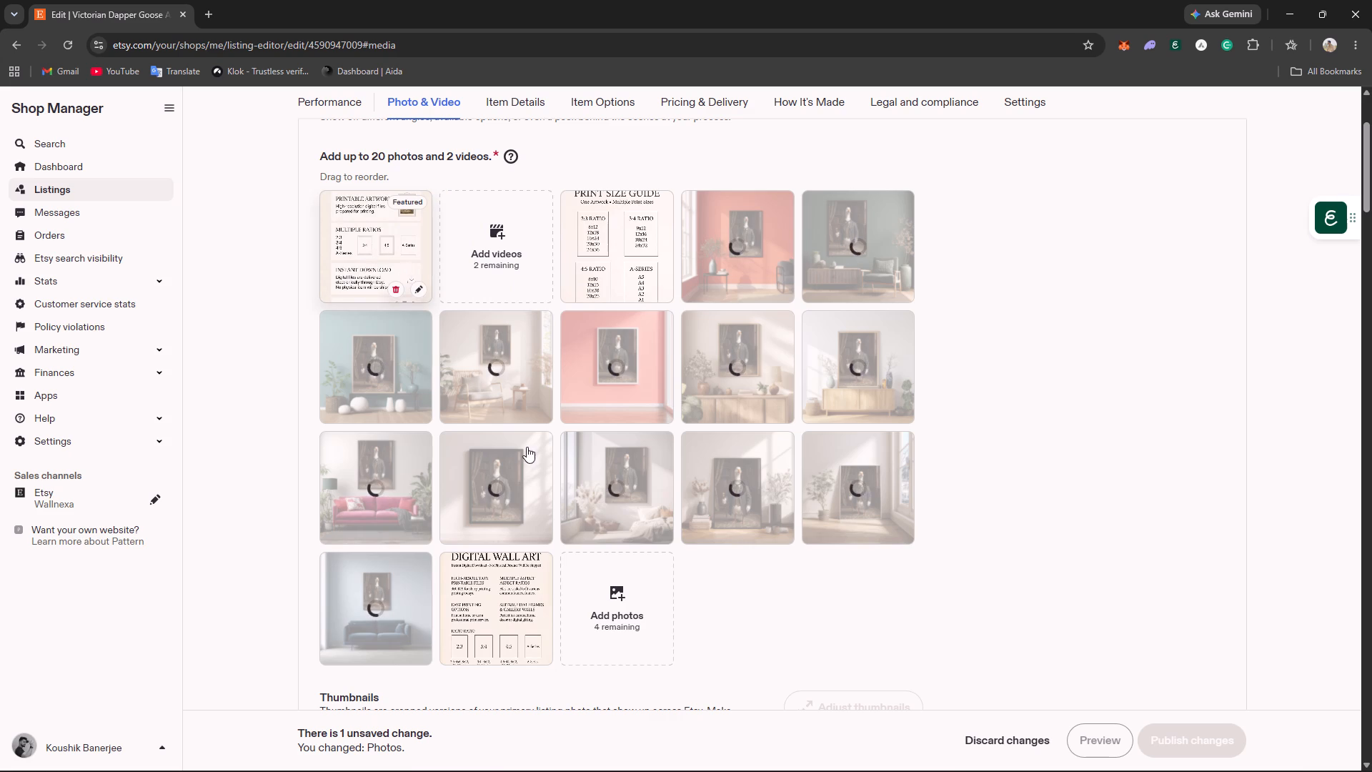
left_click_drag(527, 447, 568, 600)
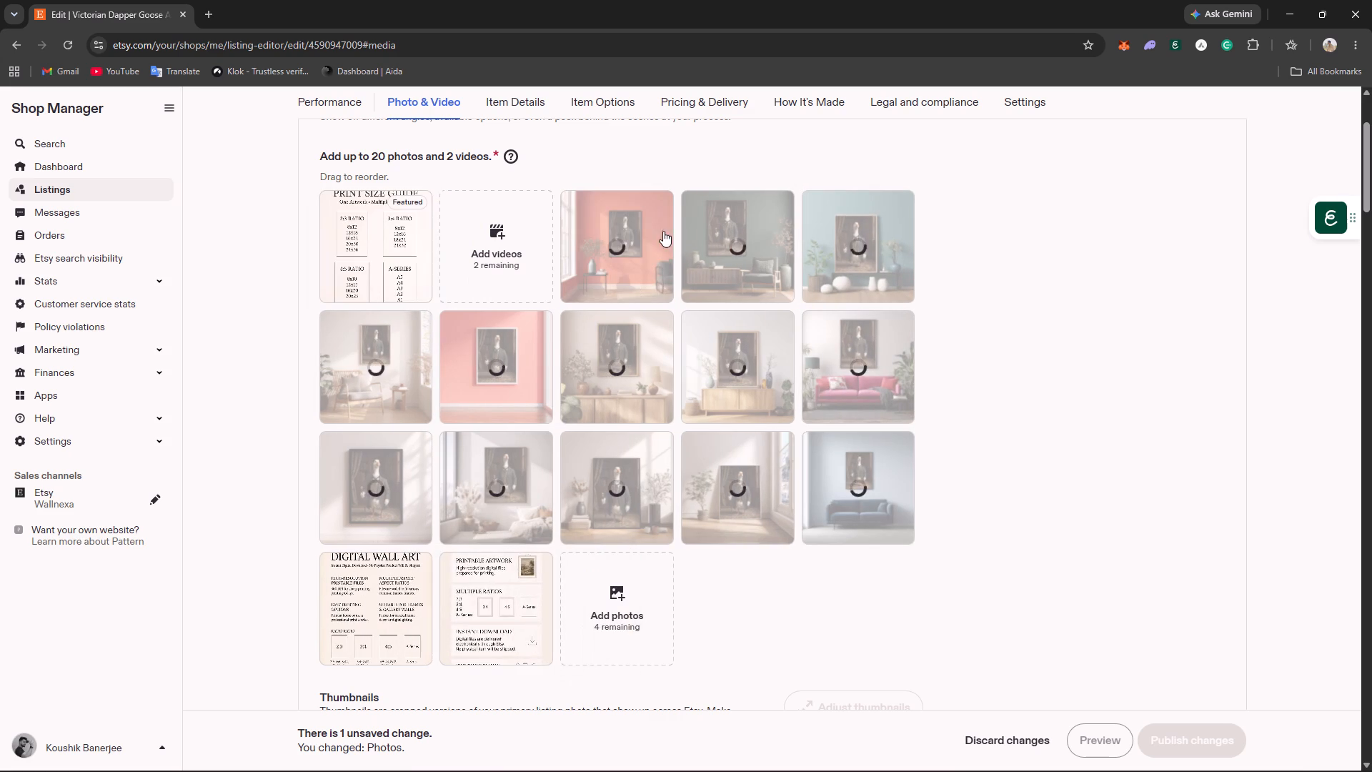
left_click_drag(388, 235, 591, 549)
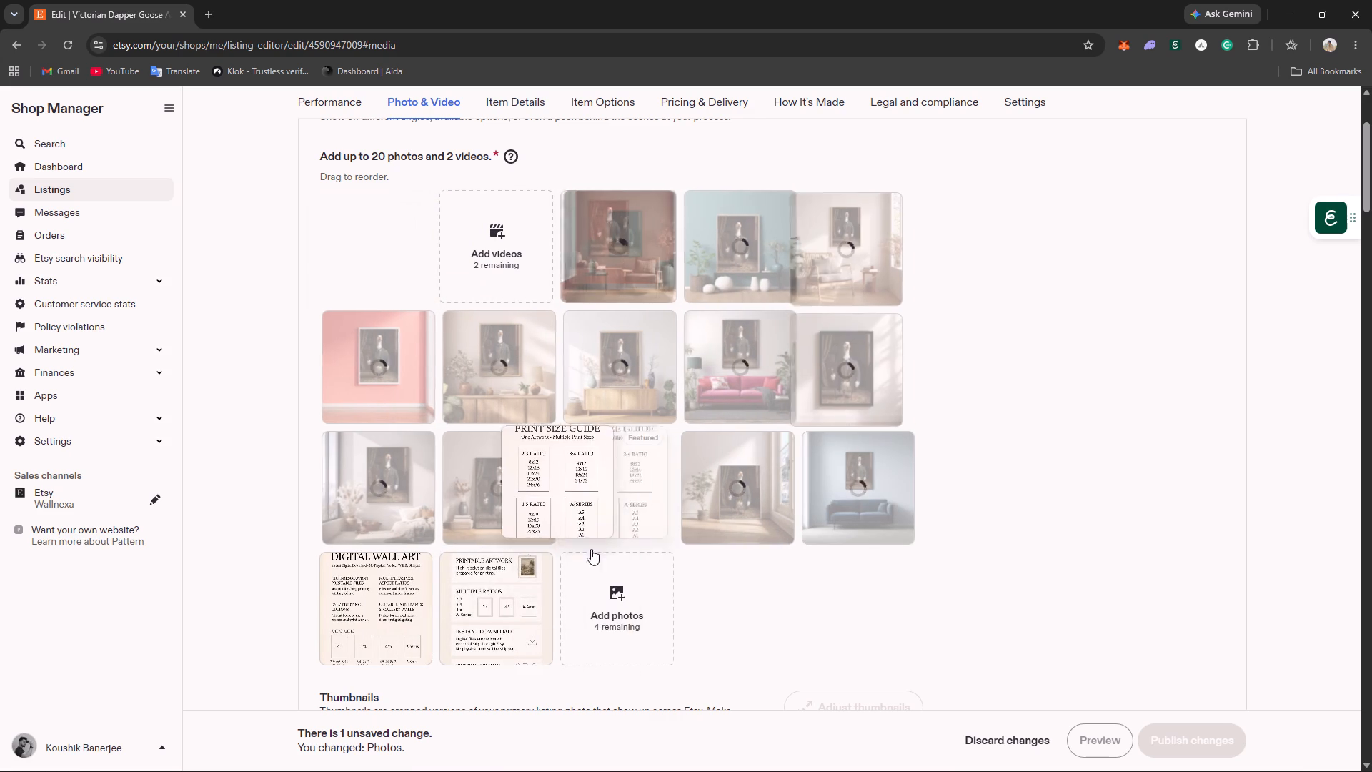
left_click_drag(591, 549, 570, 619)
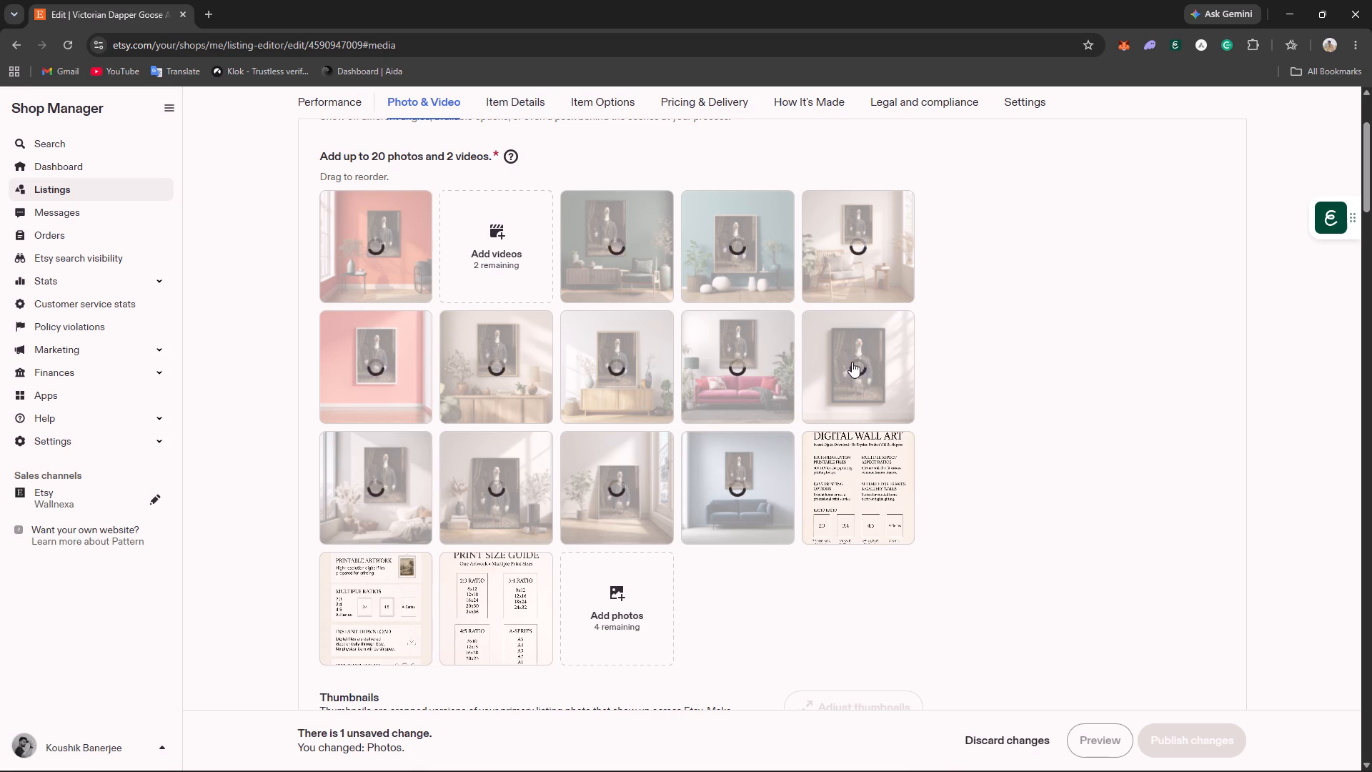
Make the close-up goose portrait mockup on the sunlit white wall the first, featured photo.
left_click_drag(852, 362, 366, 219)
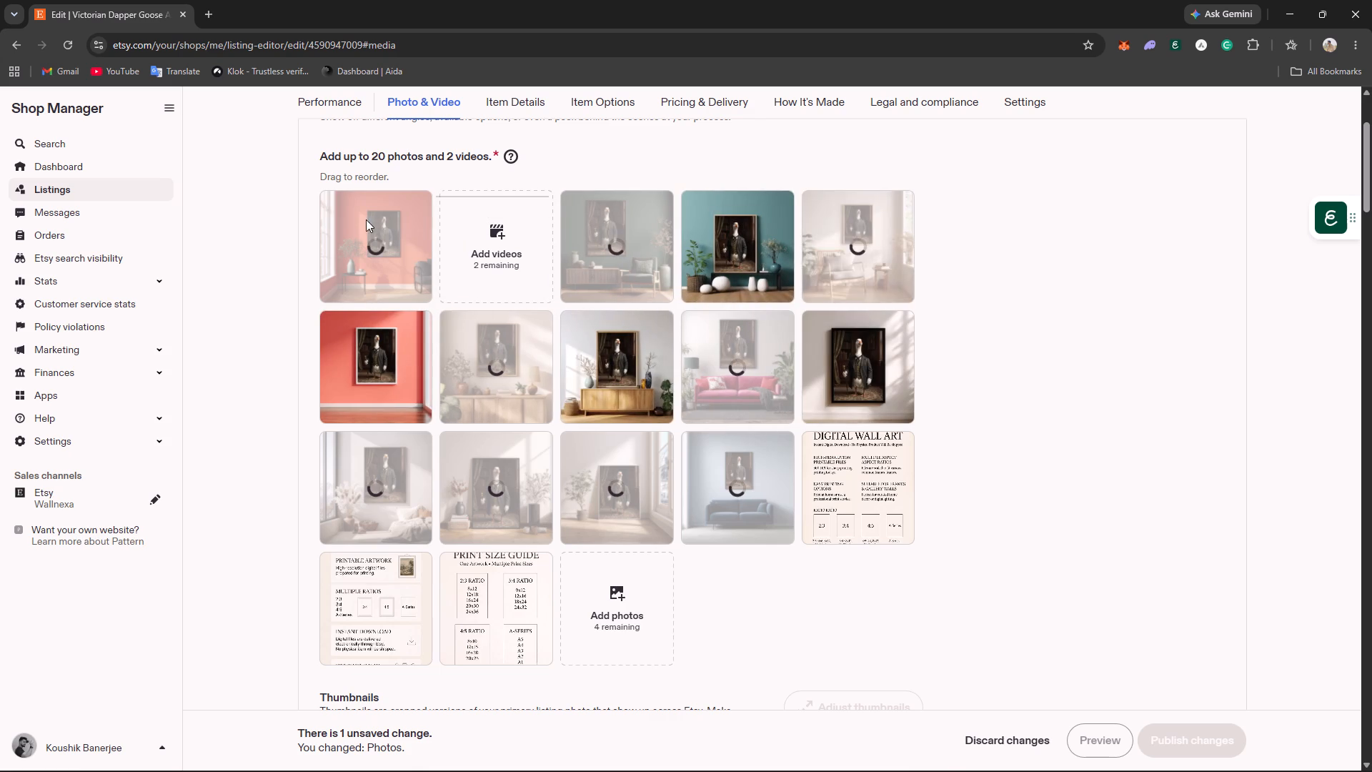
left_click_drag(366, 219, 369, 237)
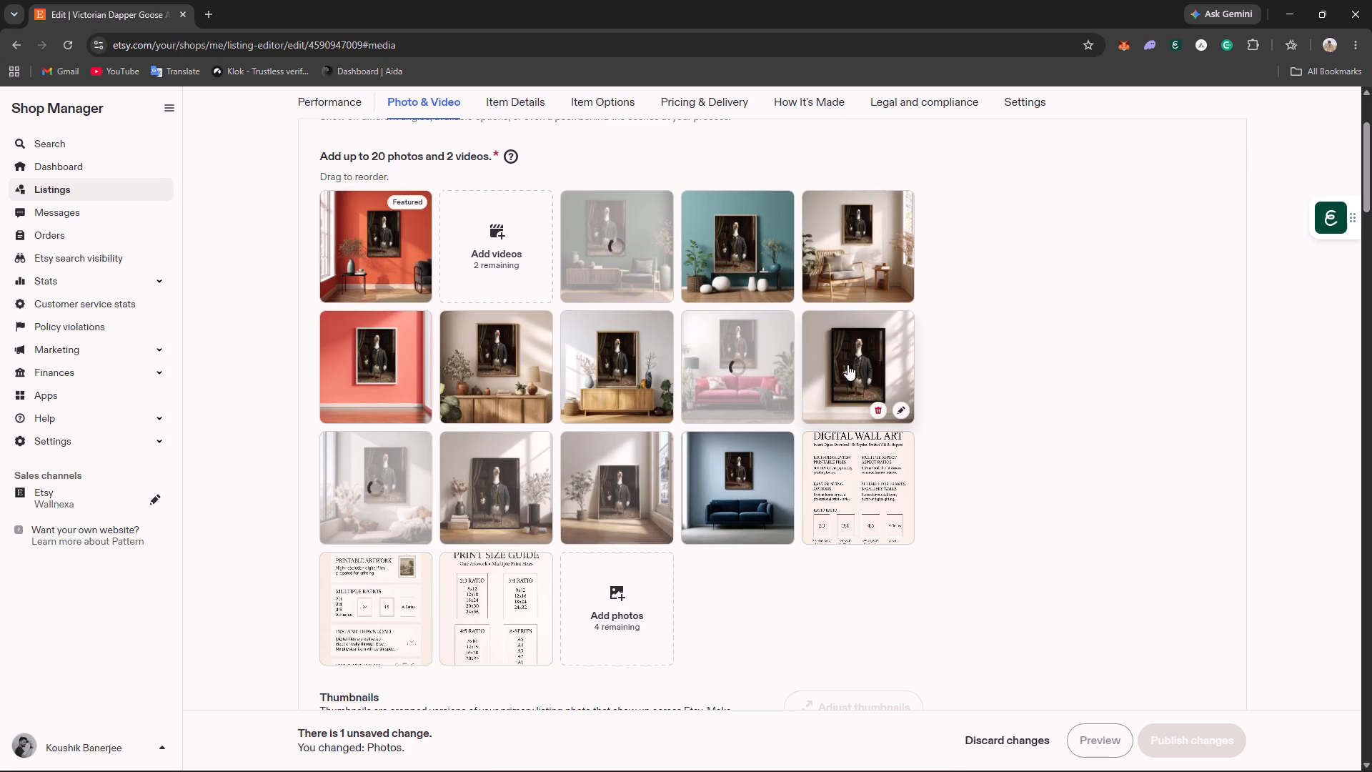
left_click_drag(847, 365, 379, 235)
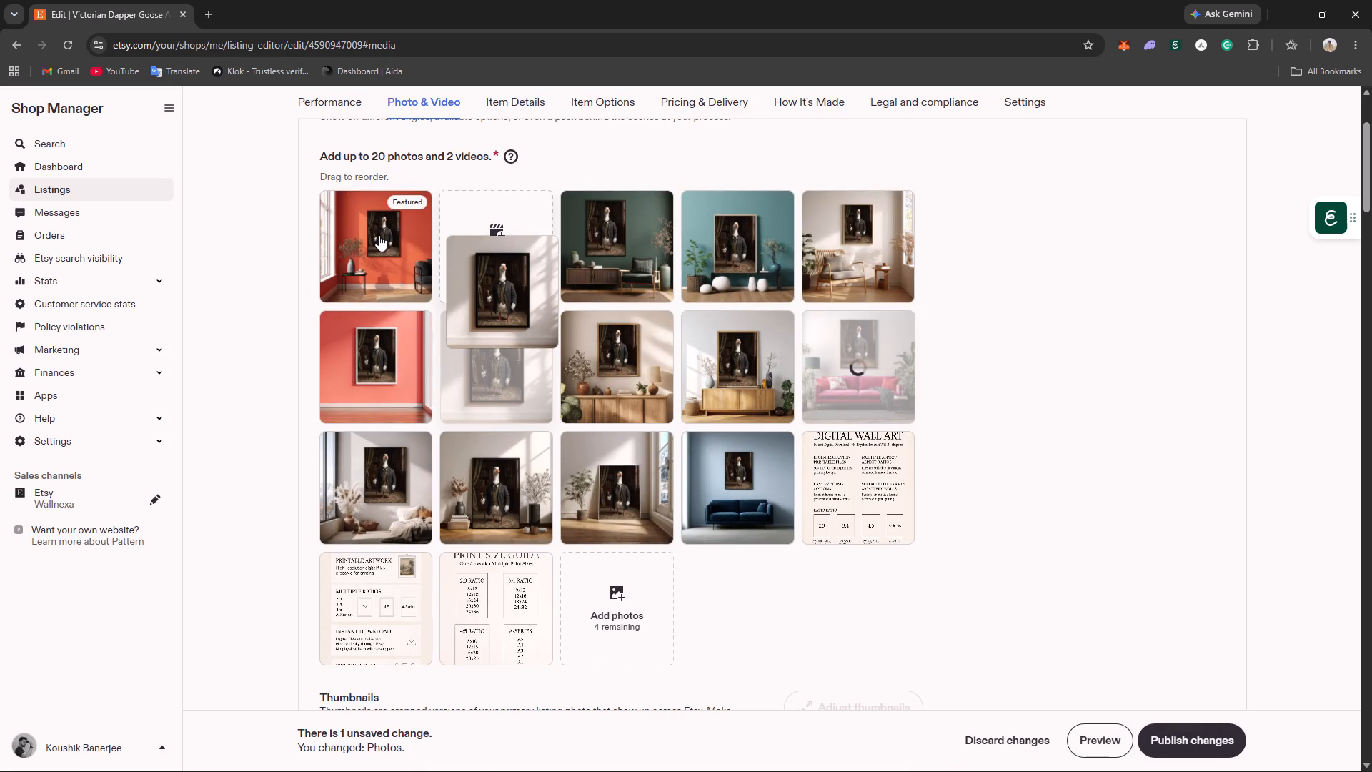
left_click_drag(379, 235, 363, 233)
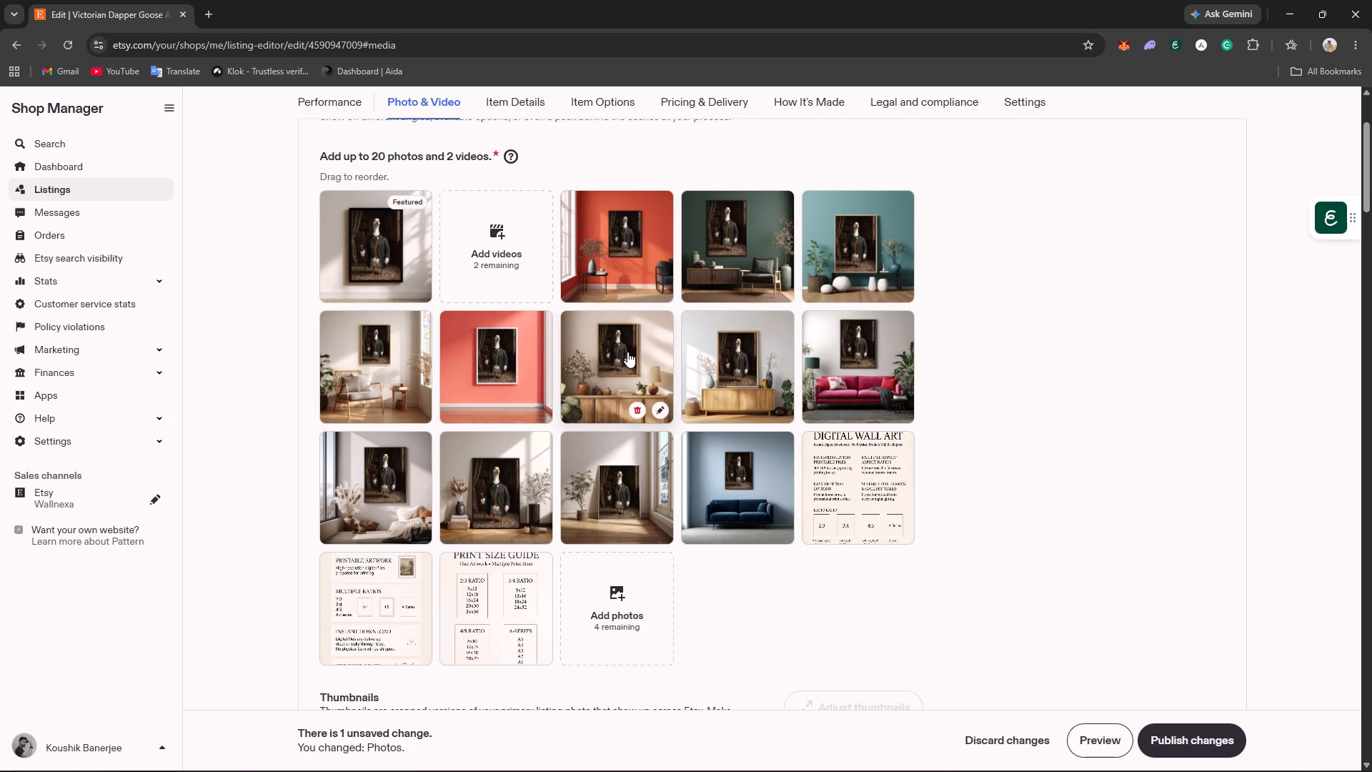
Reorder the light wooden sideboard mockup to second photo and the large portrait between vases of dried flowers to fourth.
left_click_drag(735, 359, 677, 320)
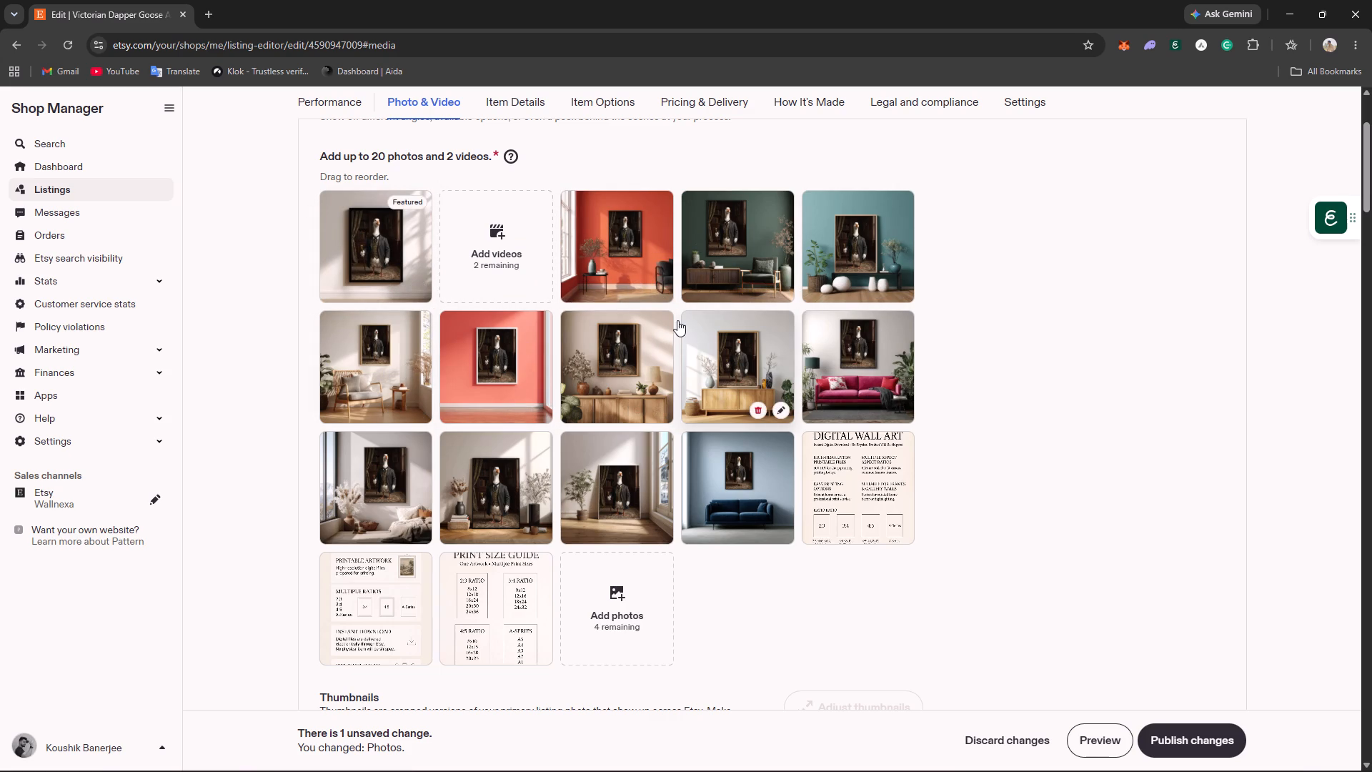
left_click_drag(677, 320, 627, 255)
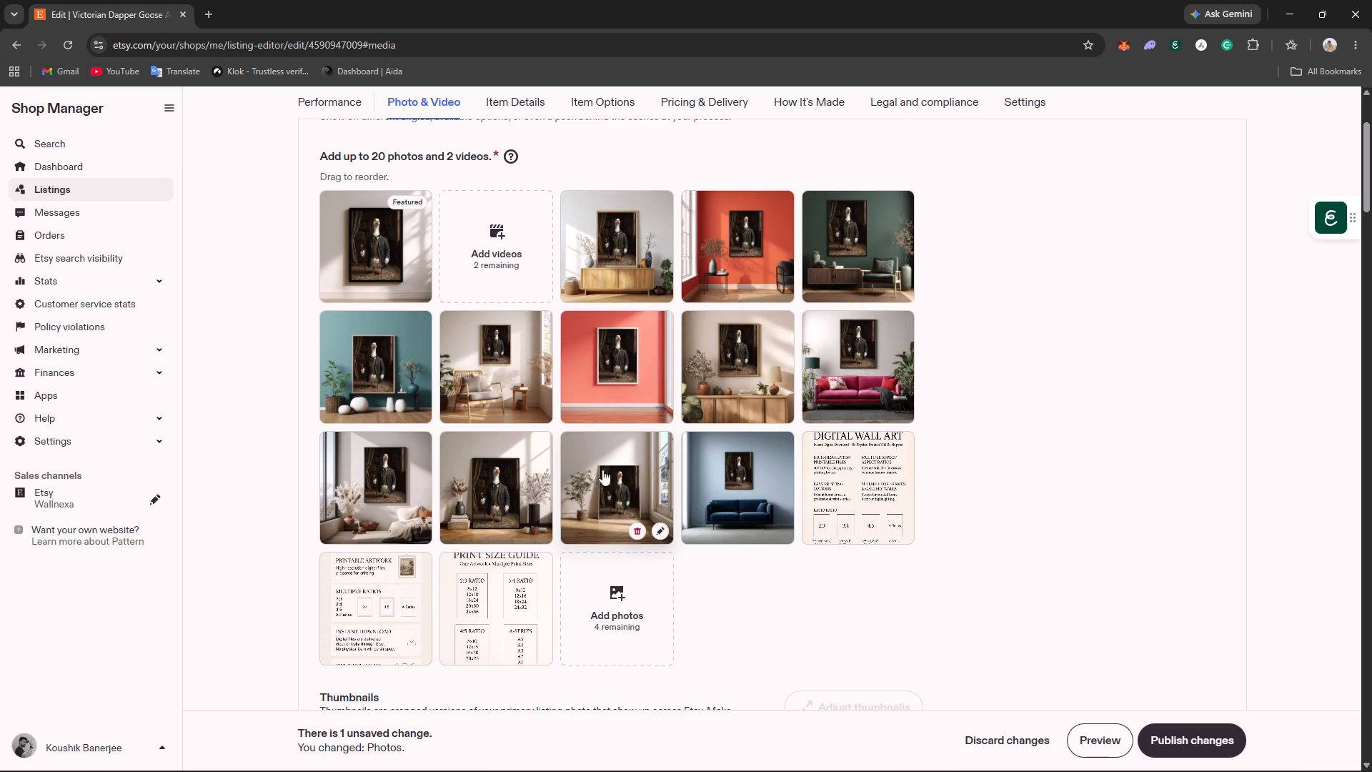
left_click_drag(490, 477, 852, 224)
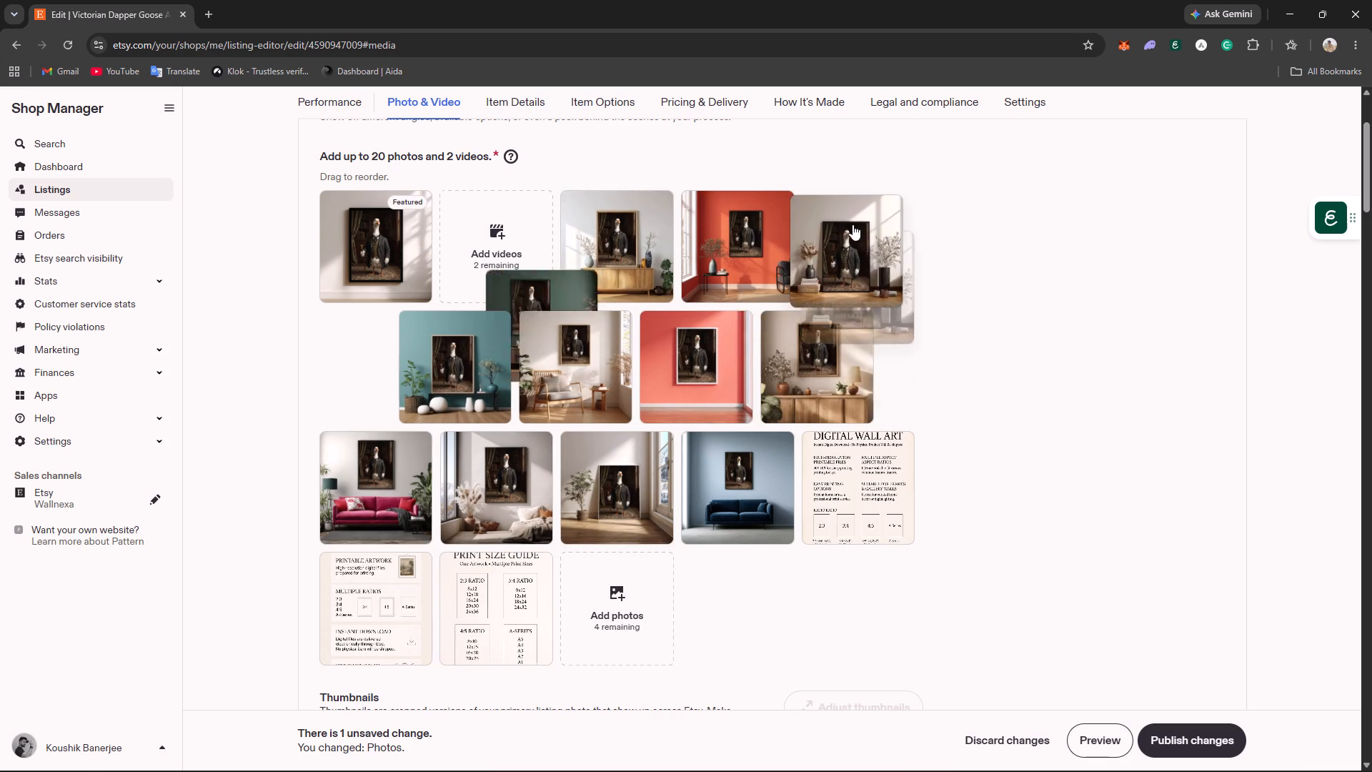
left_click_drag(852, 224, 850, 259)
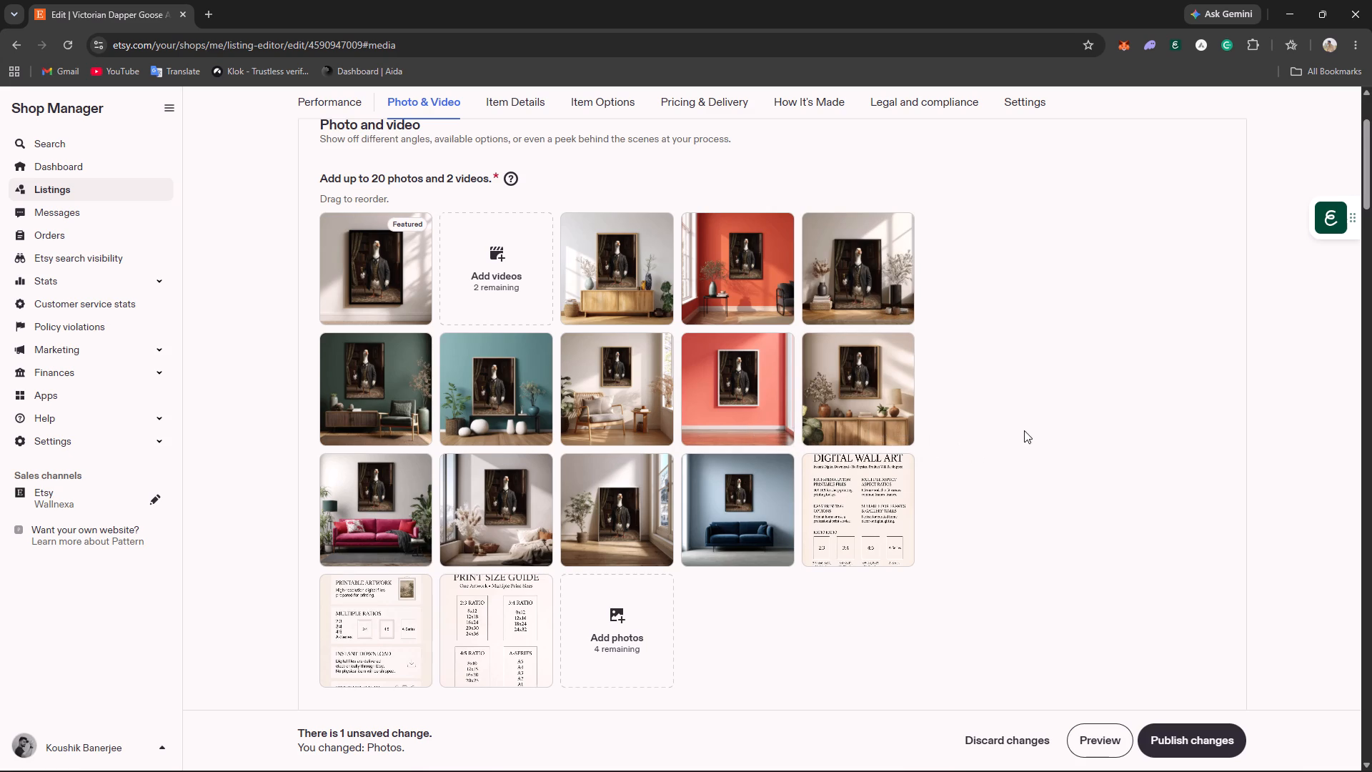
Check the finished photo order and thumbnail, and publish the goose listing's changes.
scroll(1024, 430, "down", 2)
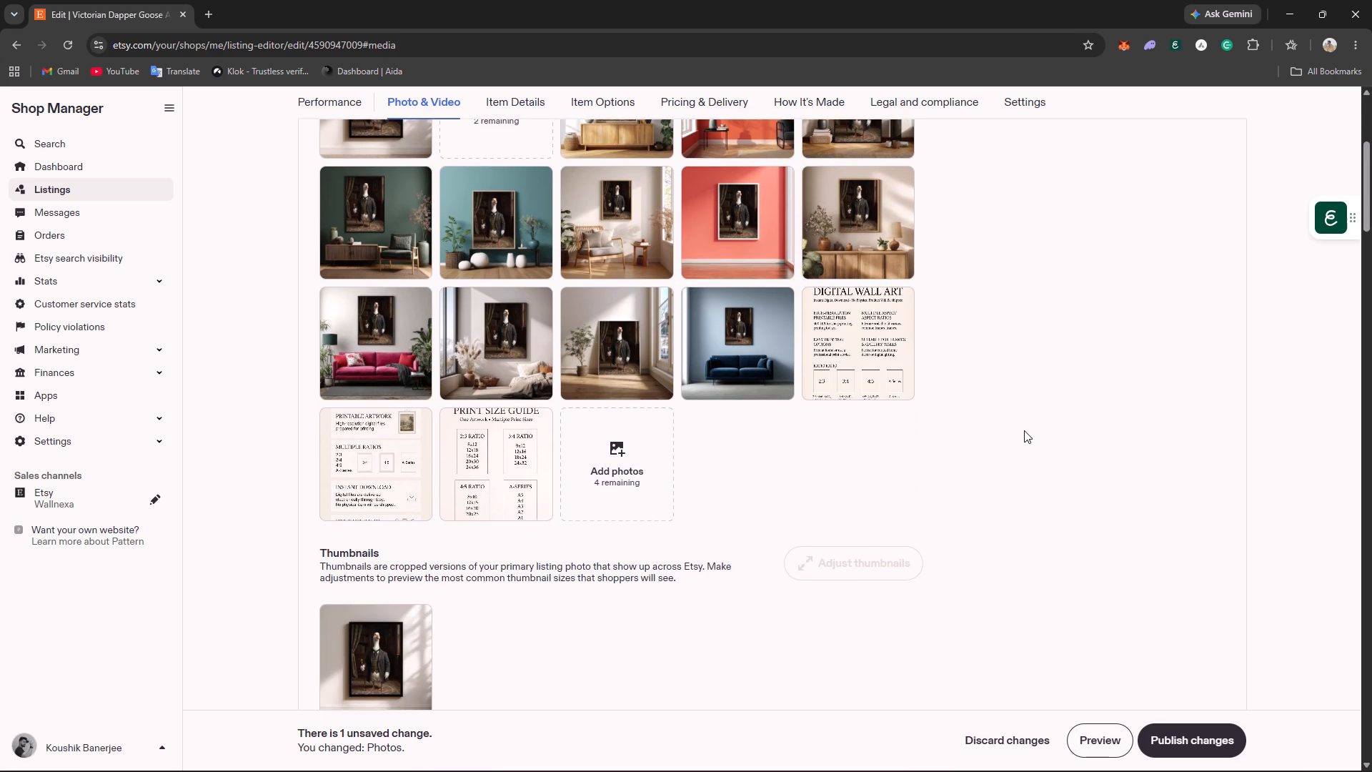
scroll(1024, 430, "down", 1)
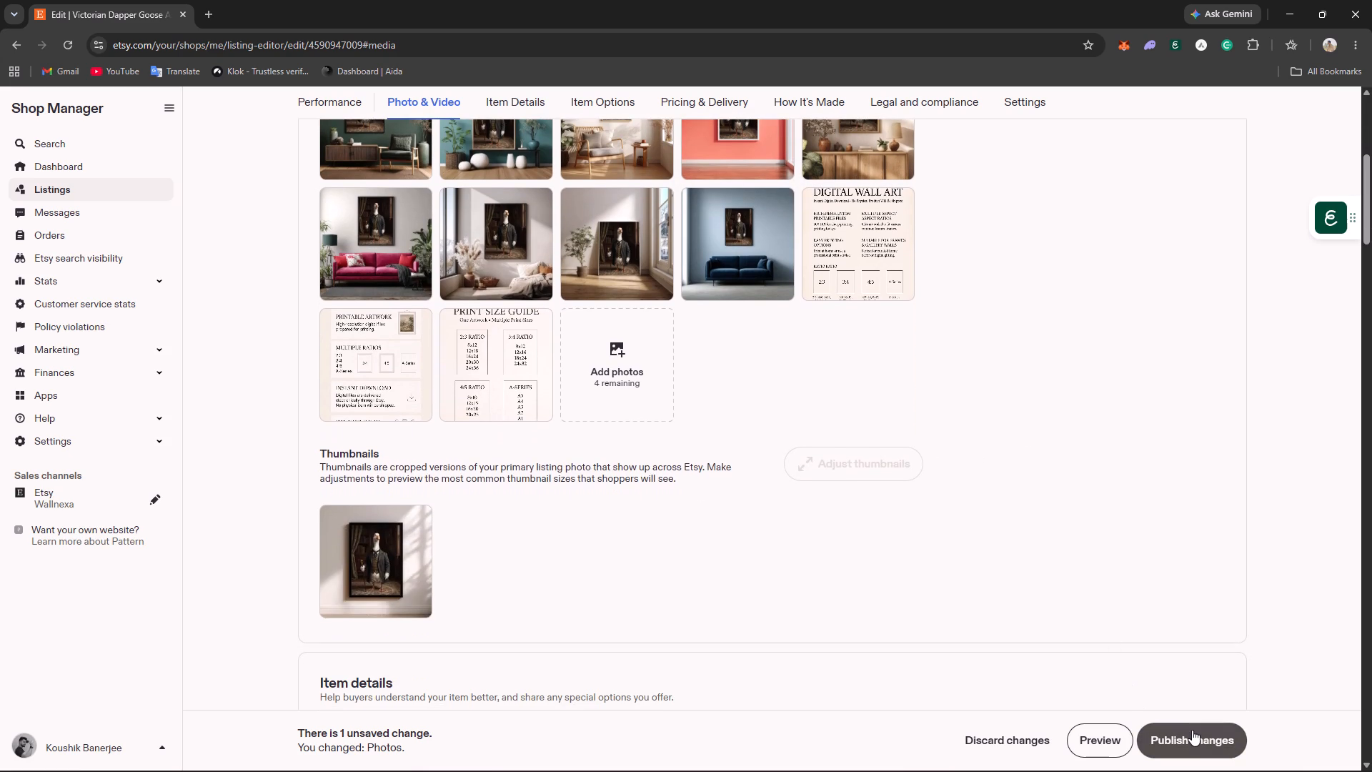
left_click(1192, 730)
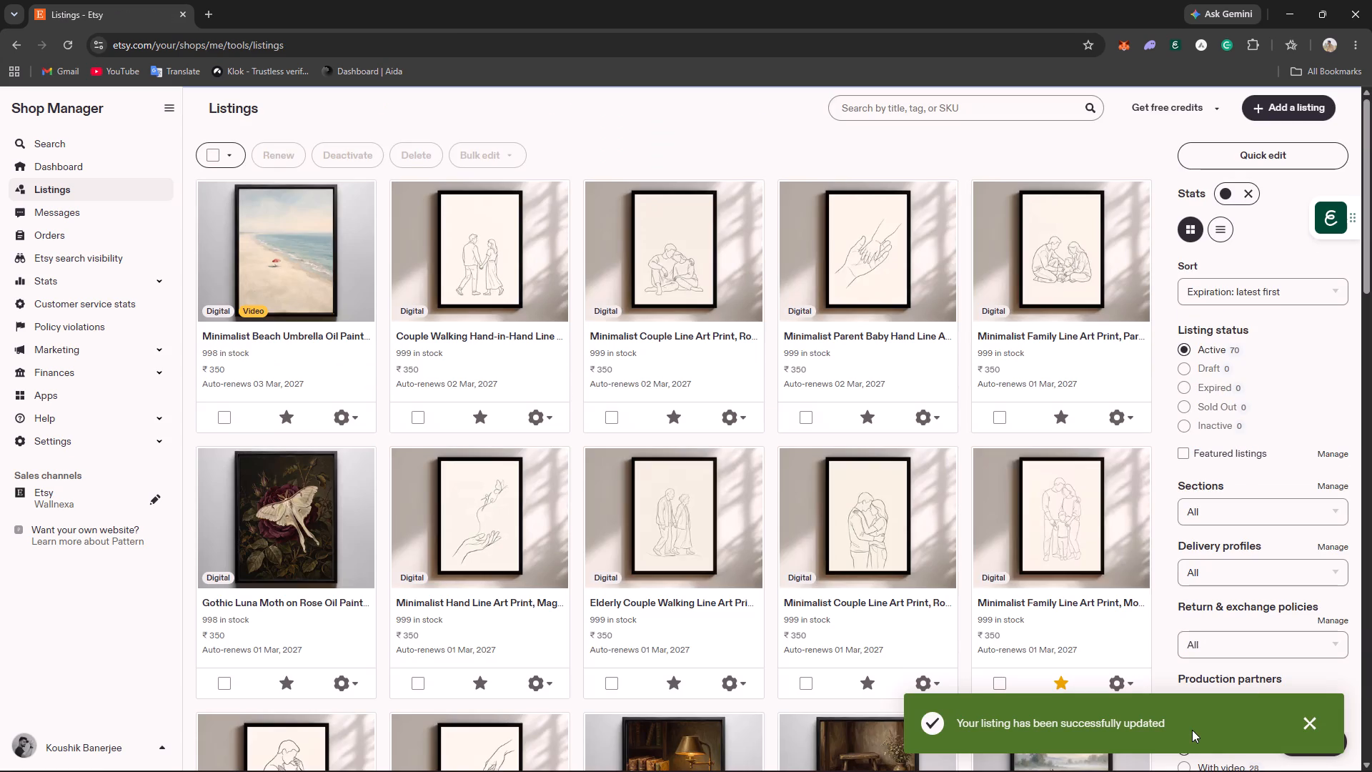
Look through the first page of listings and the mockup sets after the goose images in the WallNexa_Mockups folder for the next artwork.
scroll(1033, 330, "down", 4)
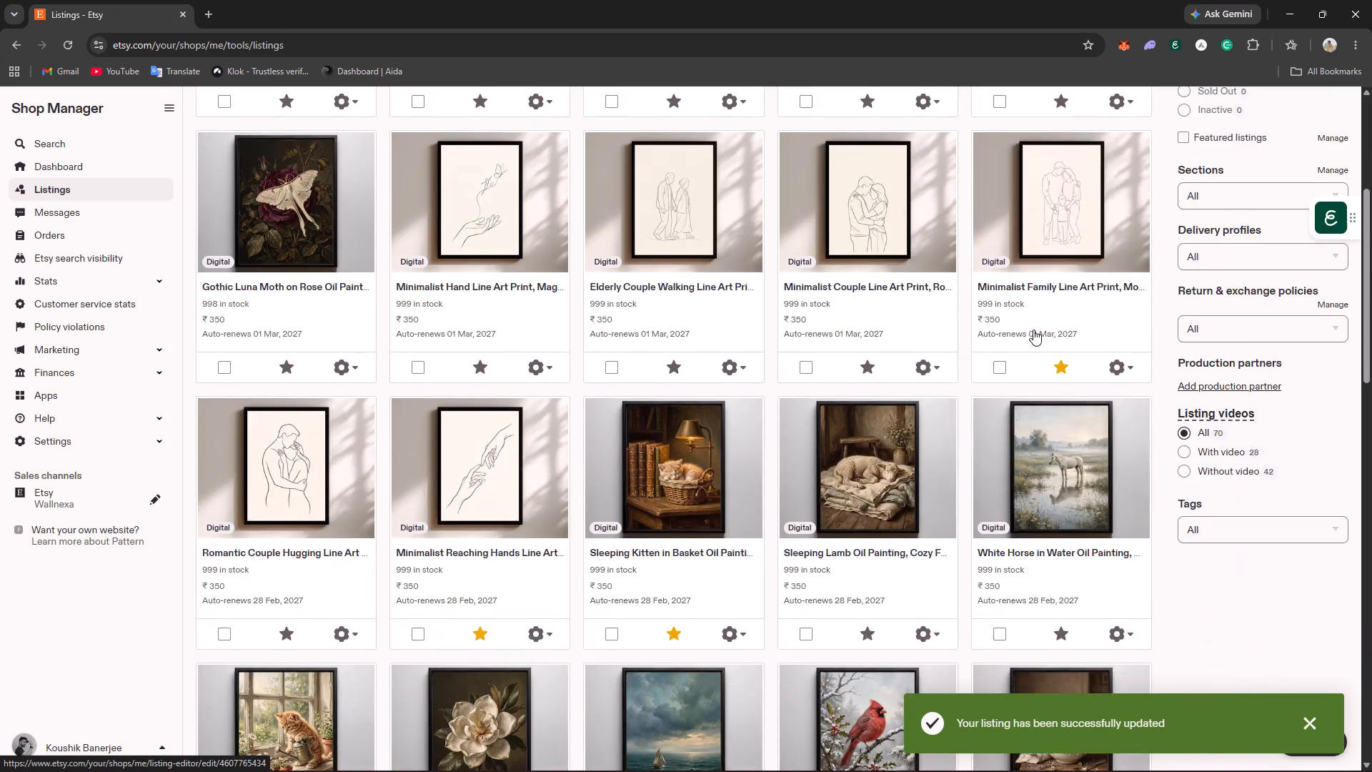
scroll(1033, 330, "down", 7)
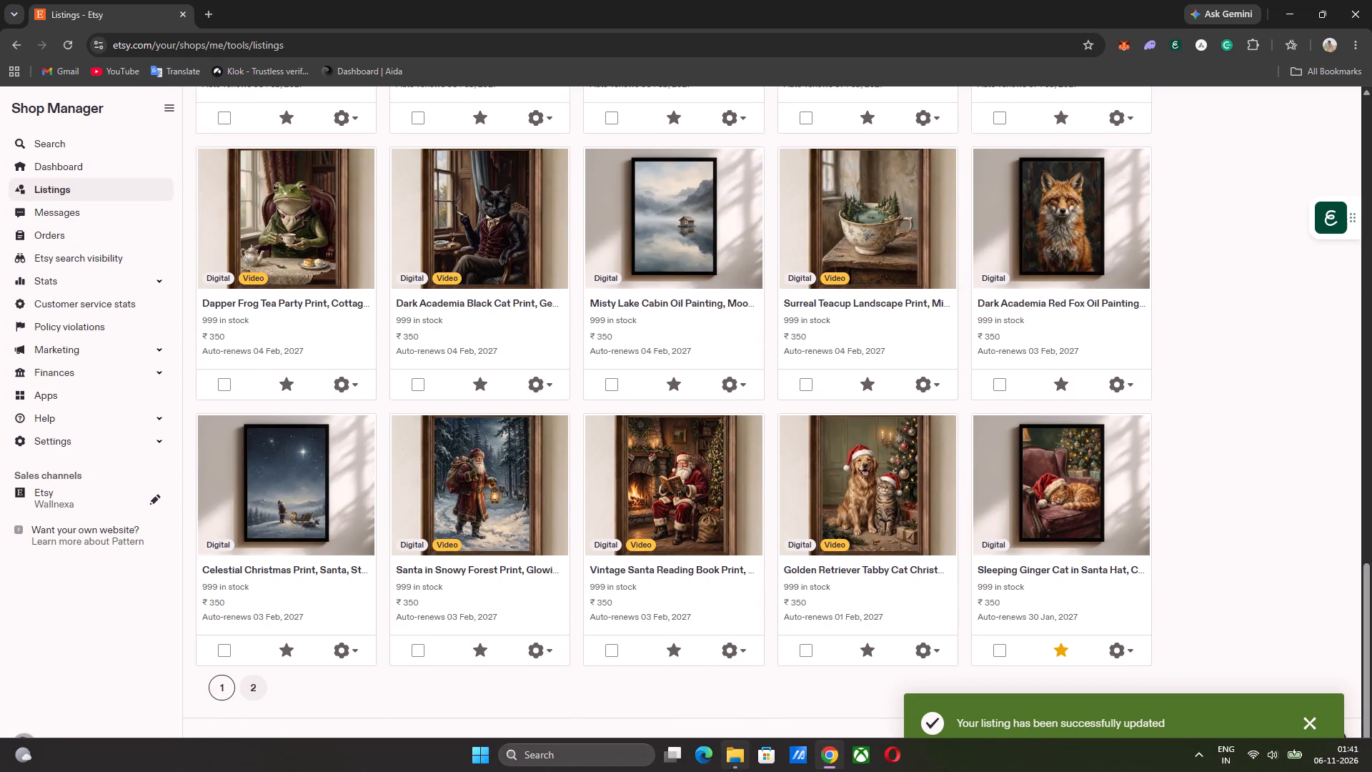
left_click(731, 761)
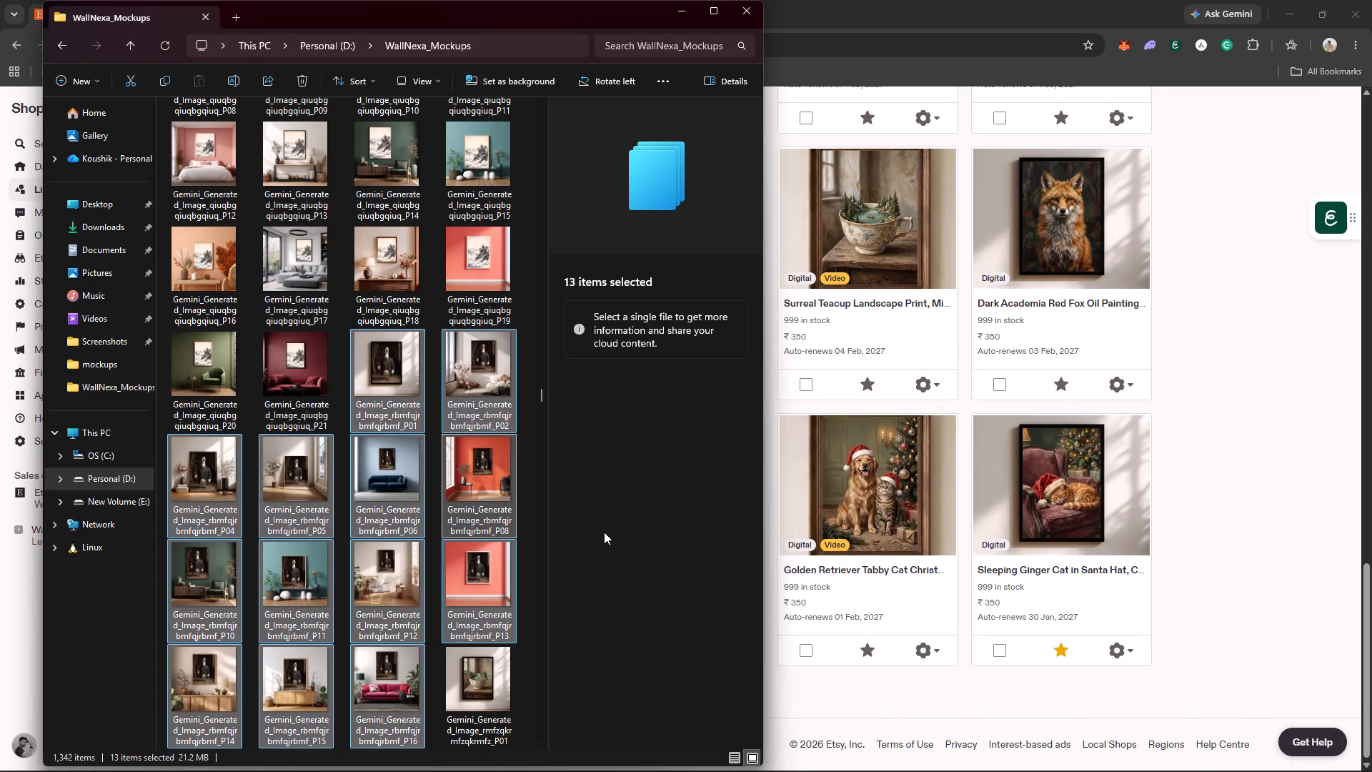
left_click(605, 532)
scroll(450, 600, "down", 2)
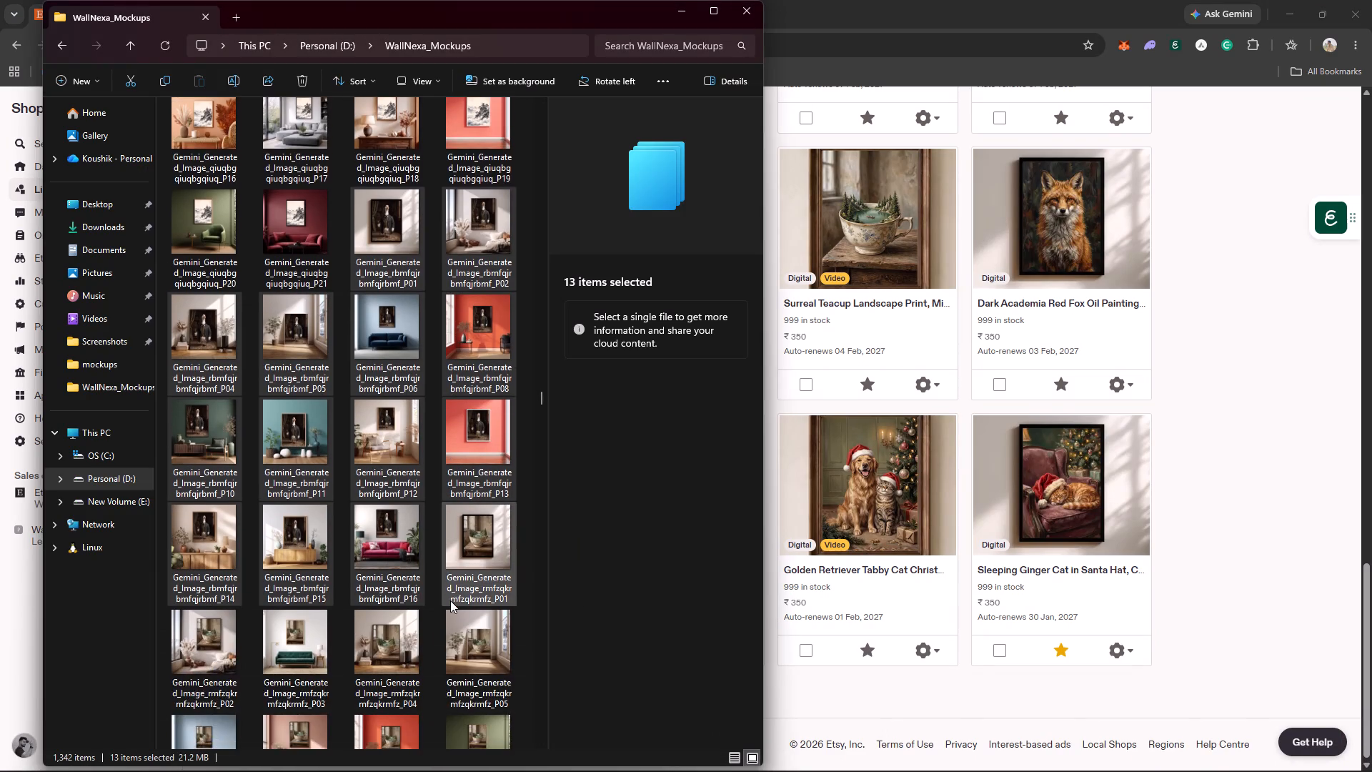
scroll(450, 600, "down", 4)
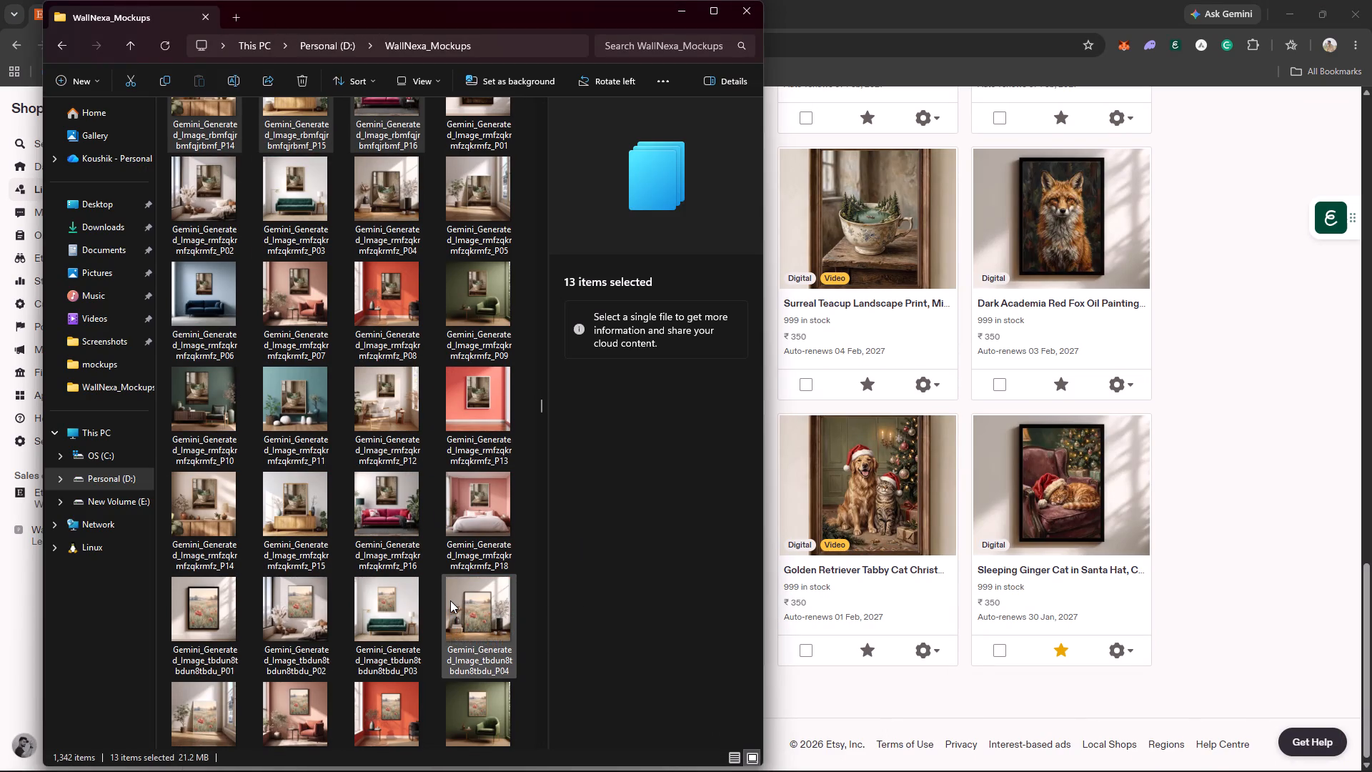
scroll(450, 600, "down", 3)
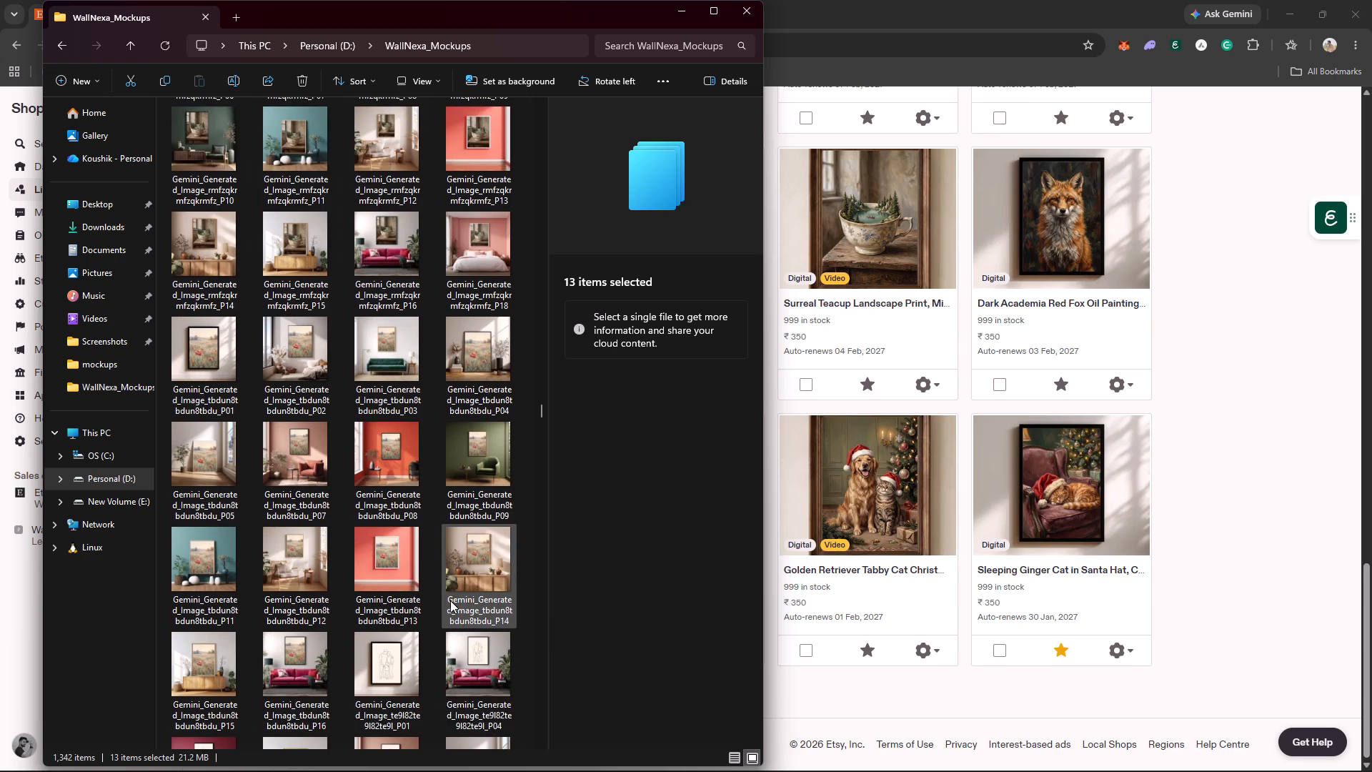
scroll(450, 600, "down", 5)
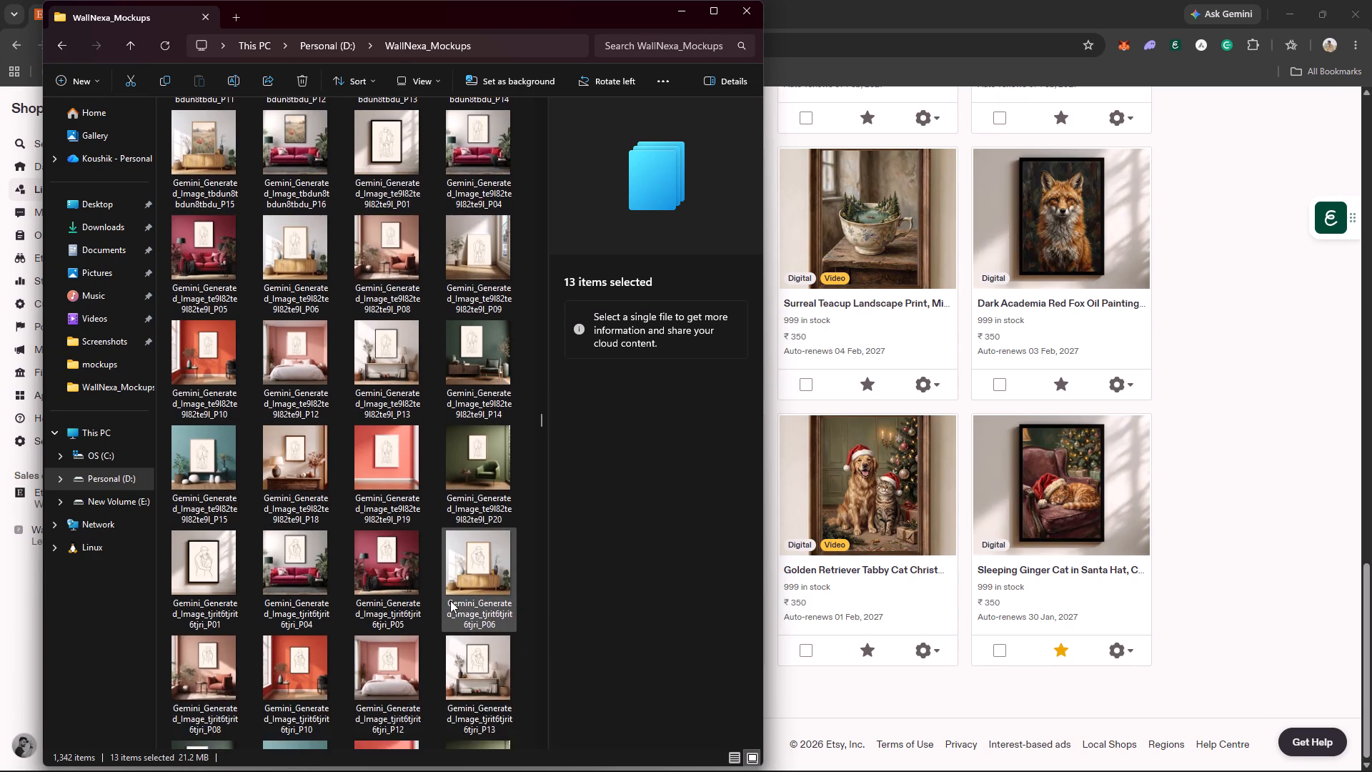
scroll(450, 600, "down", 4)
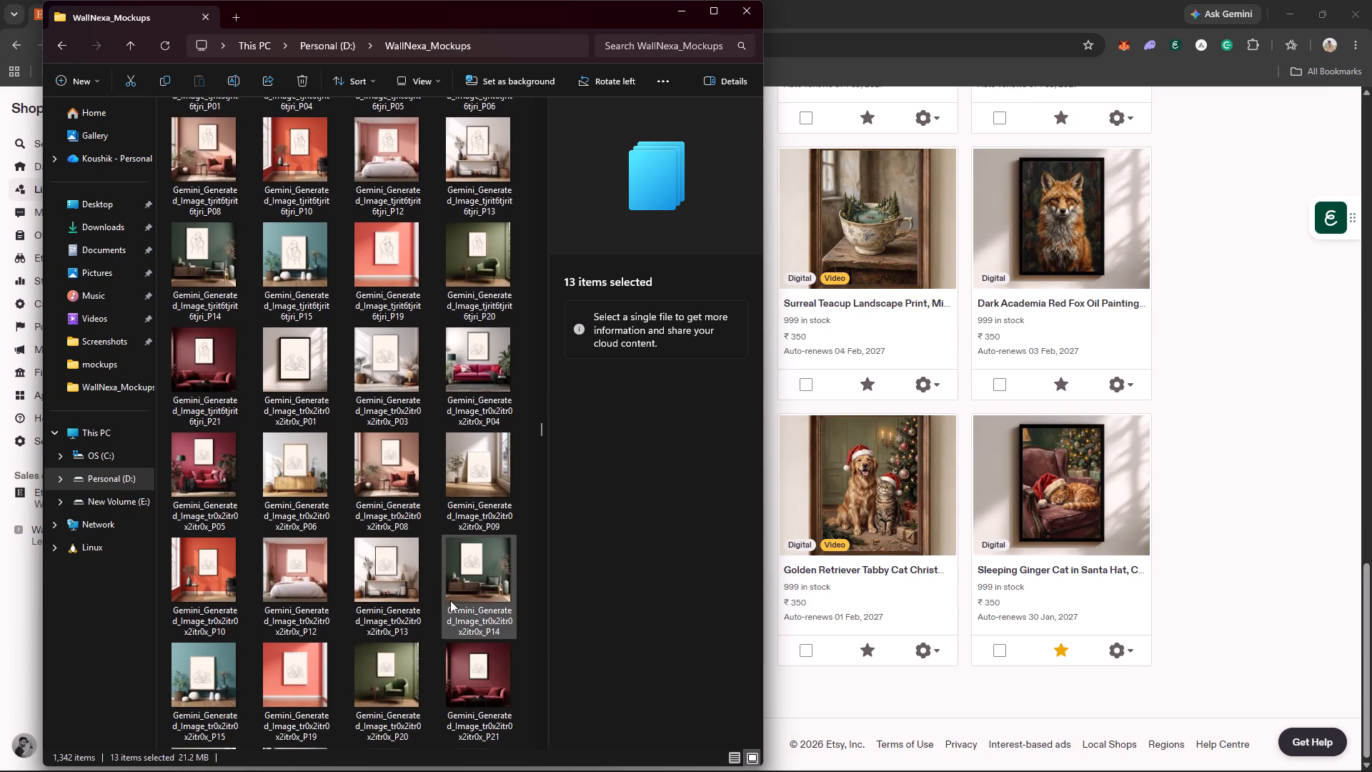
scroll(450, 600, "down", 5)
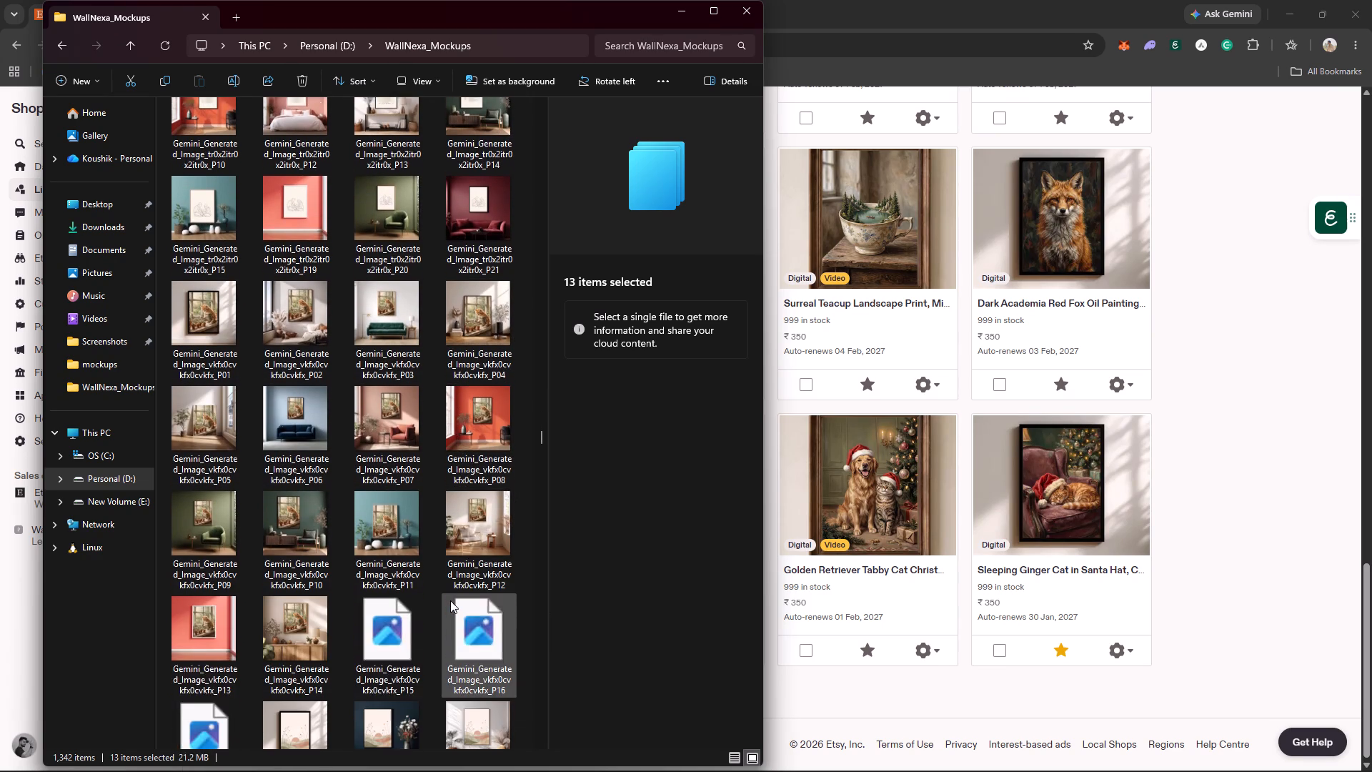
scroll(450, 600, "down", 1)
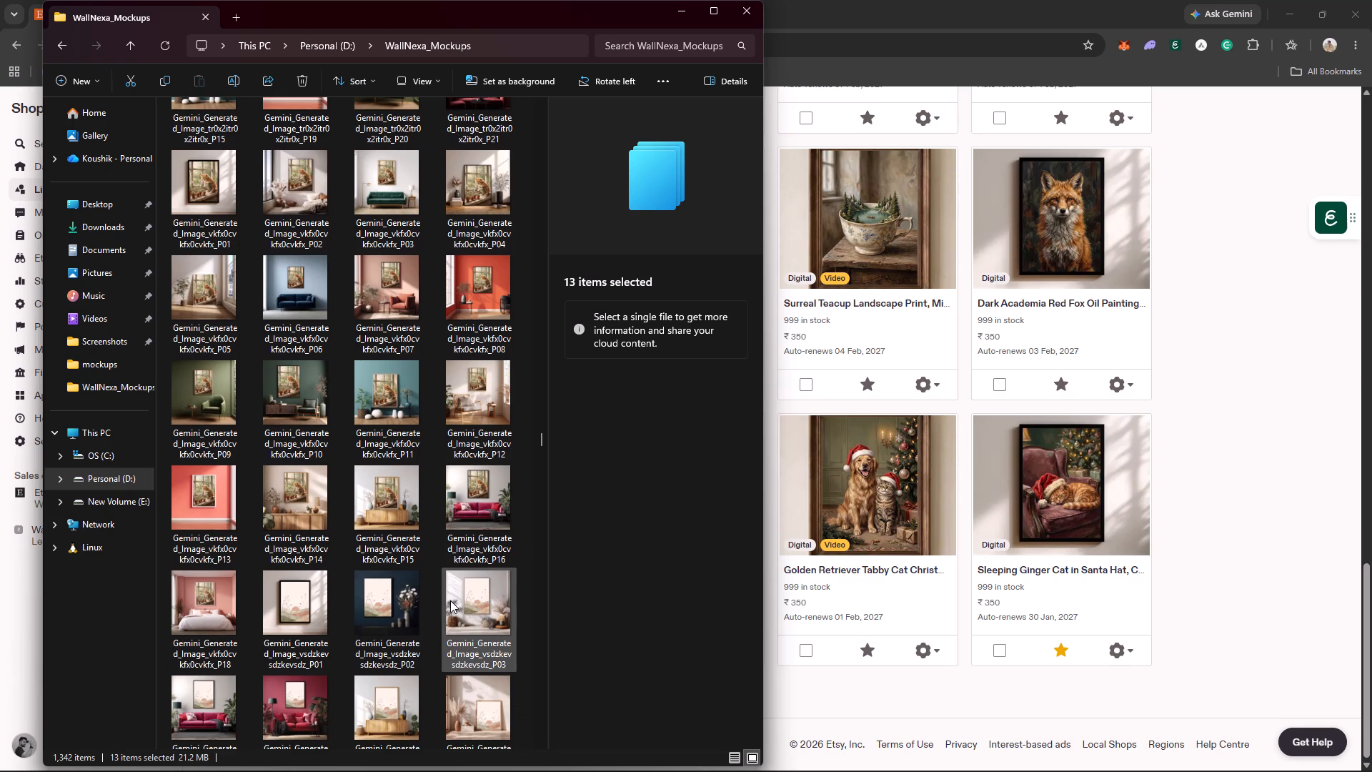
scroll(450, 600, "down", 5)
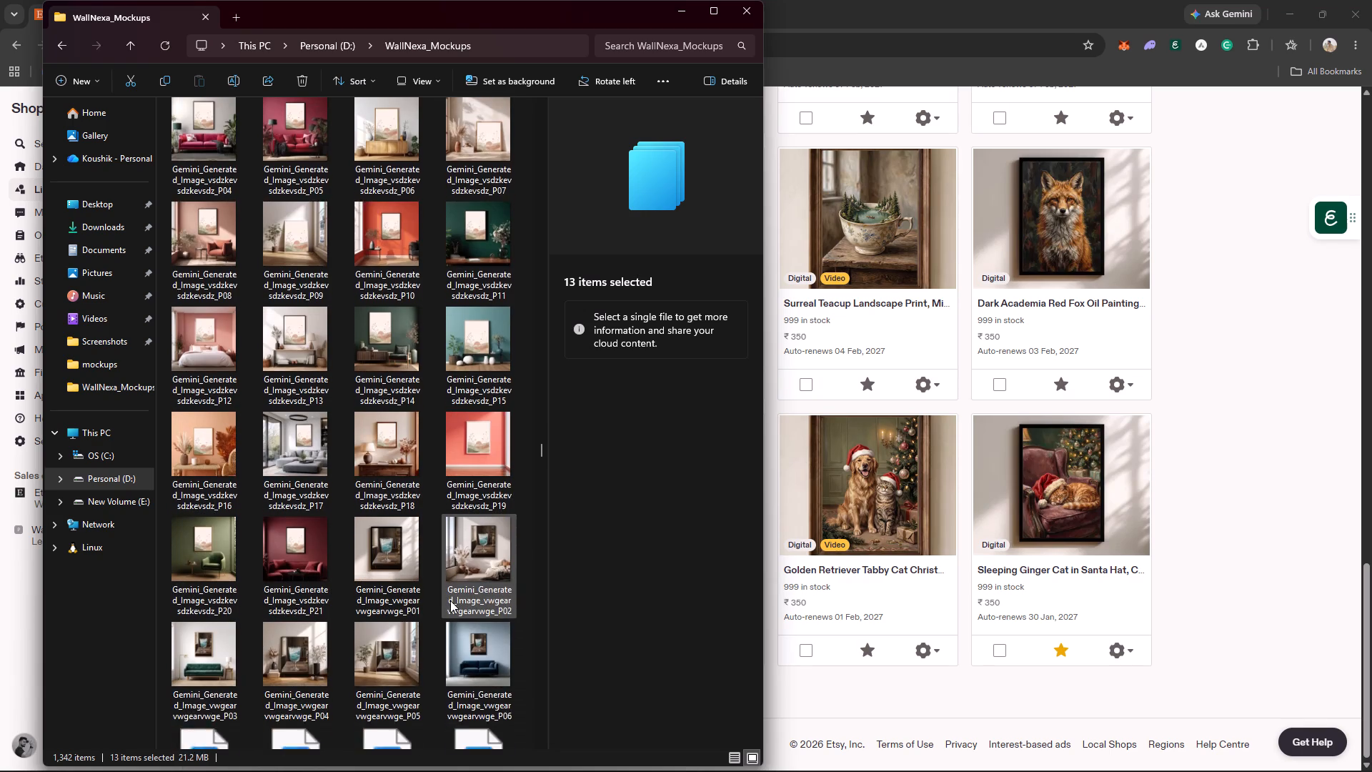
scroll(450, 600, "down", 4)
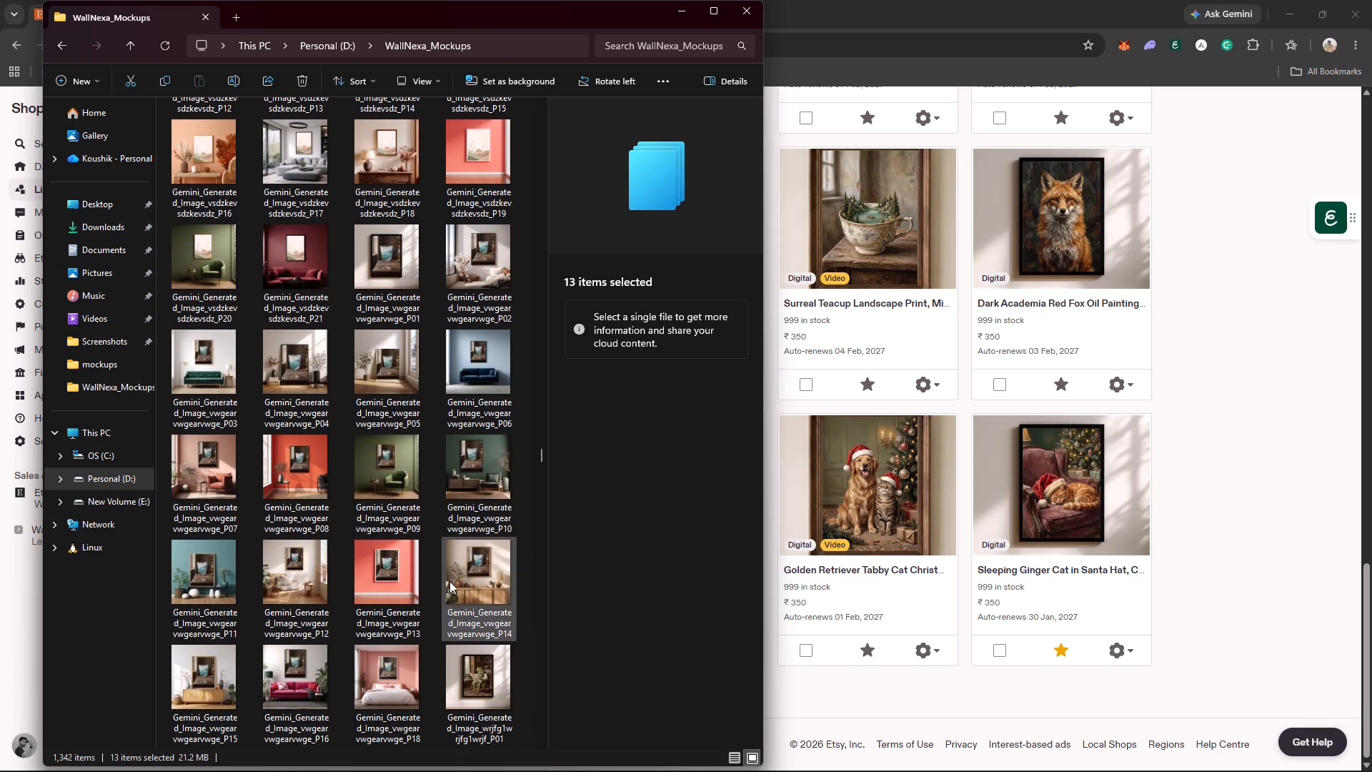
scroll(401, 462, "down", 2)
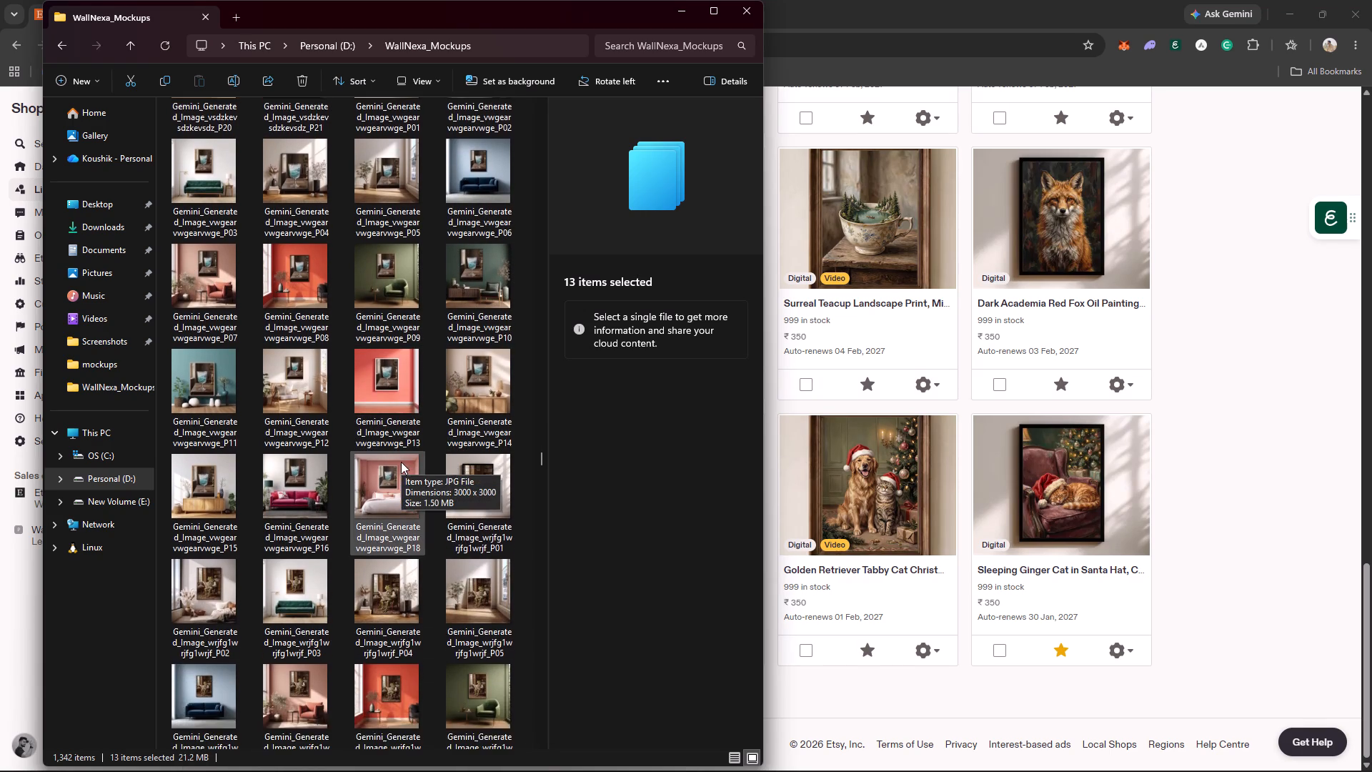
scroll(401, 462, "down", 1)
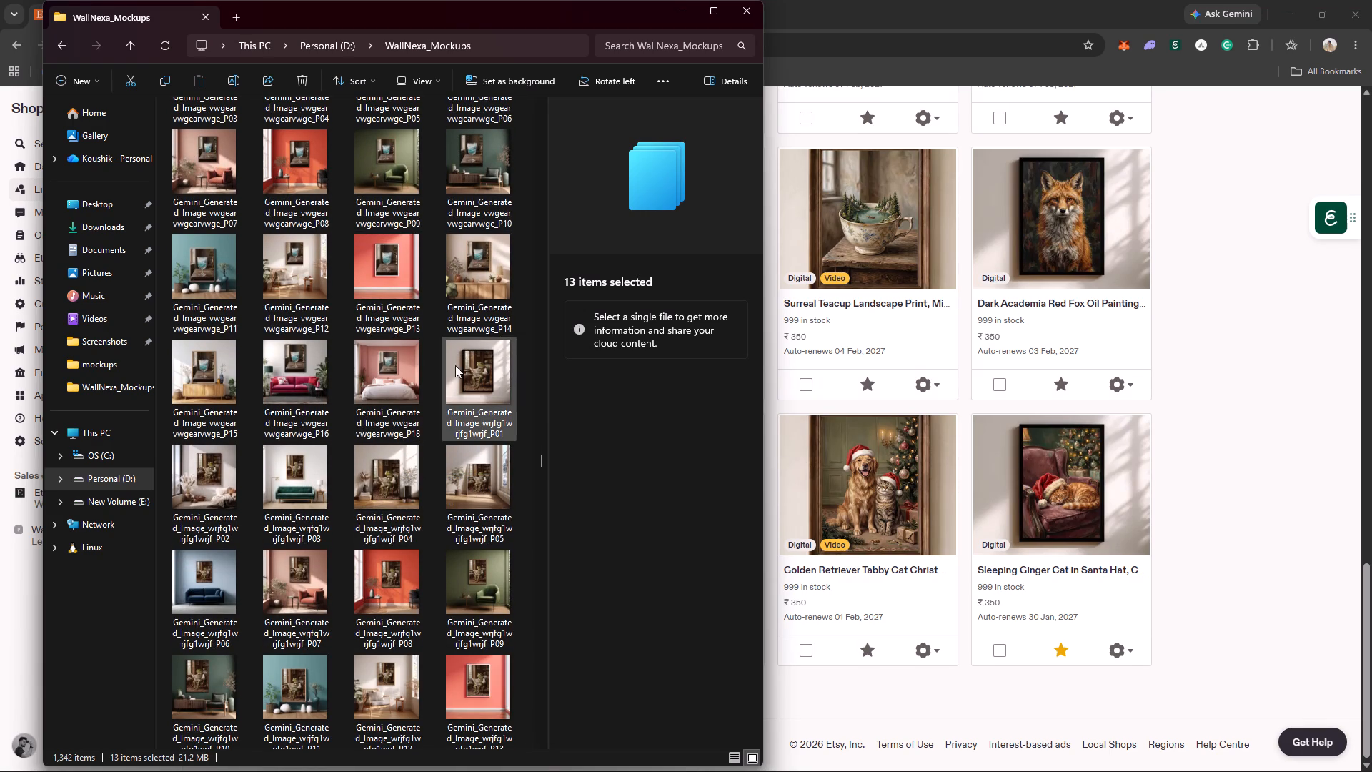
Return to the Etsy listings, recheck the first page, and examine page 2 for listings still needing new mockups.
left_click(1271, 452)
scroll(909, 447, "up", 8)
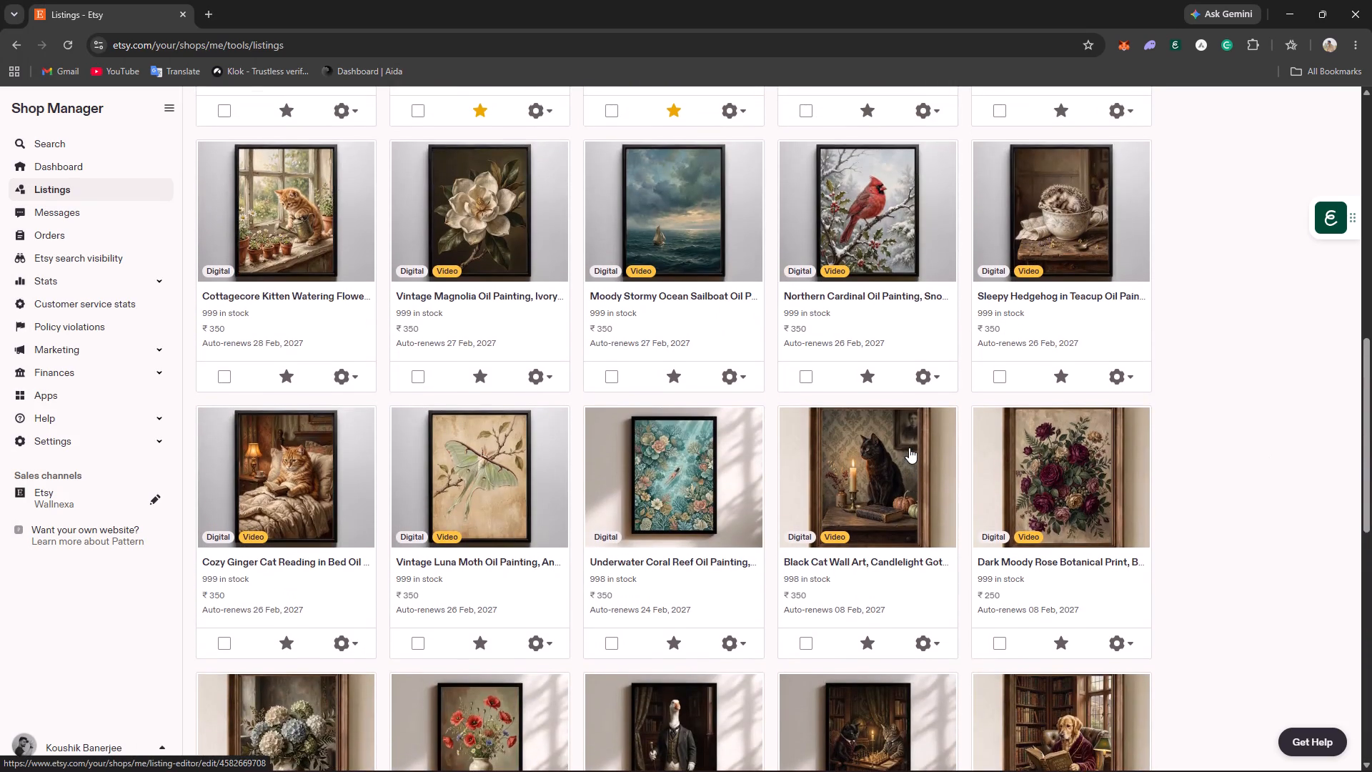
scroll(909, 447, "up", 8)
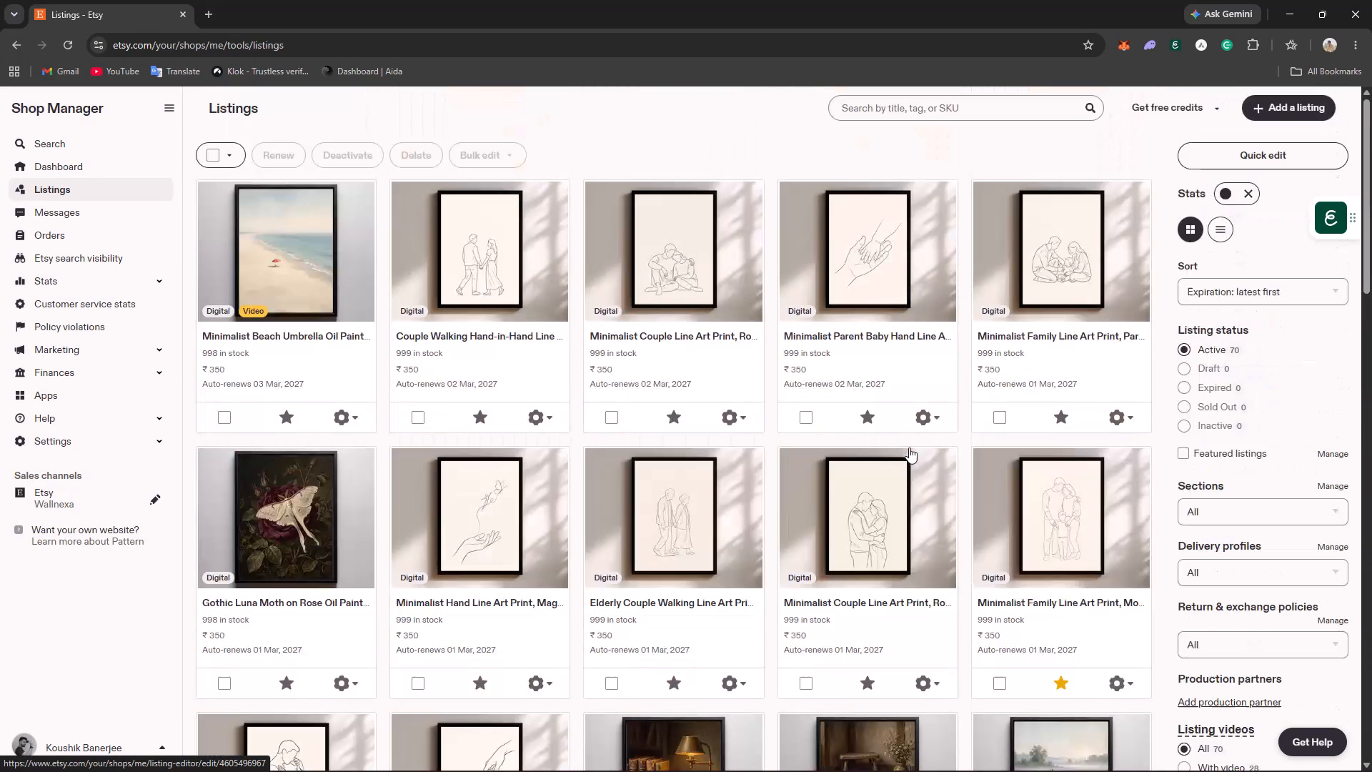
scroll(663, 365, "down", 13)
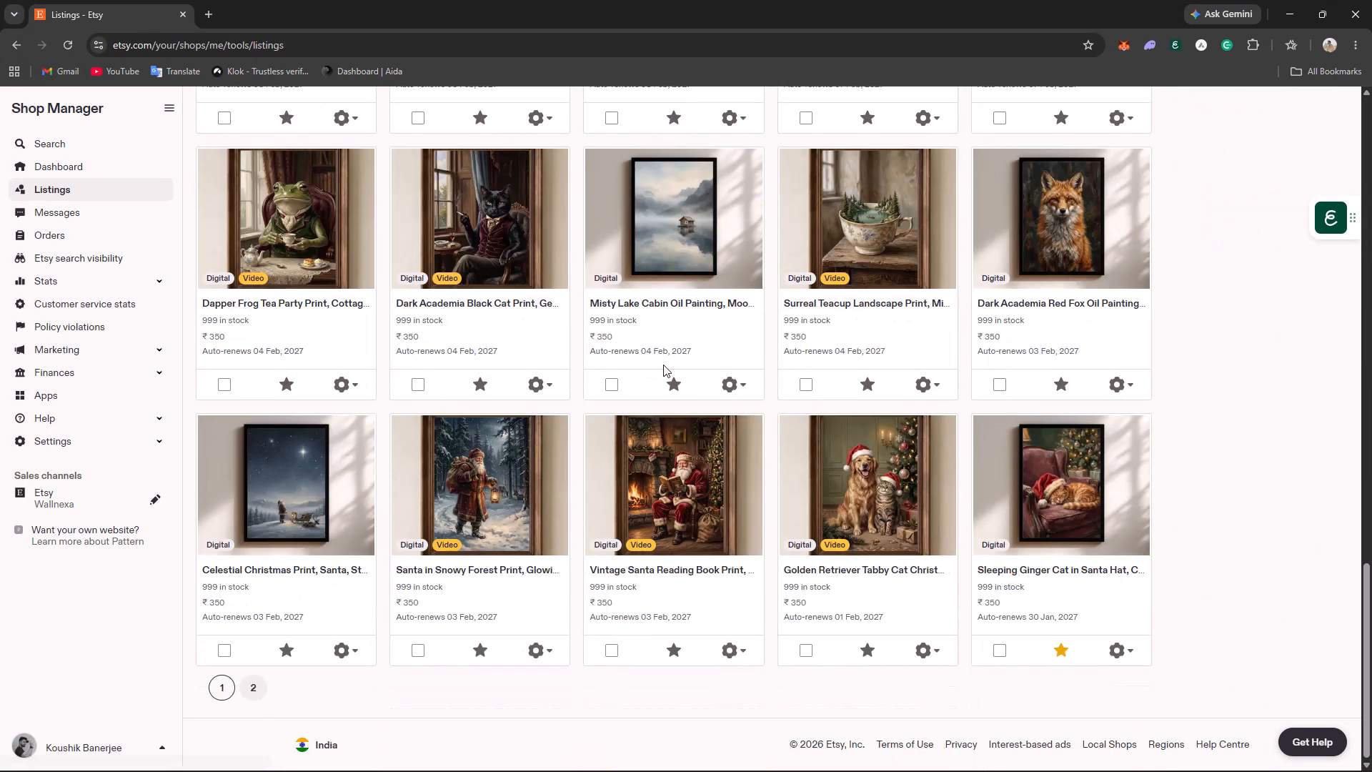
left_click(252, 683)
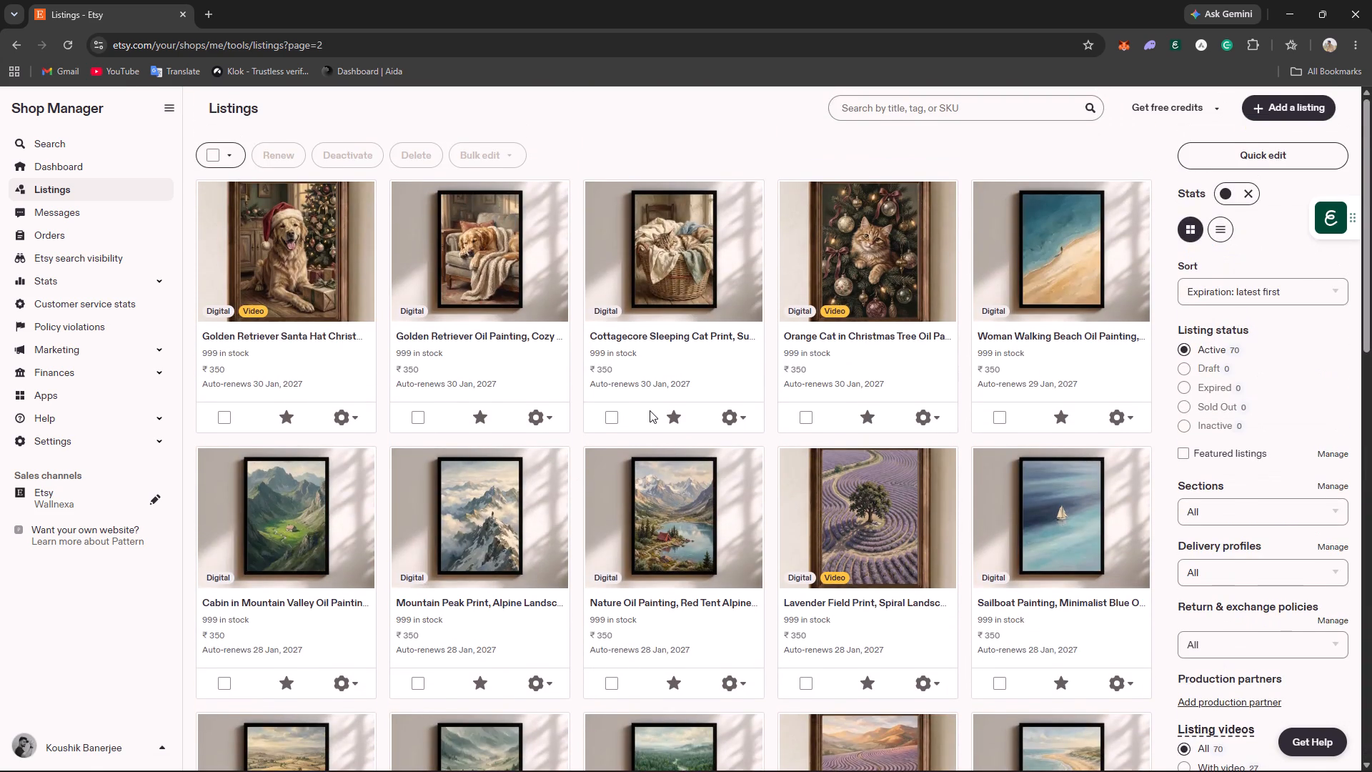
scroll(650, 410, "down", 5)
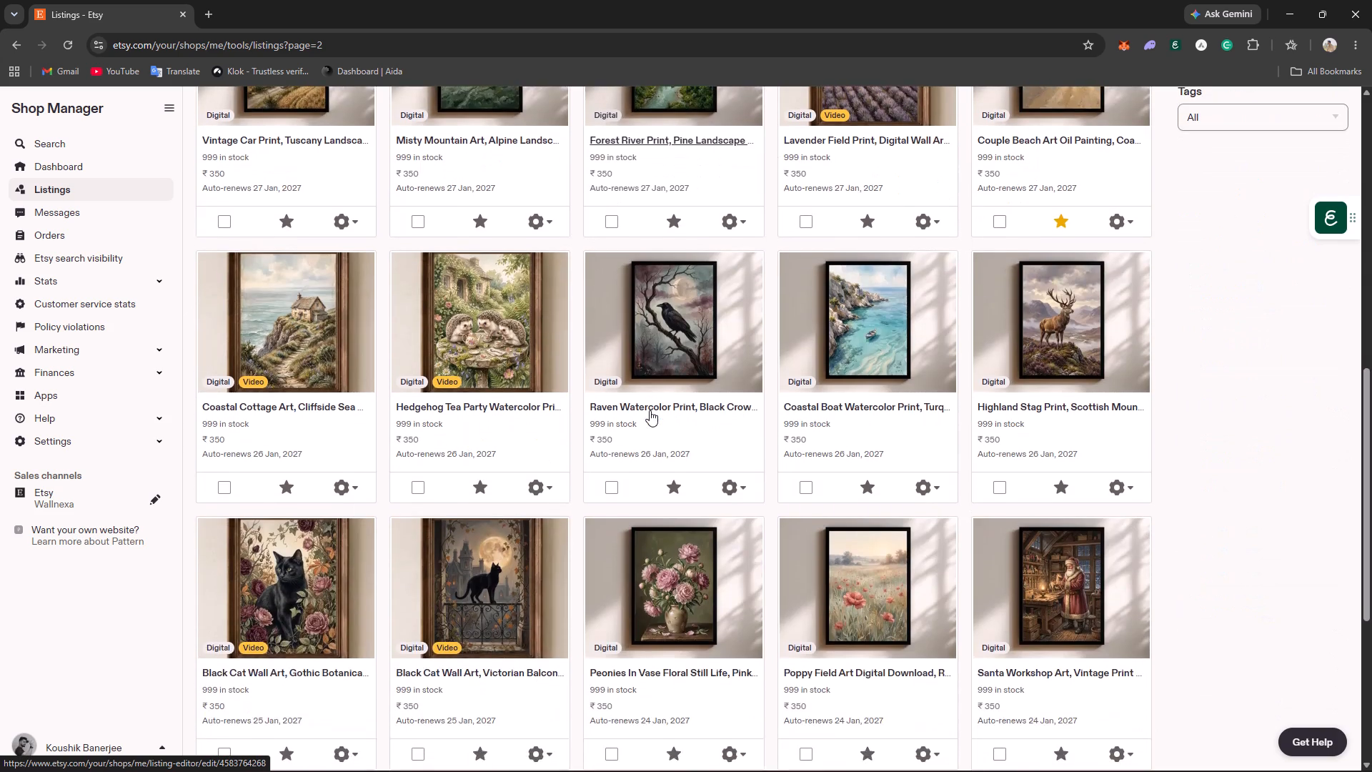
scroll(650, 410, "down", 3)
scroll(650, 410, "up", 11)
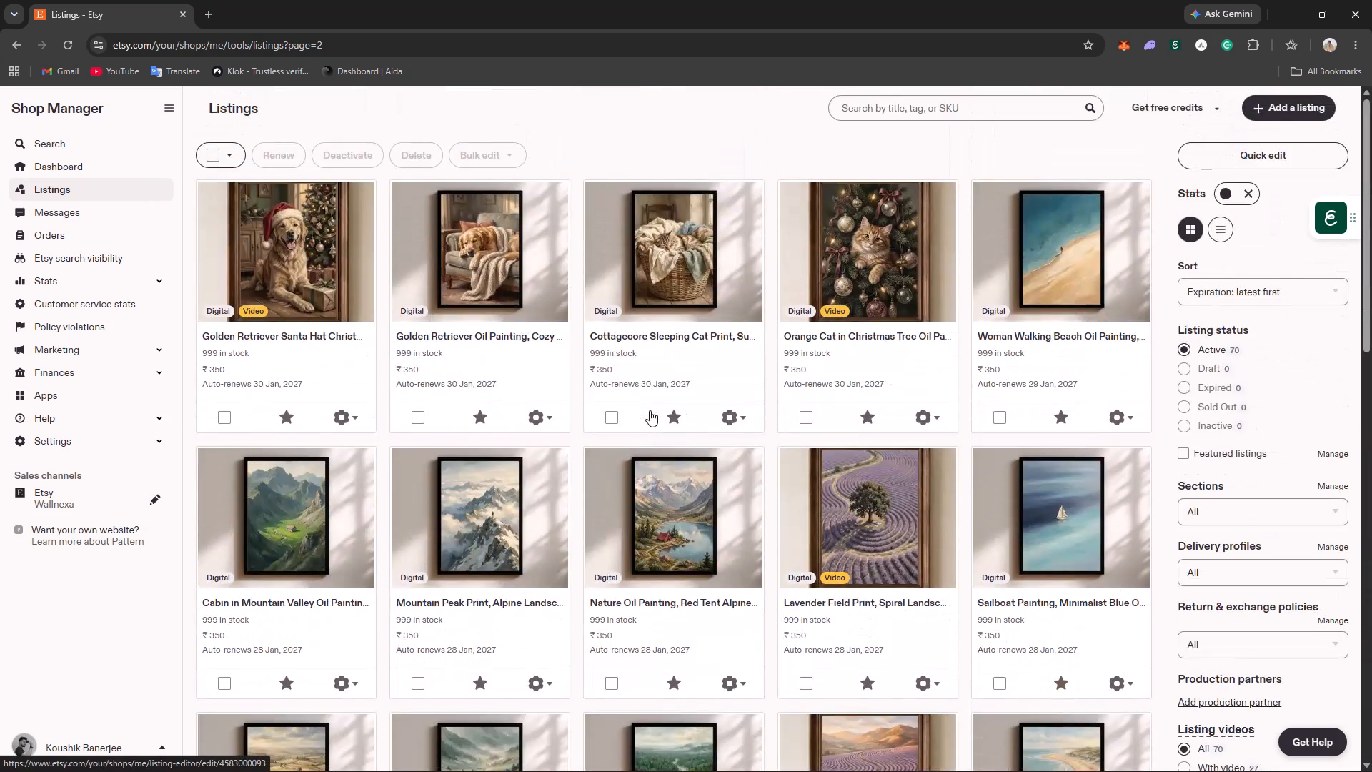
Switch to the WallNexa_Mockups folder and examine the following artwork sets through the IMG_20260925_220338 black cat mockups.
left_click(733, 752)
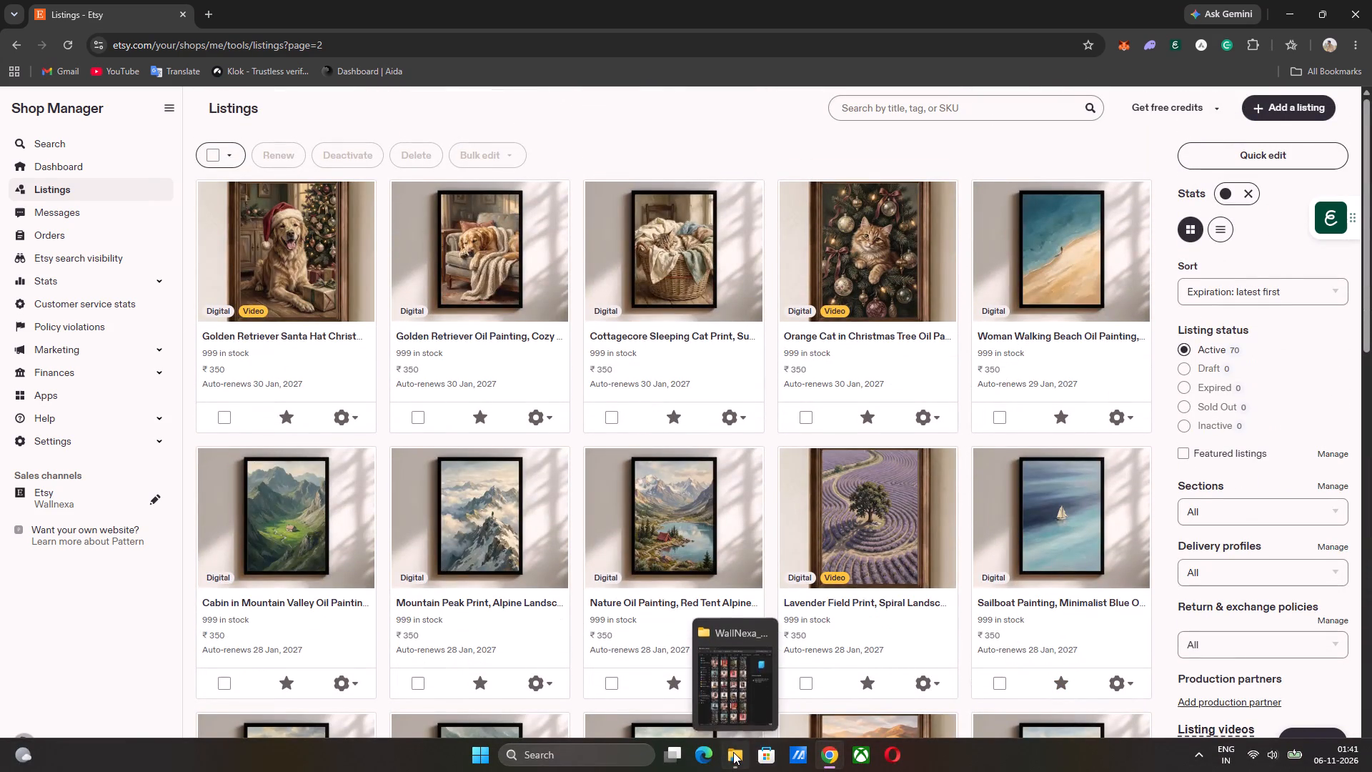
scroll(403, 591, "down", 2)
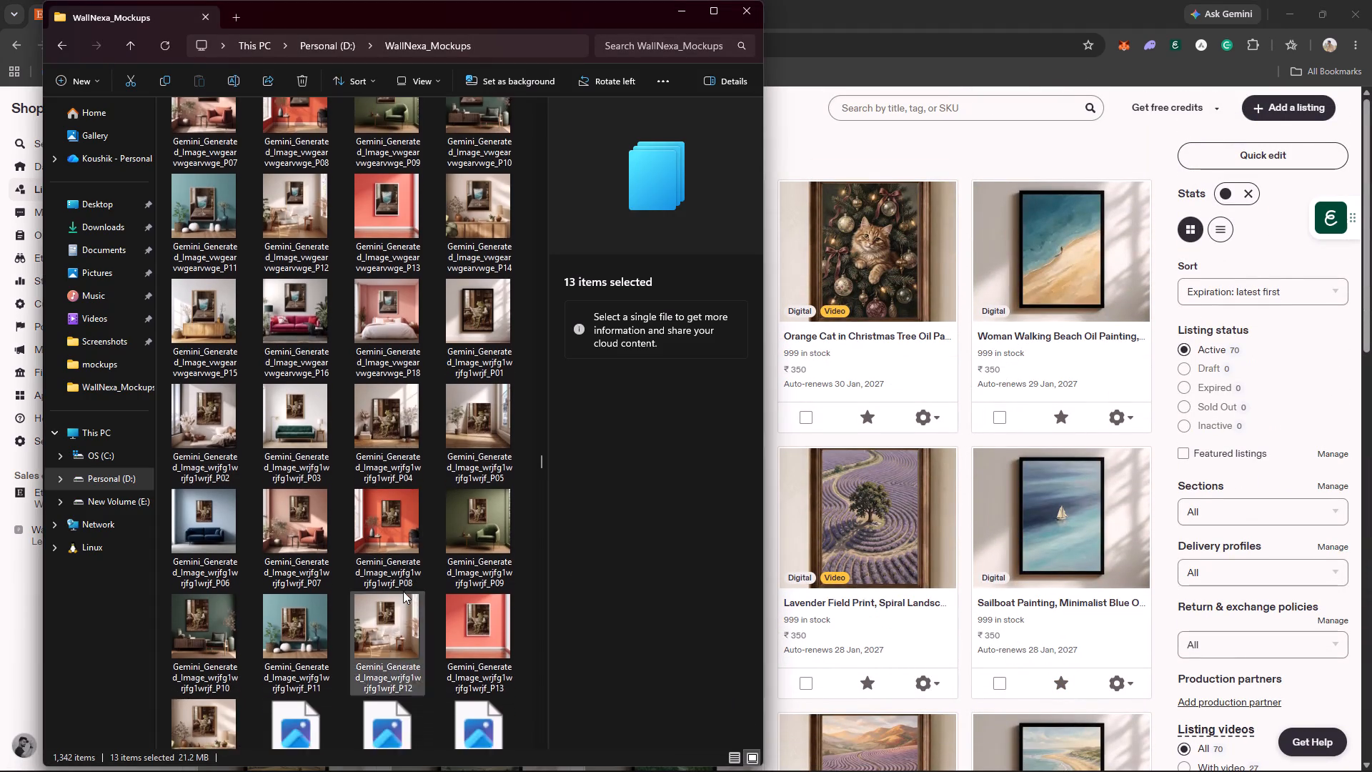
scroll(403, 591, "down", 4)
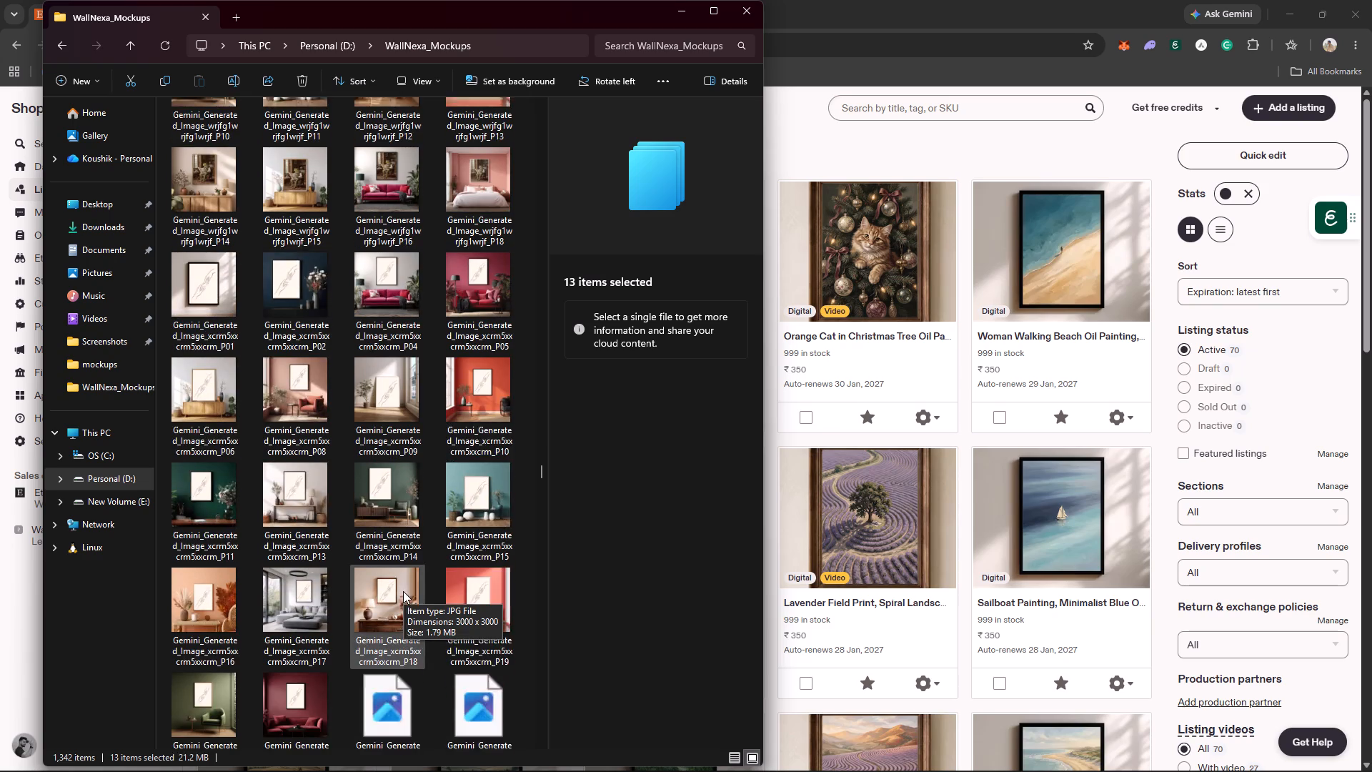
scroll(403, 591, "down", 6)
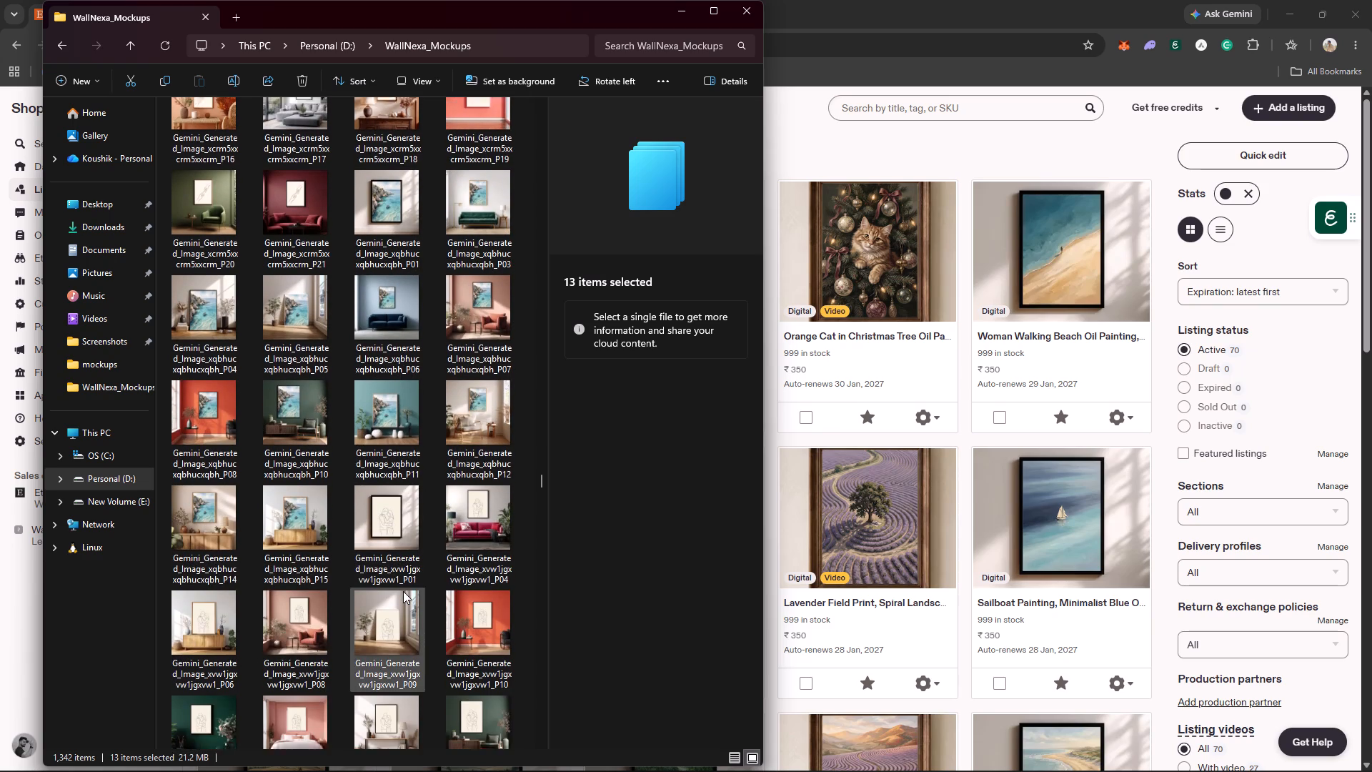
scroll(403, 591, "down", 2)
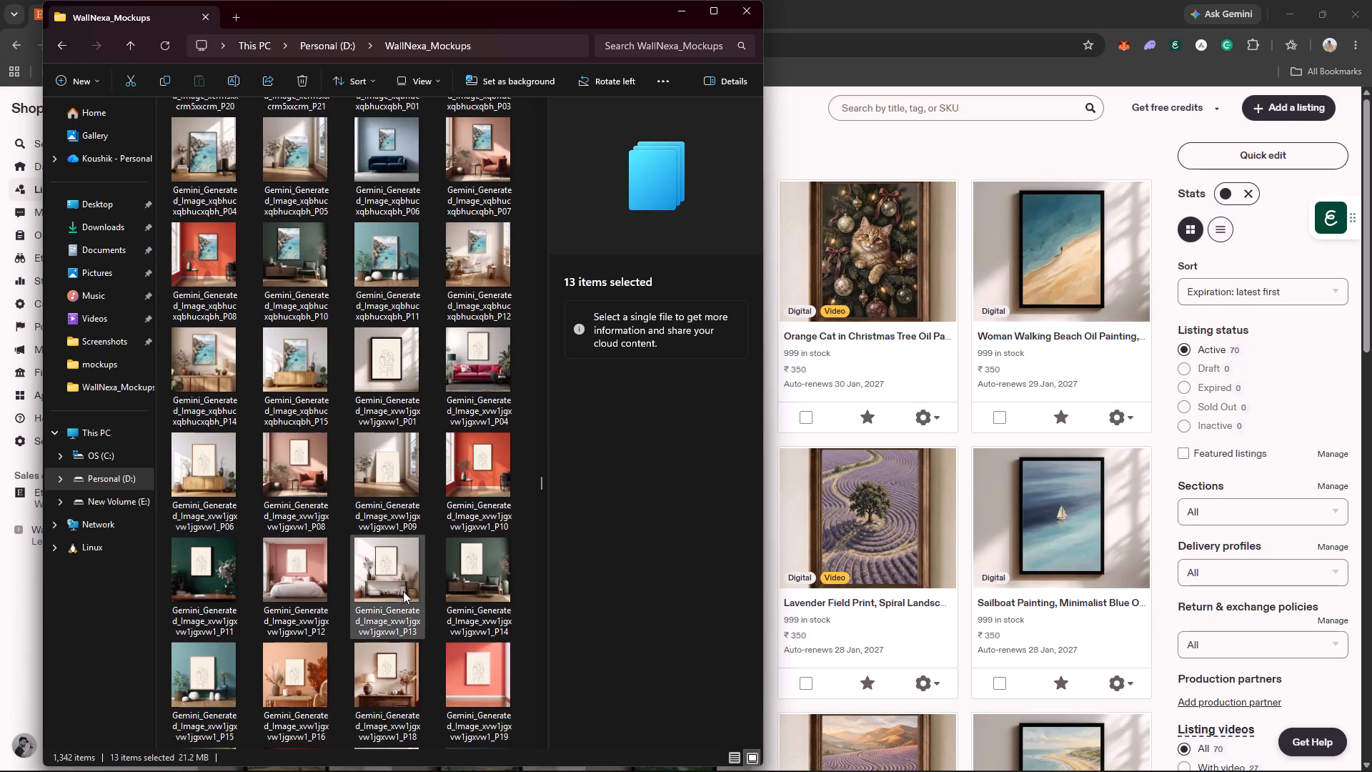
scroll(403, 591, "down", 5)
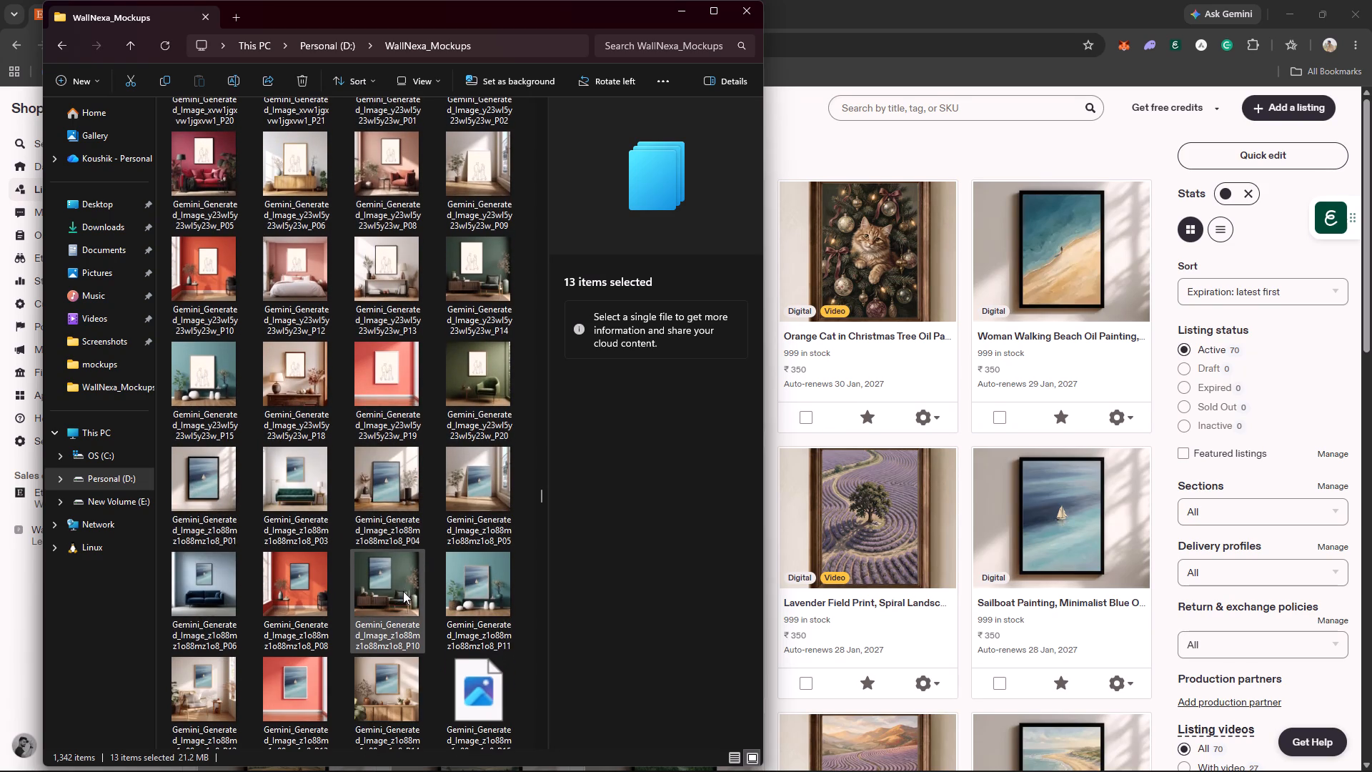
scroll(403, 591, "down", 3)
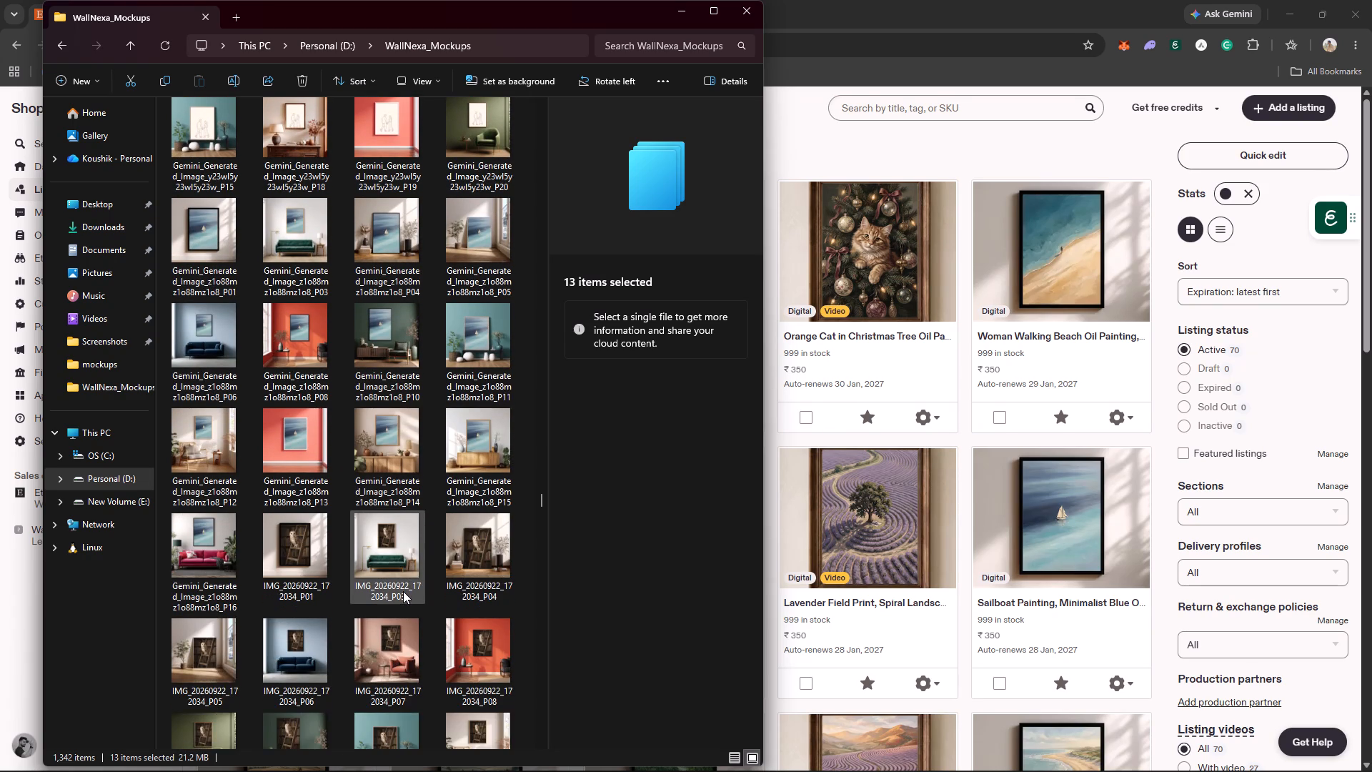
scroll(403, 591, "down", 6)
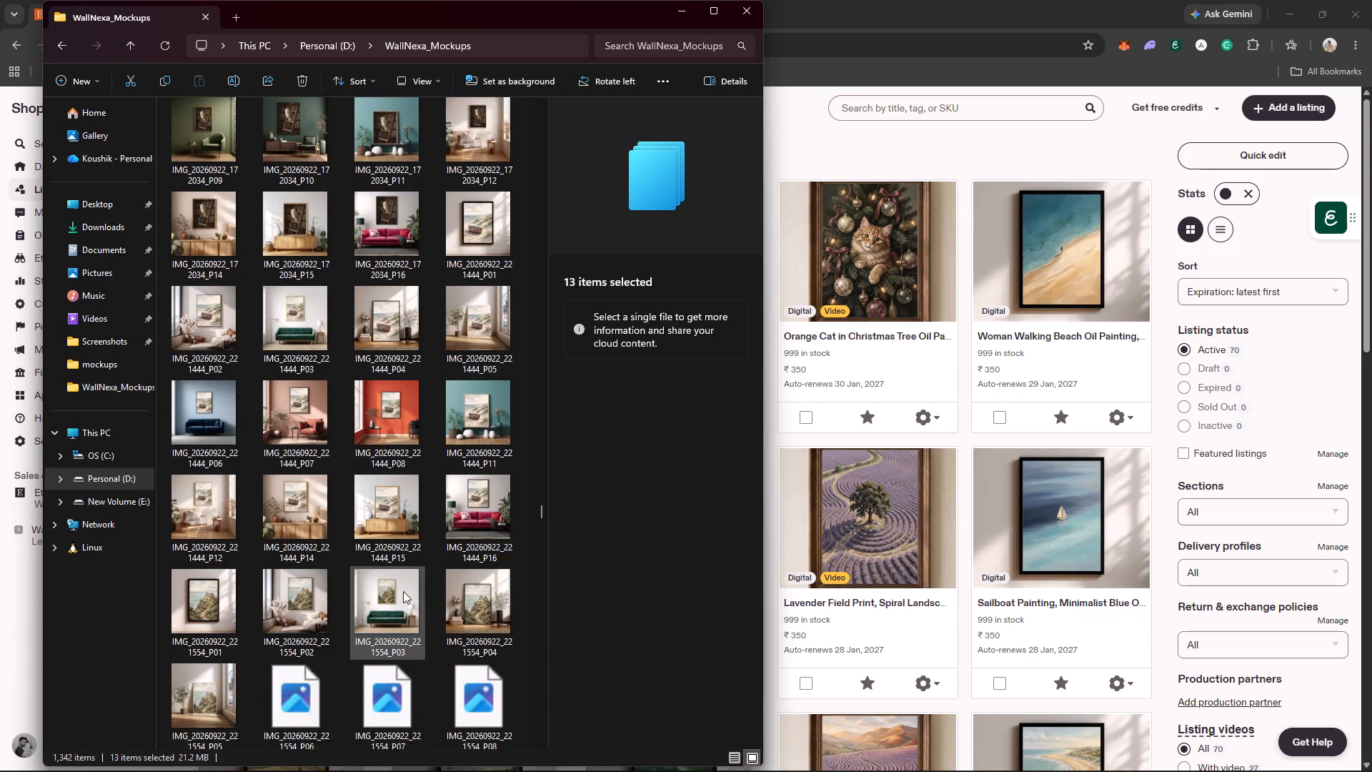
scroll(403, 591, "down", 5)
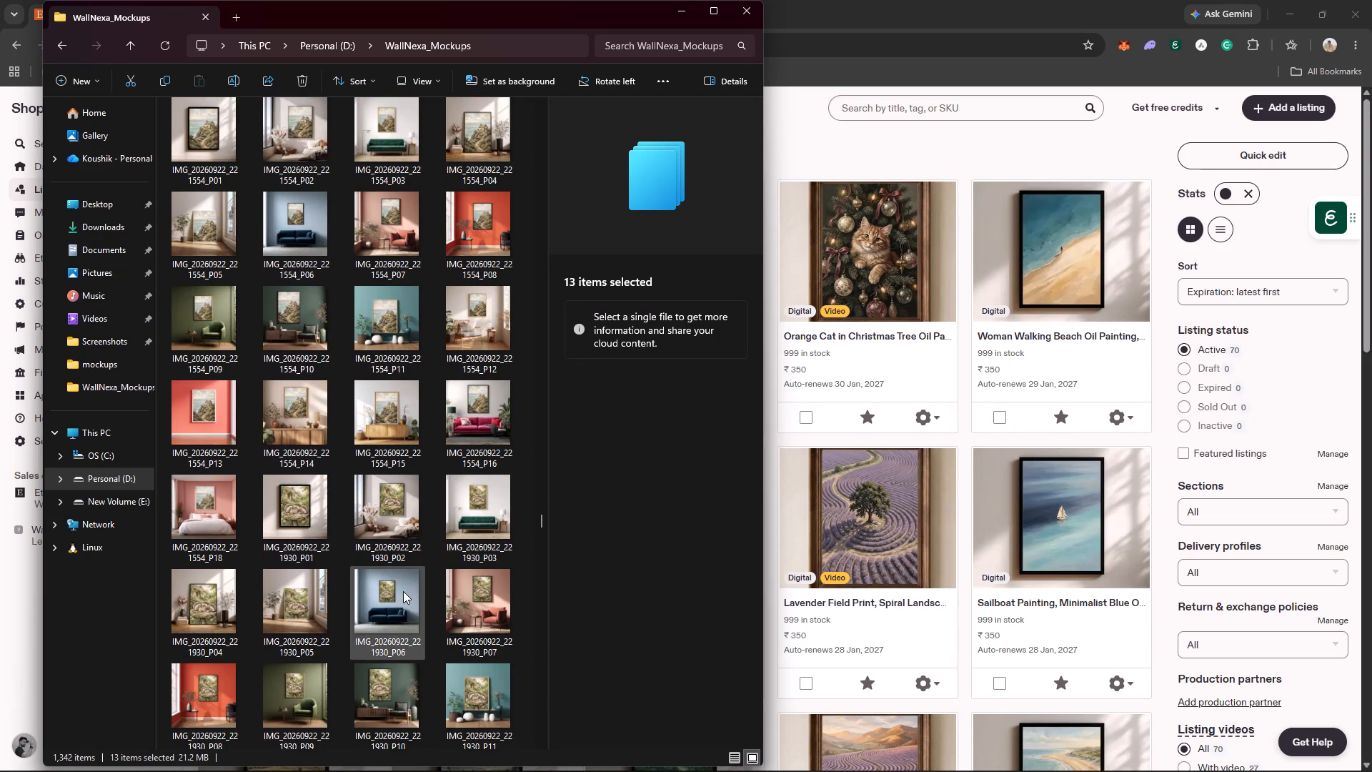
scroll(403, 591, "down", 3)
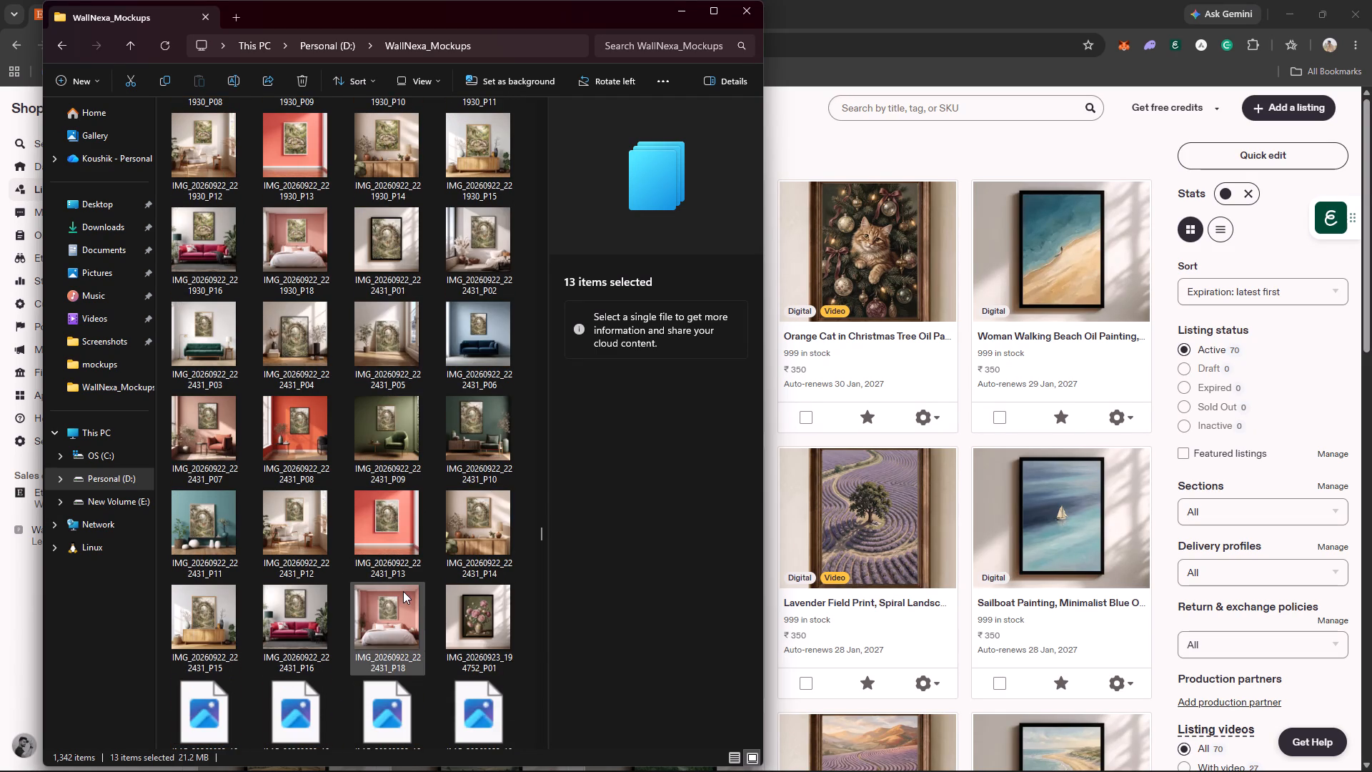
scroll(403, 591, "down", 3)
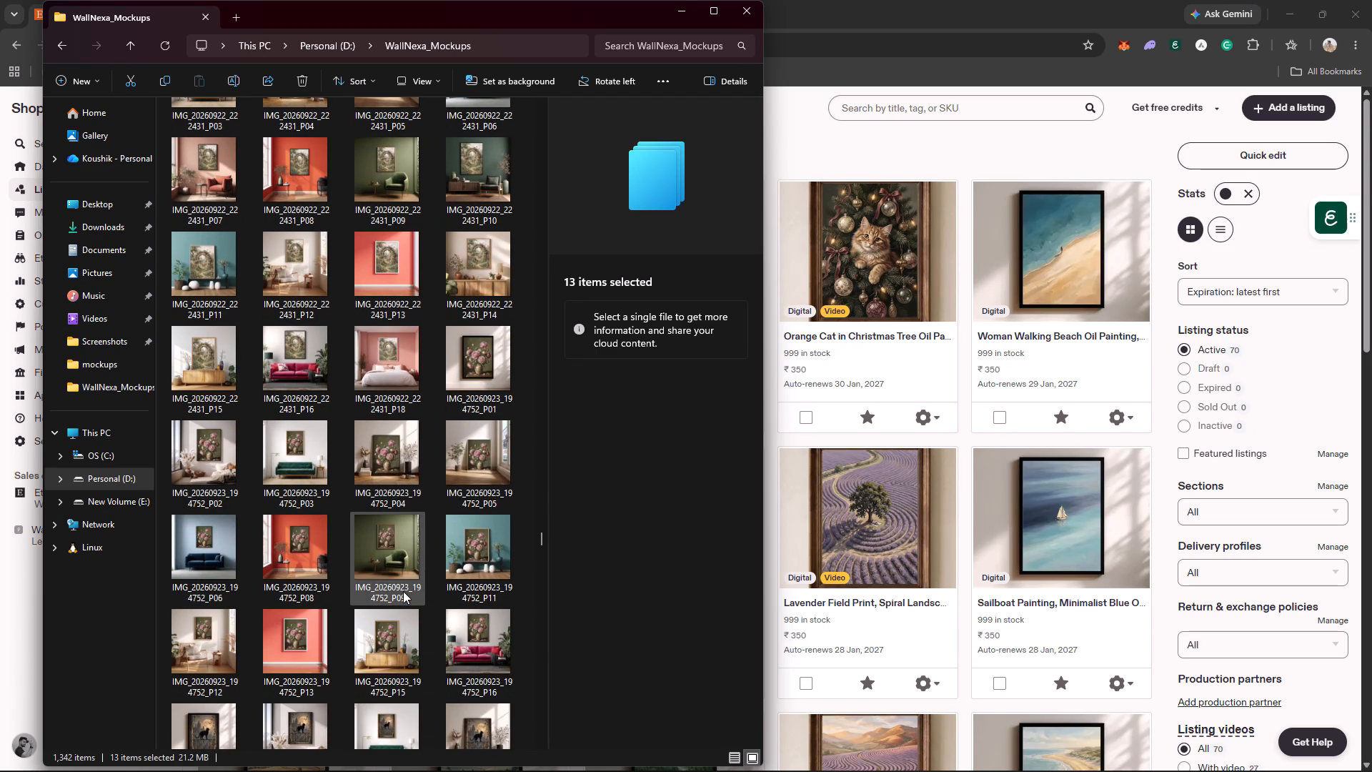
scroll(403, 591, "down", 1)
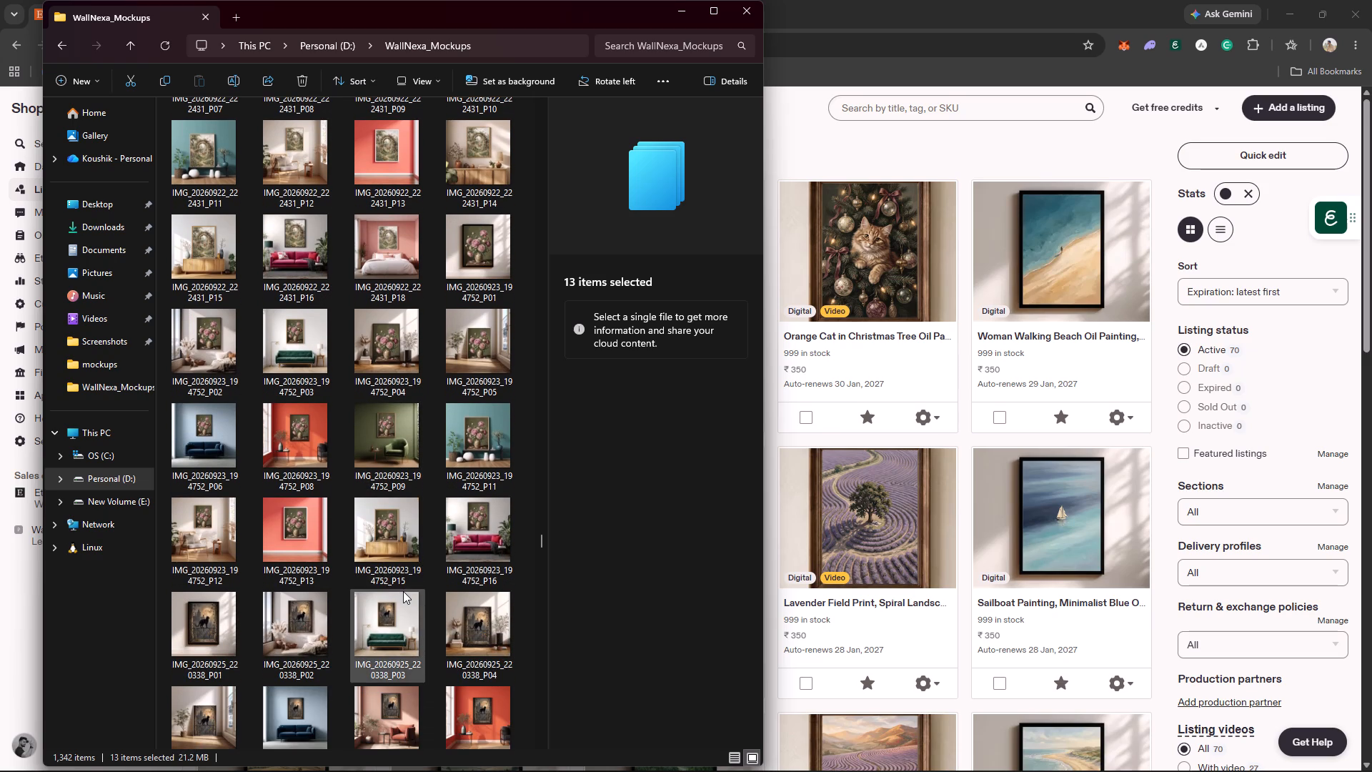
scroll(403, 591, "down", 1)
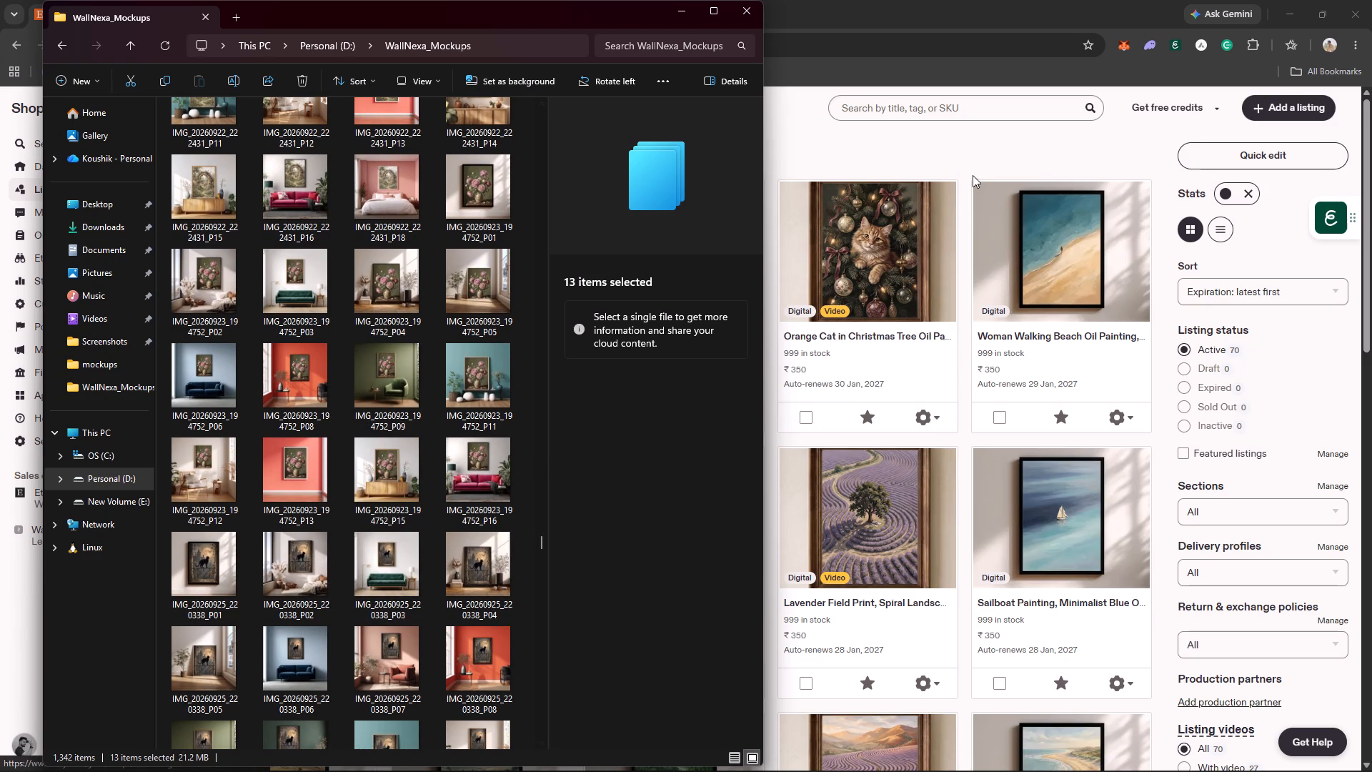
Return to page 2 of the Etsy listings and look for the listing matching the black cat balcony mockups.
left_click(807, 159)
scroll(657, 402, "down", 6)
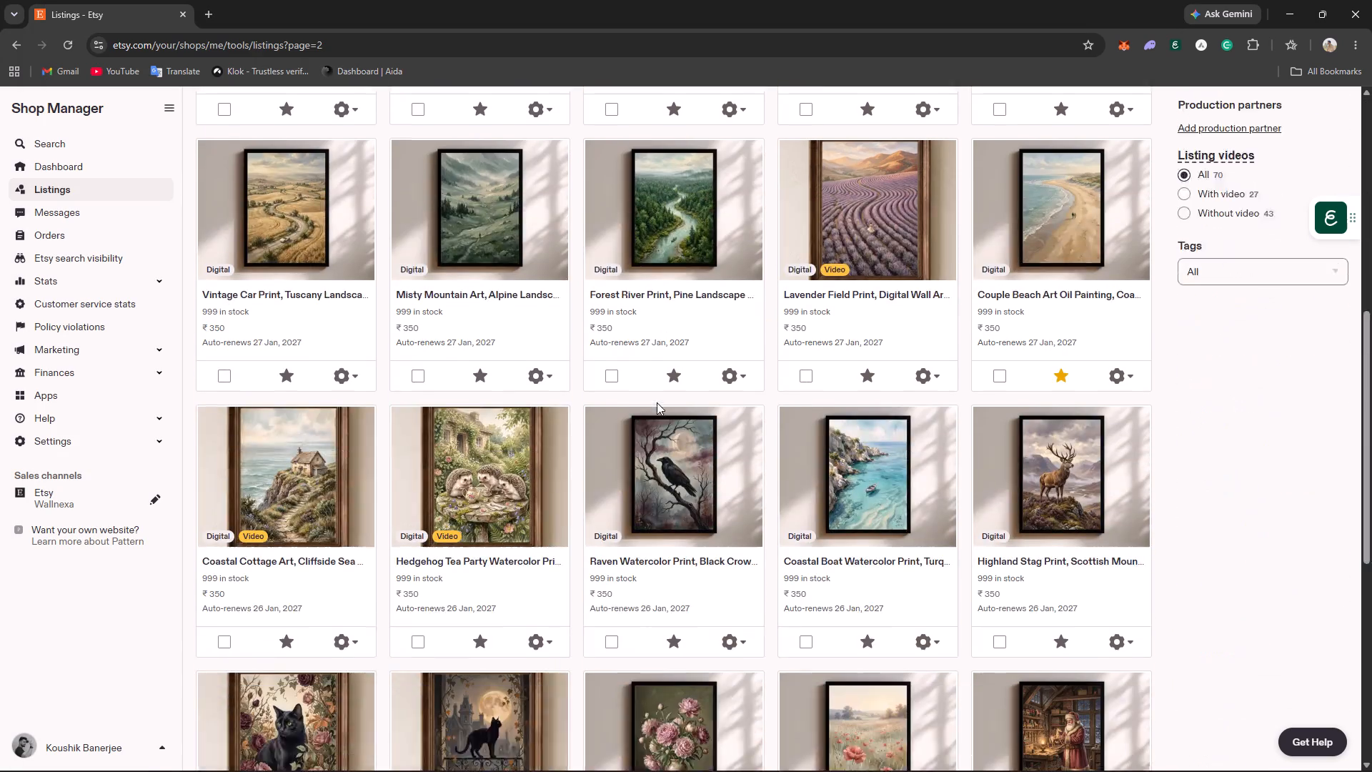
scroll(657, 402, "up", 3)
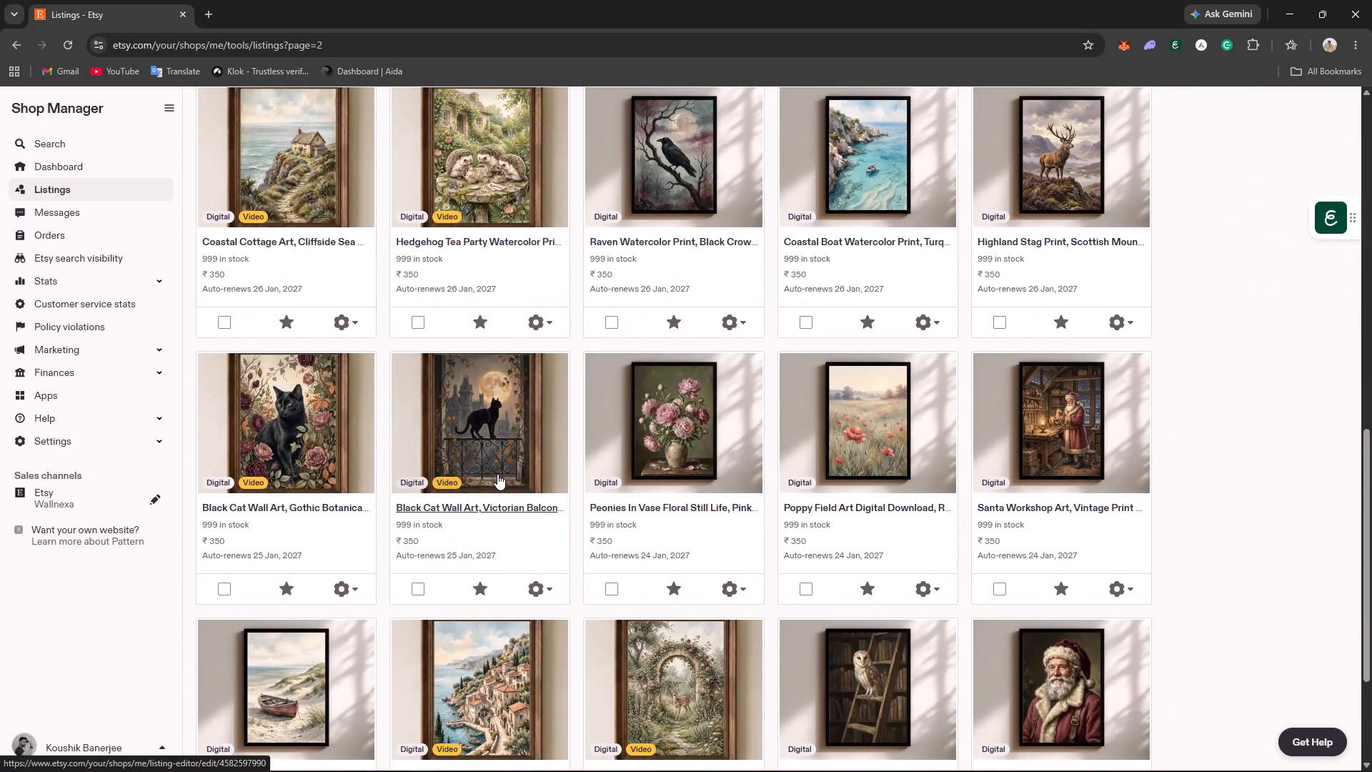
scroll(712, 410, "down", 1)
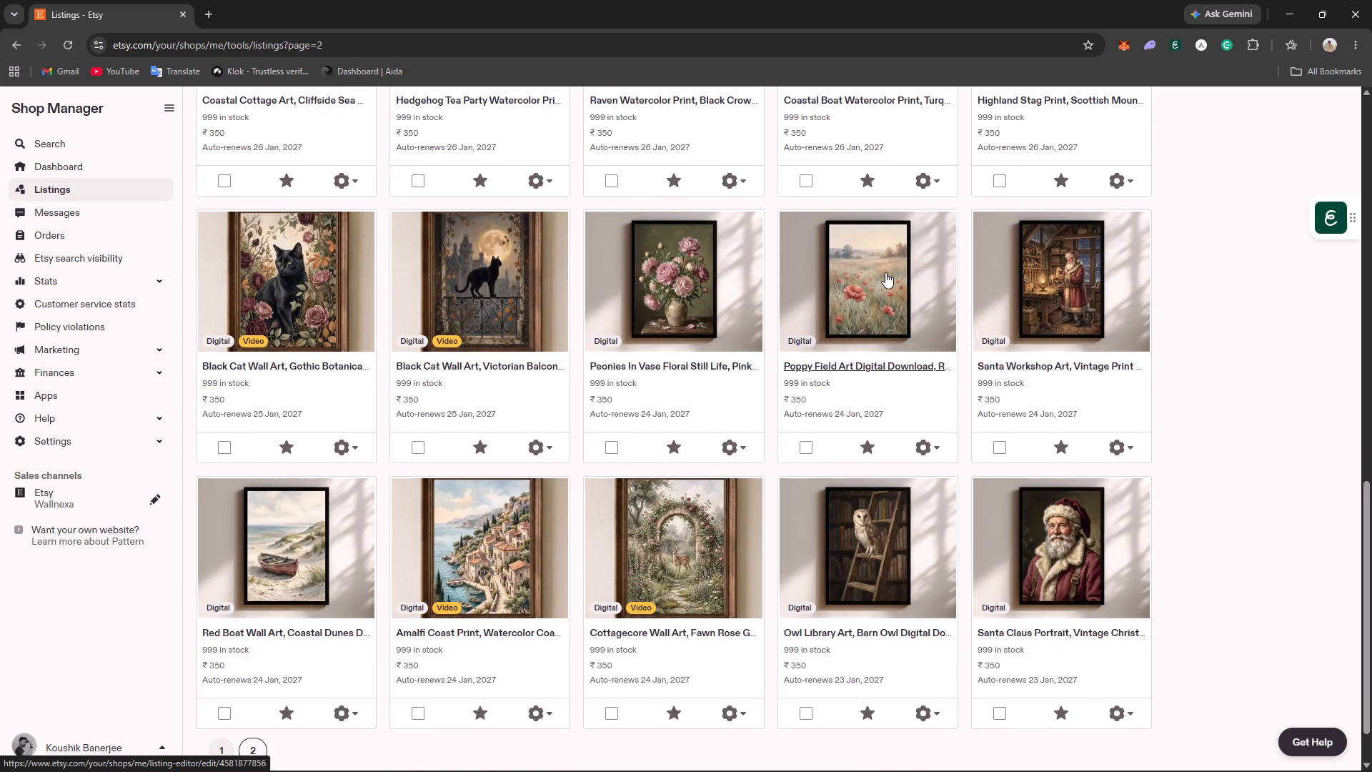
scroll(610, 261, "up", 2)
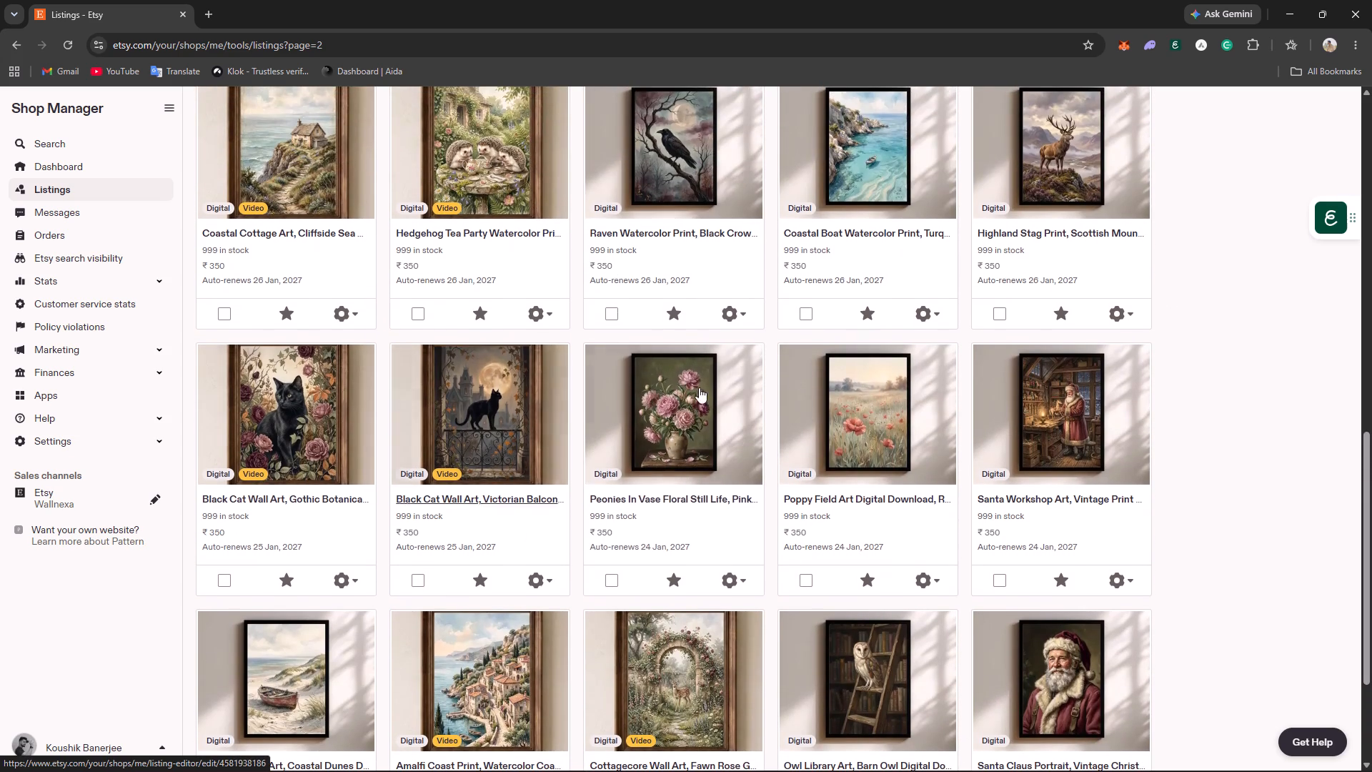
scroll(841, 367, "up", 3)
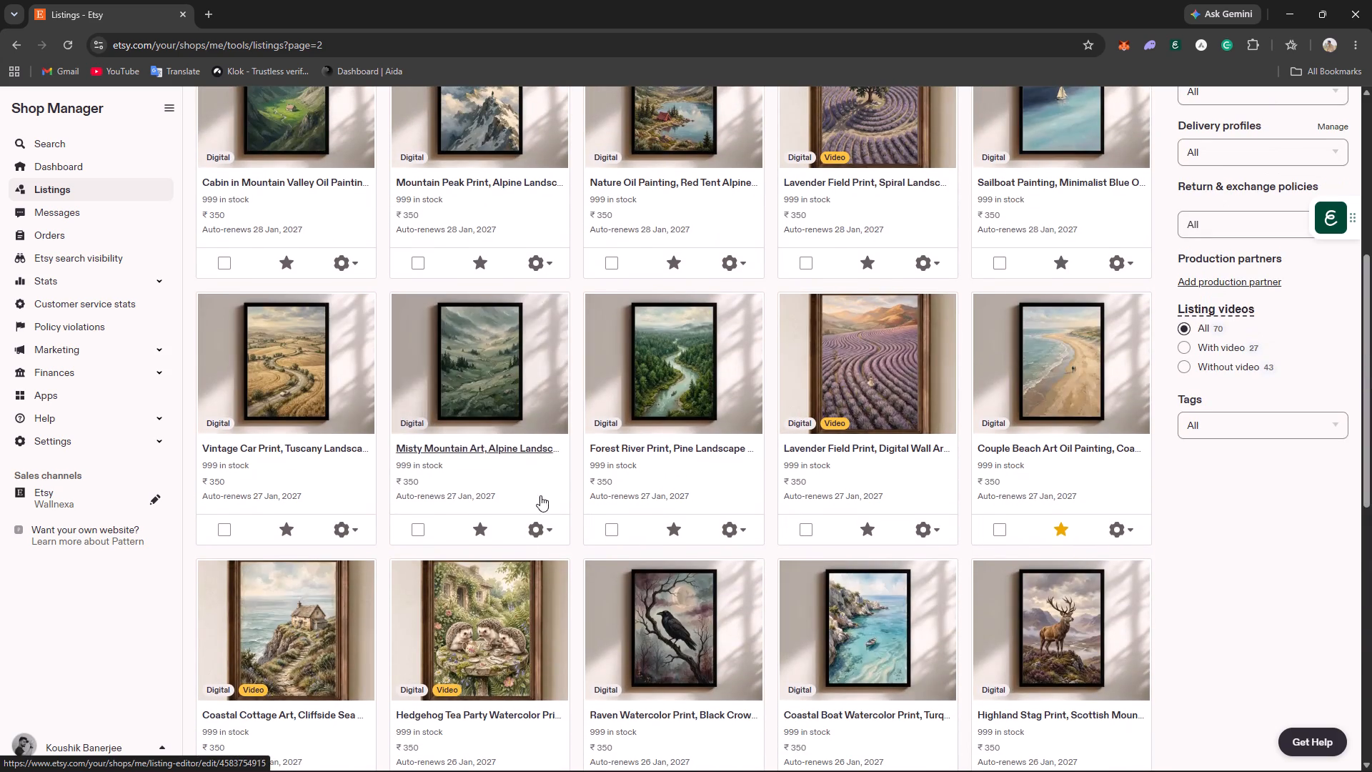
scroll(850, 450, "up", 2)
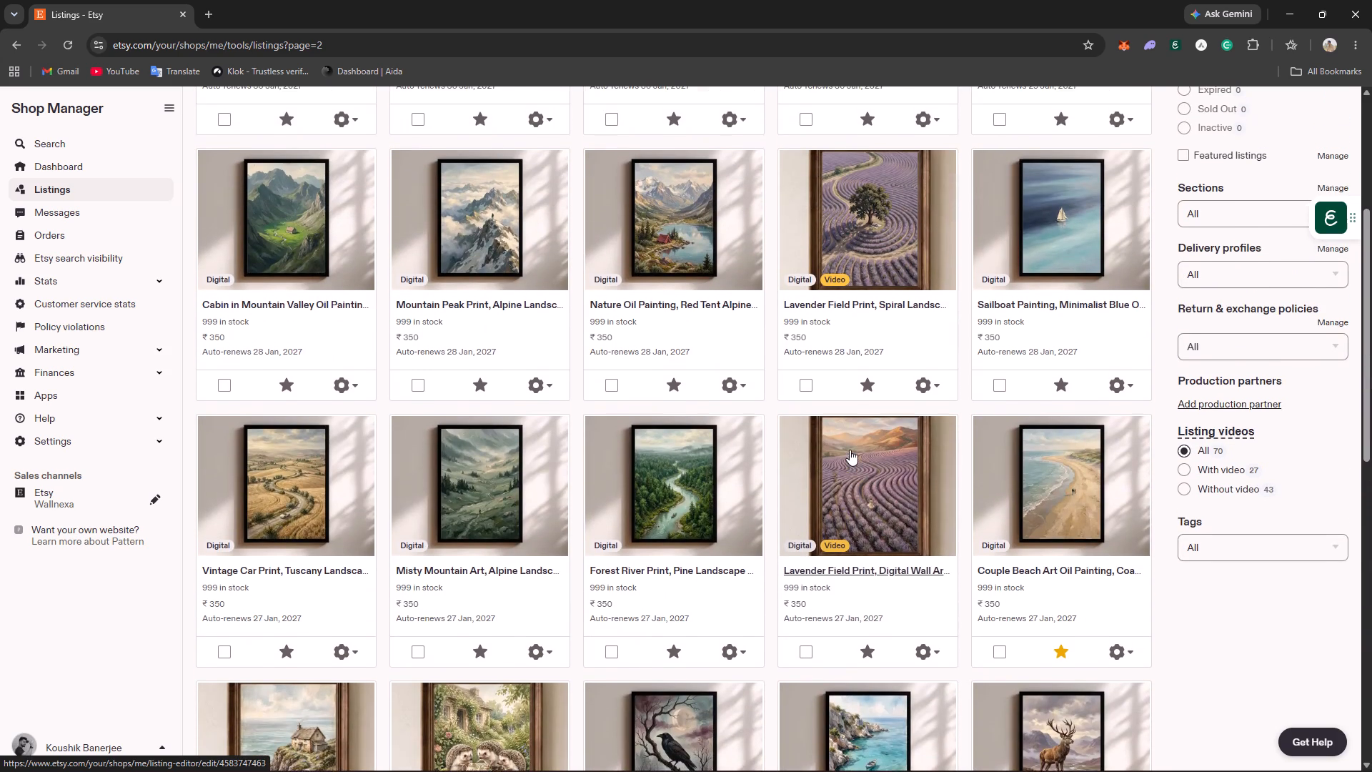
scroll(850, 450, "up", 1)
scroll(1039, 385, "up", 2)
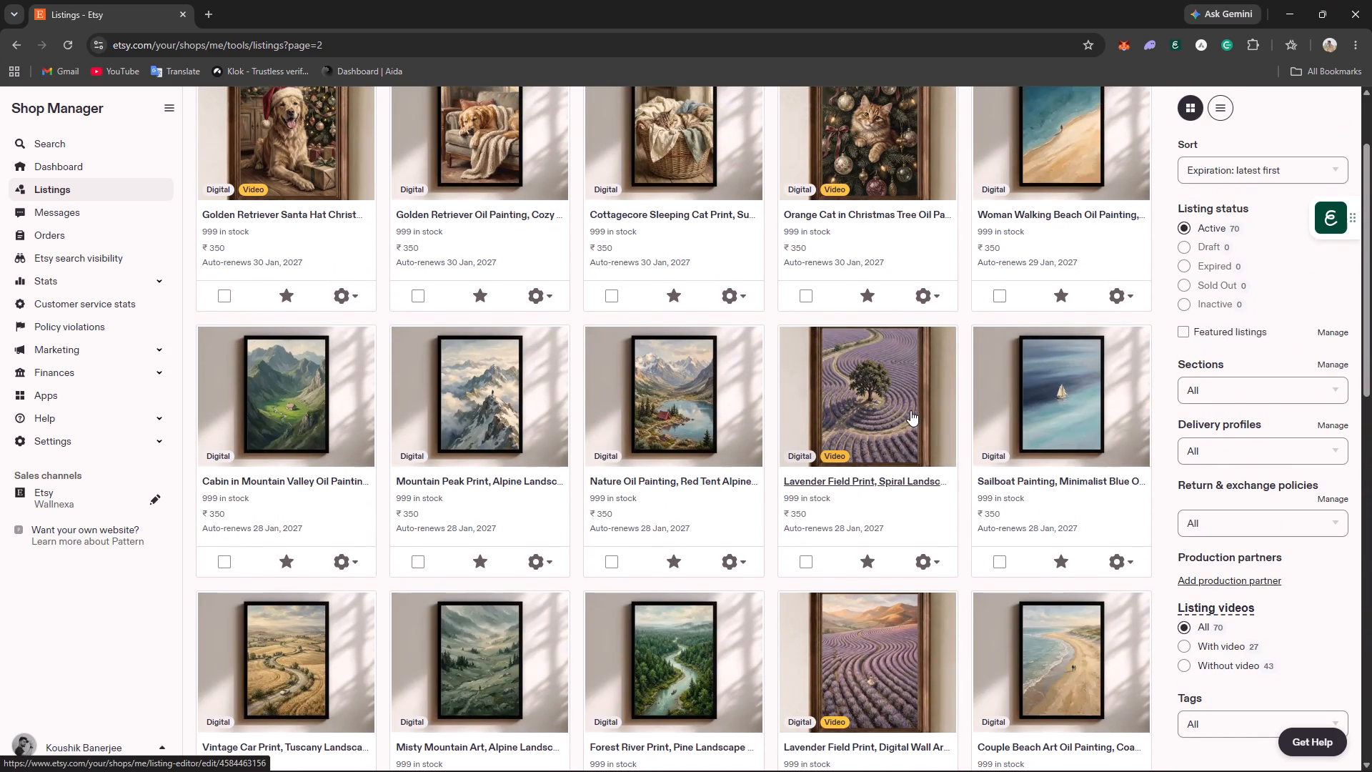
scroll(952, 305, "up", 2)
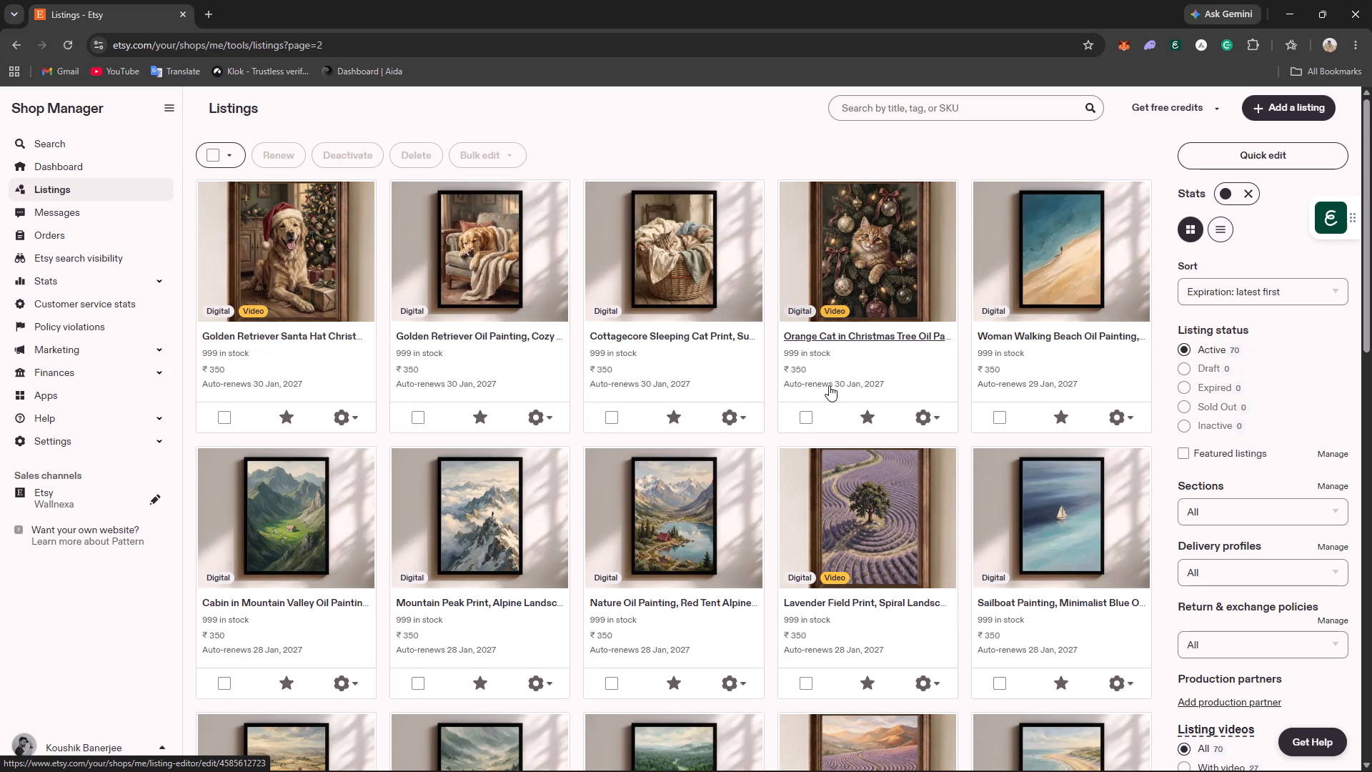
scroll(829, 385, "down", 20)
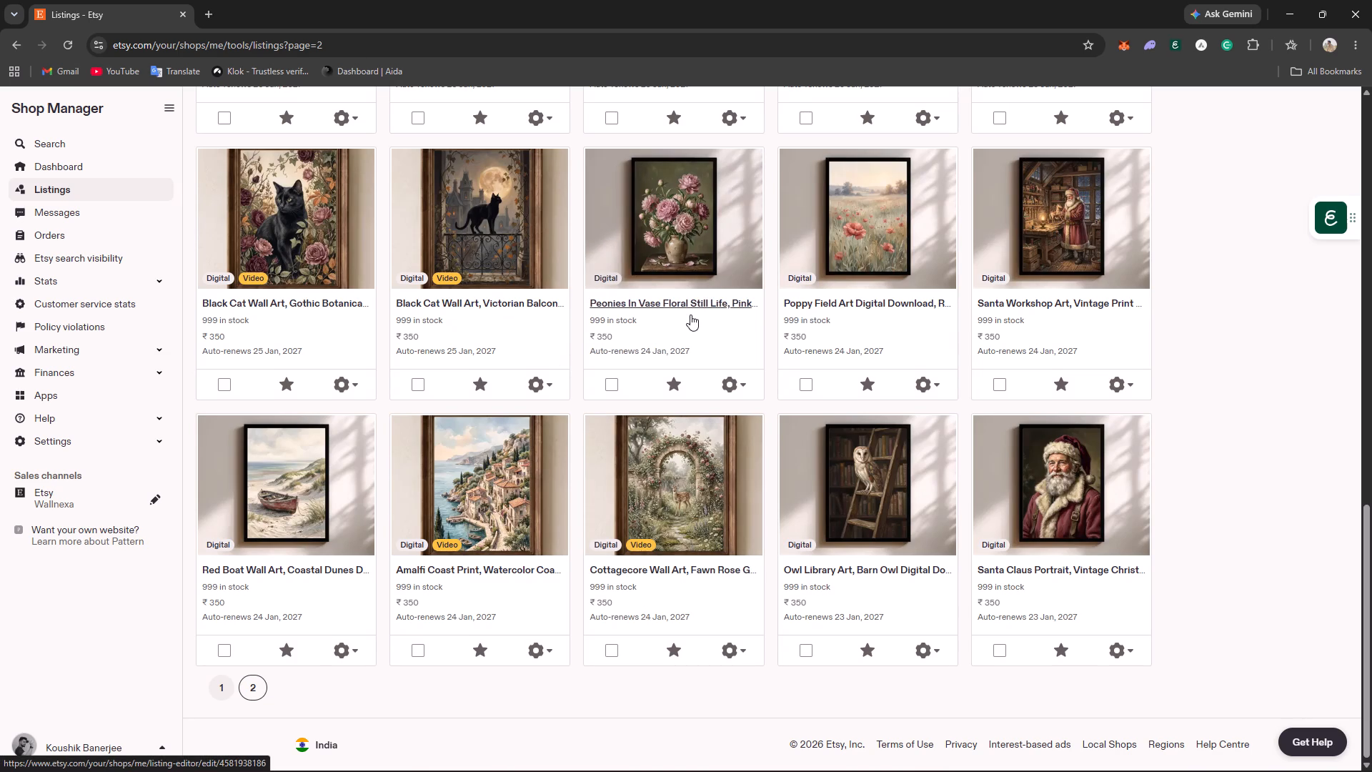
Open the Black Cat Wall Art, Victorian Balcony listing and delete its video and all old room mockup photos, keeping the three information images.
left_click(526, 305)
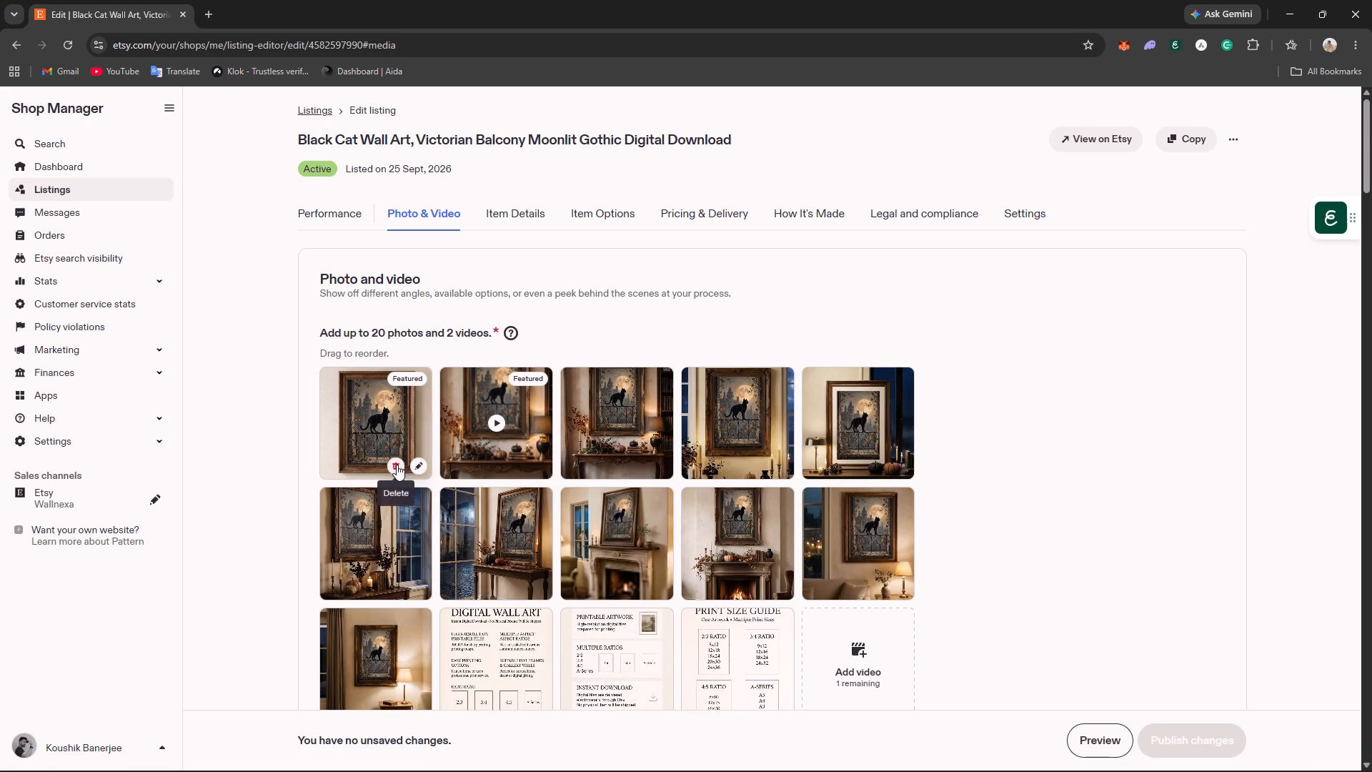
left_click(397, 465)
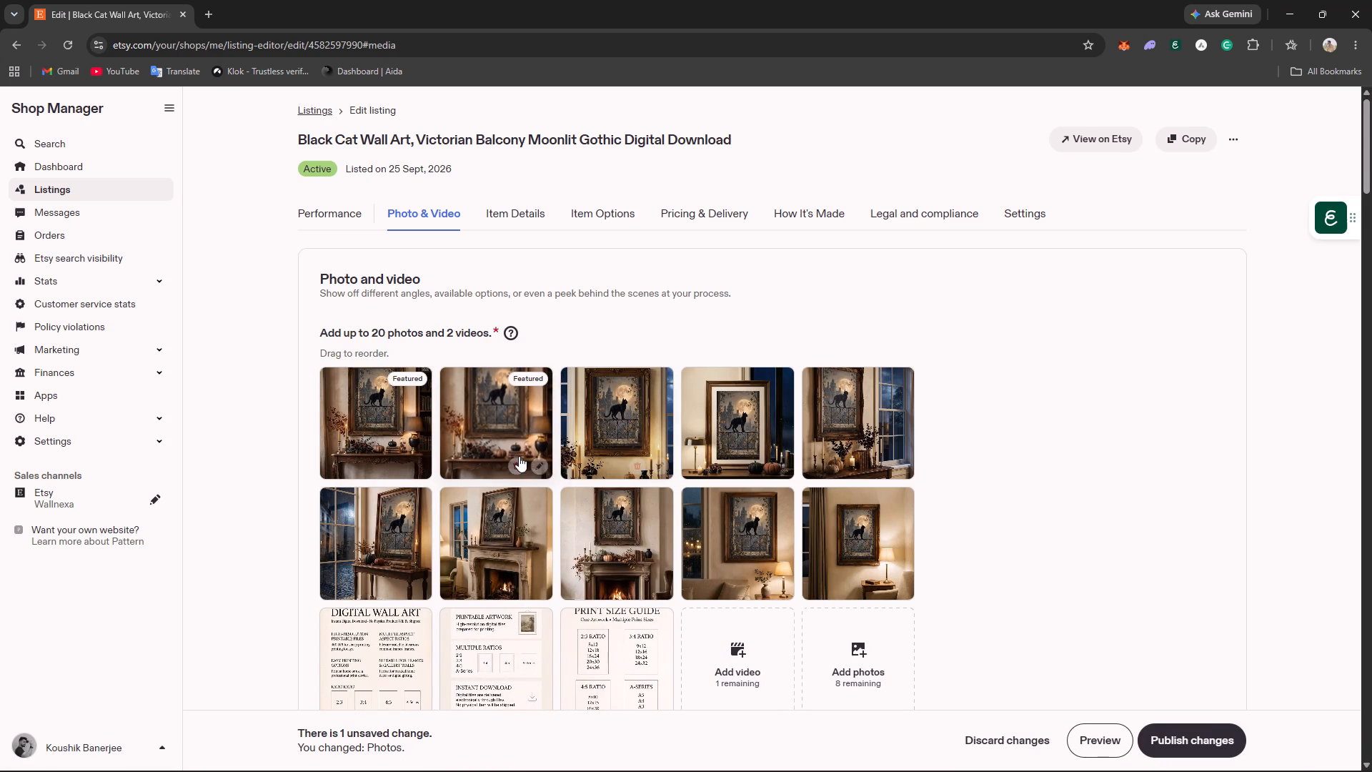
left_click(517, 459)
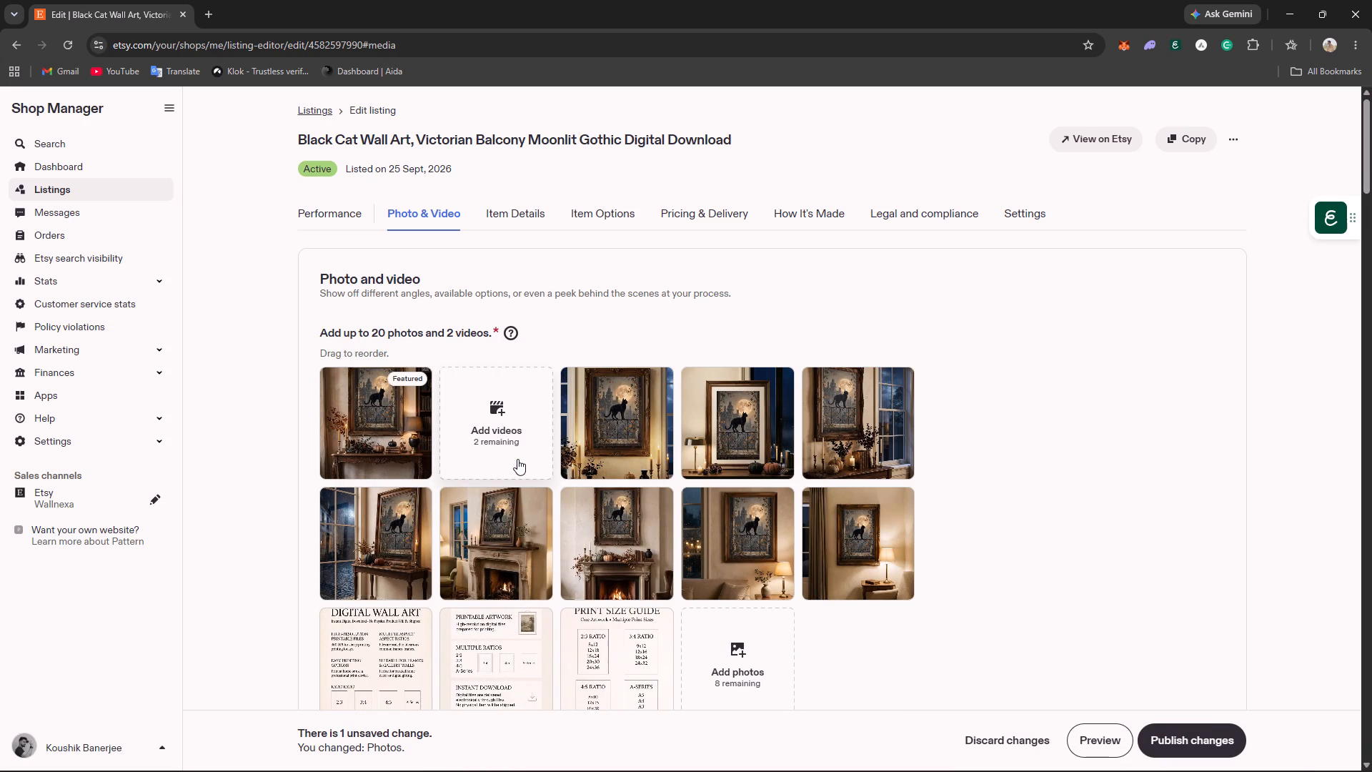
left_click(634, 460)
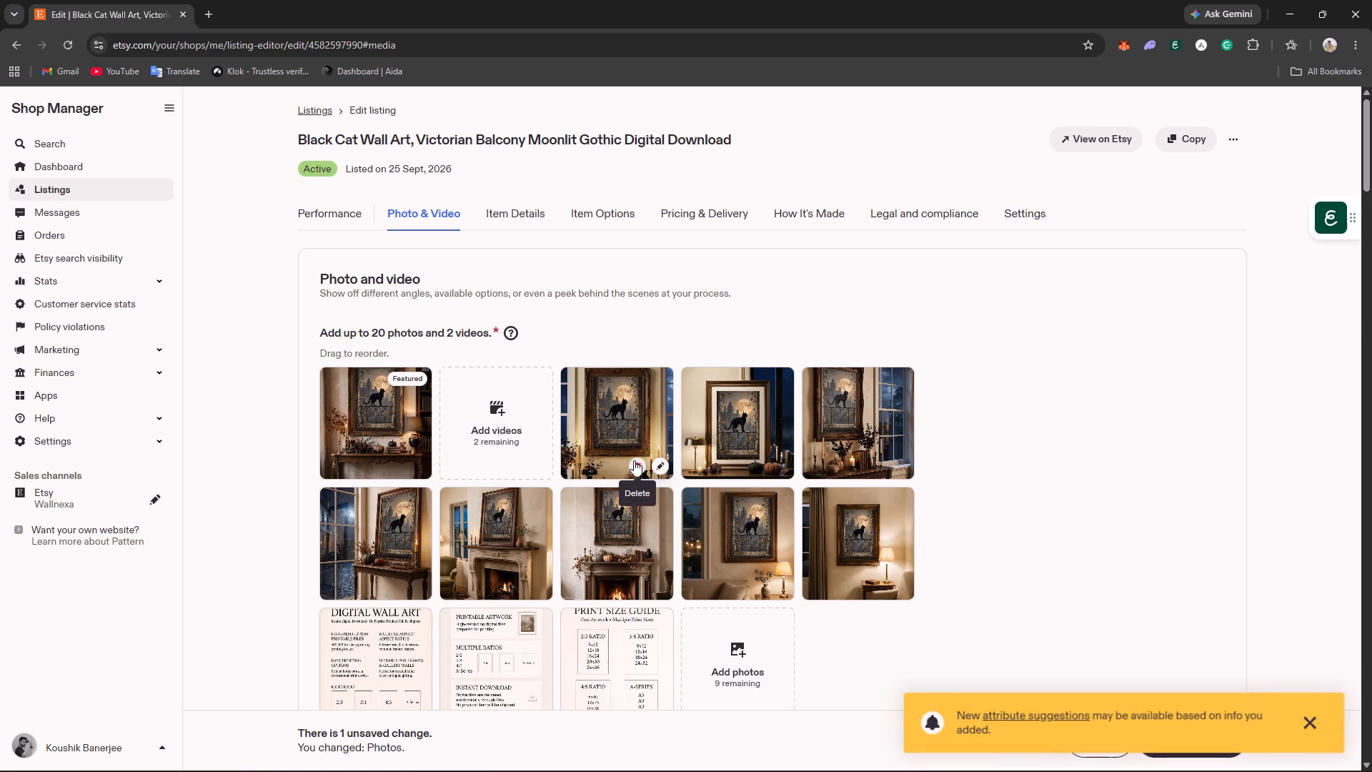
left_click(634, 460)
left_click(634, 460)
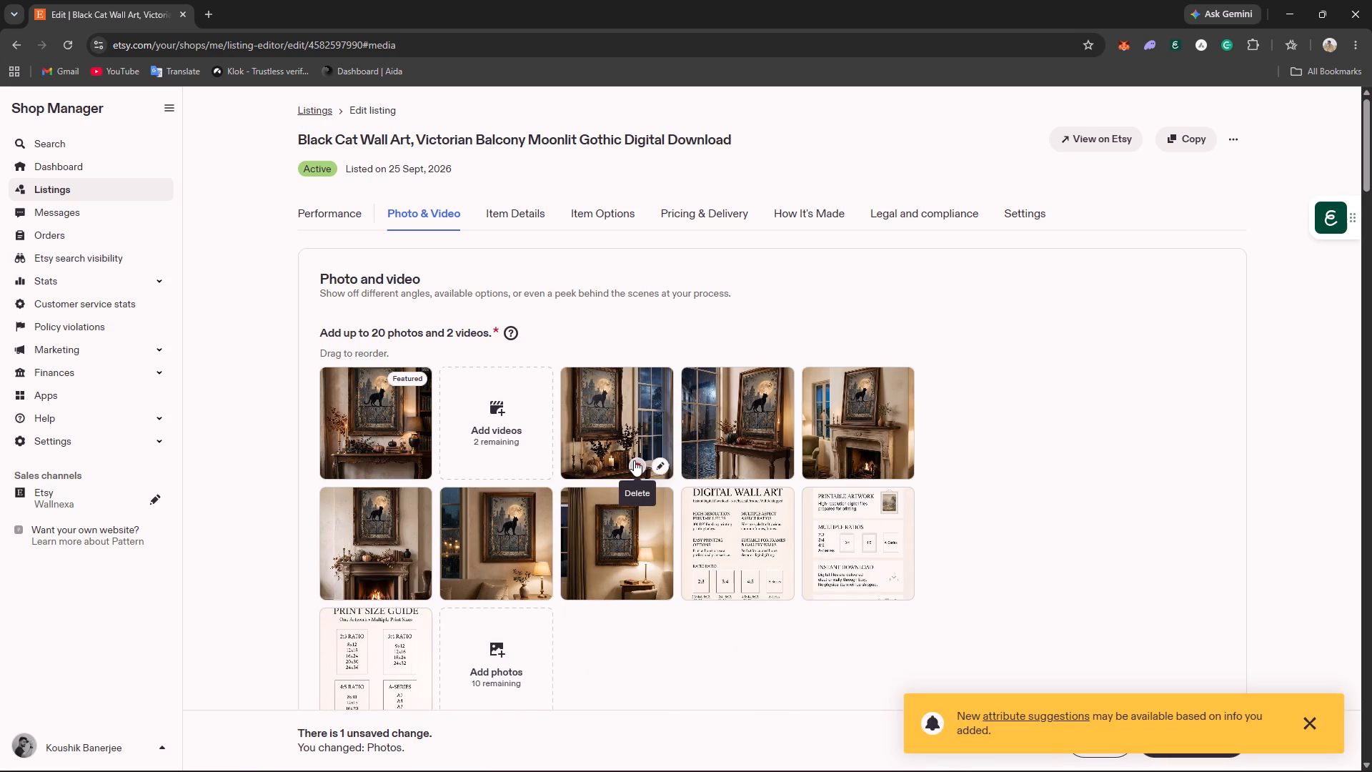
left_click(634, 460)
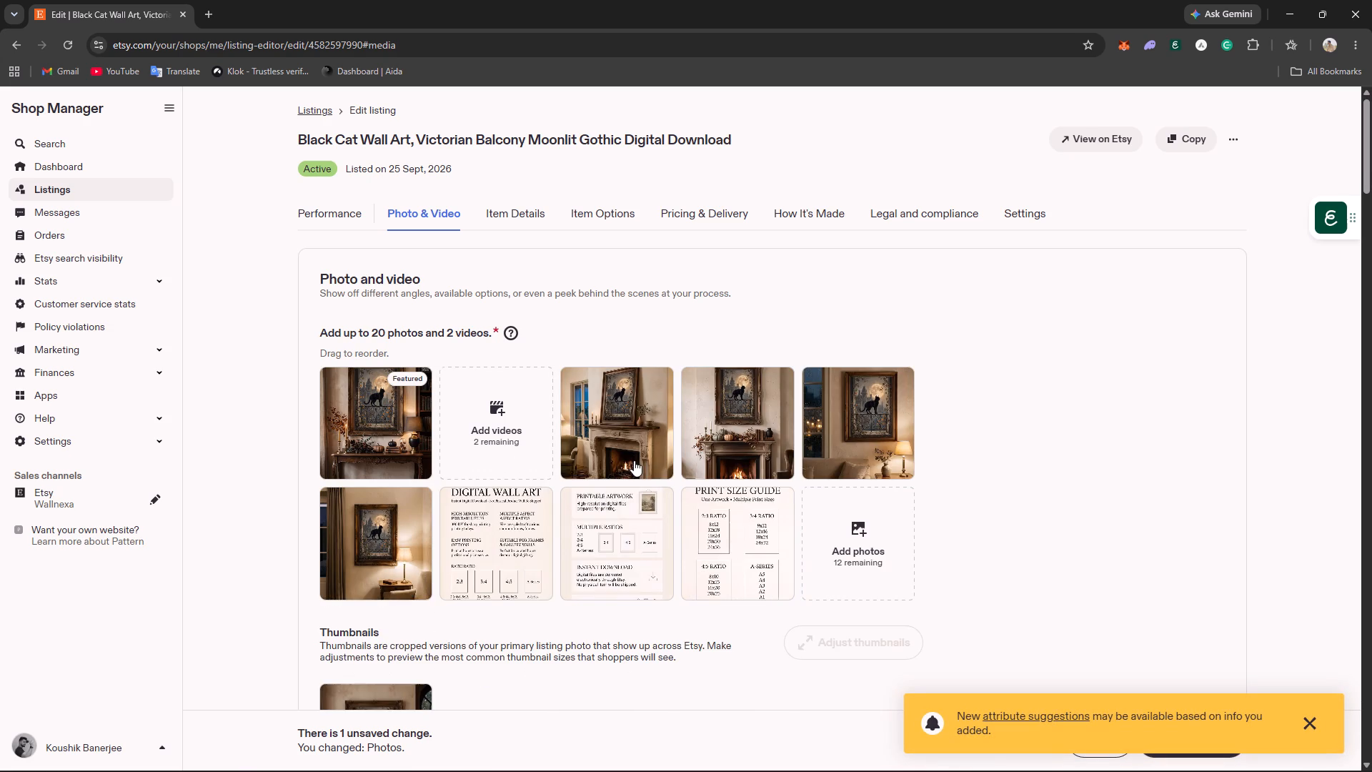
left_click(634, 460)
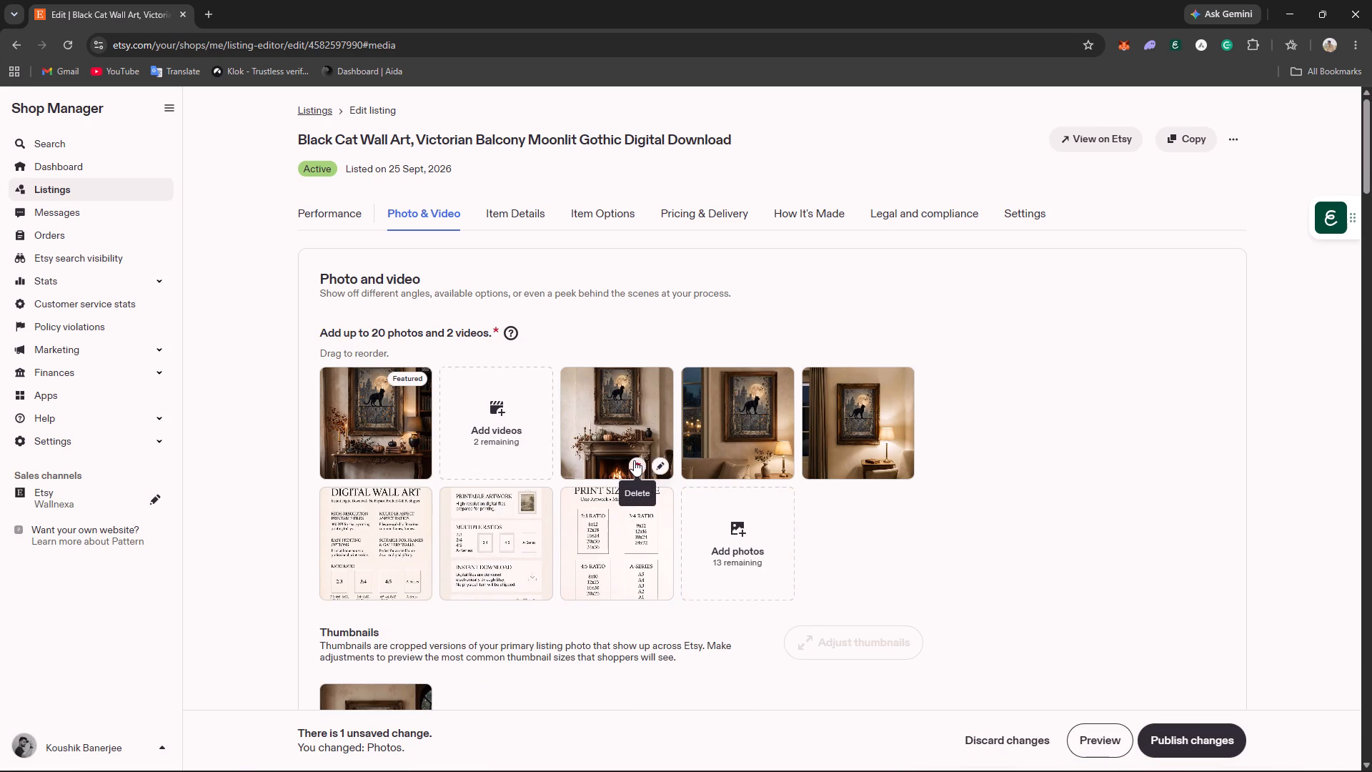
left_click(634, 460)
left_click(634, 460)
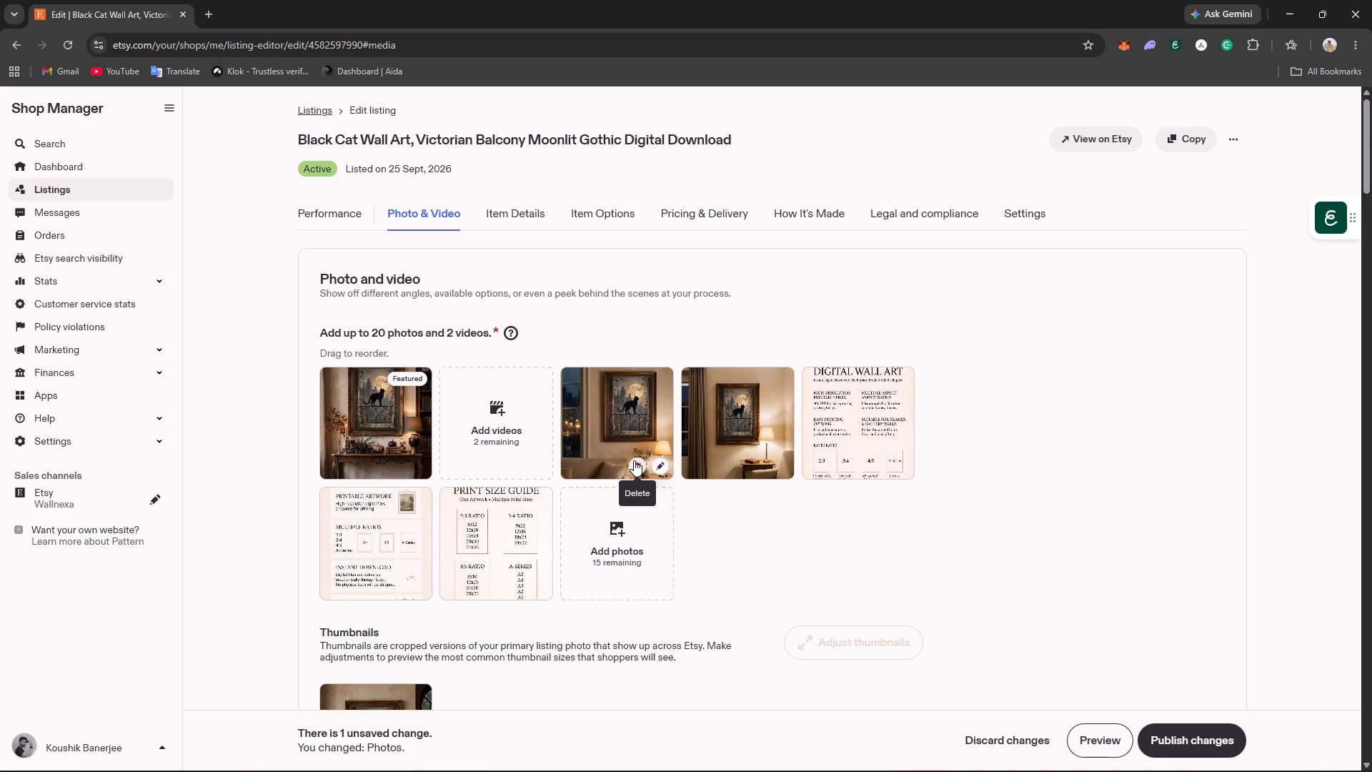
left_click(634, 460)
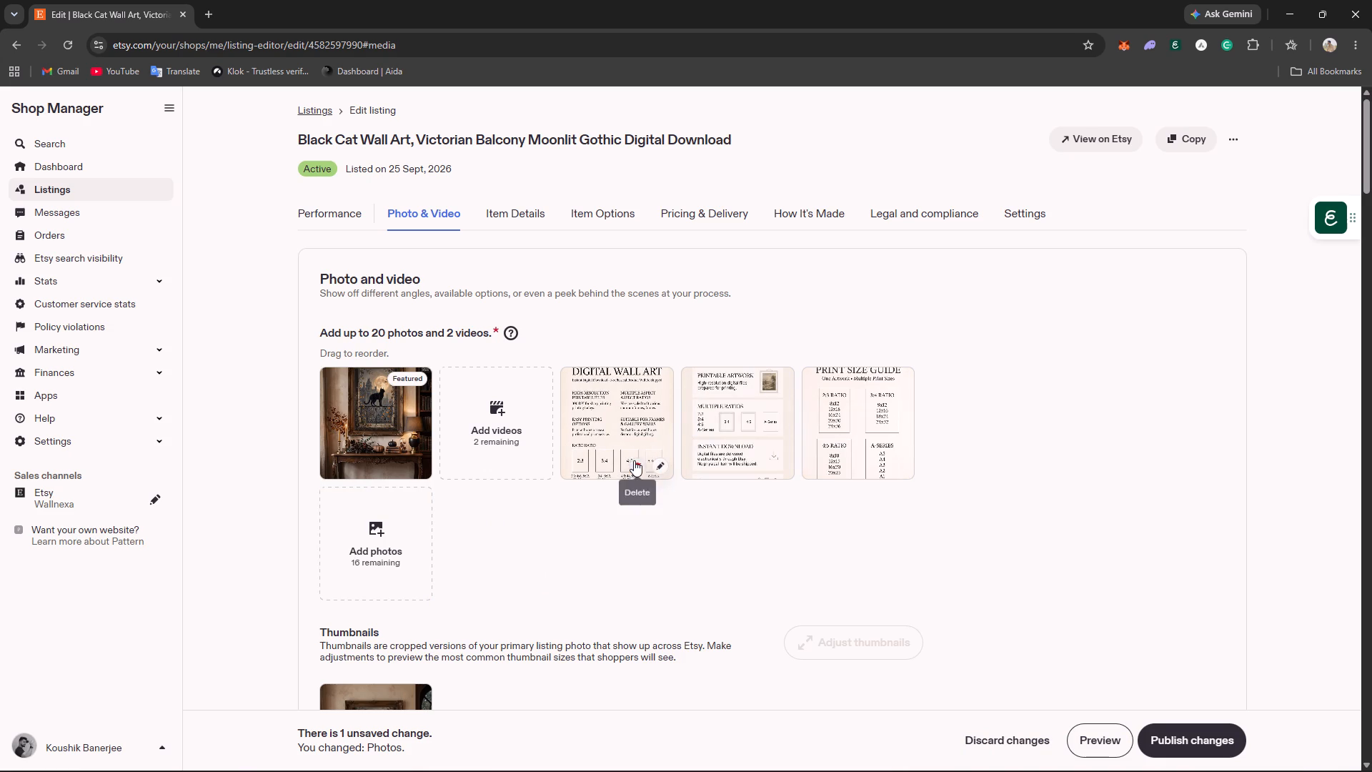
left_click(394, 459)
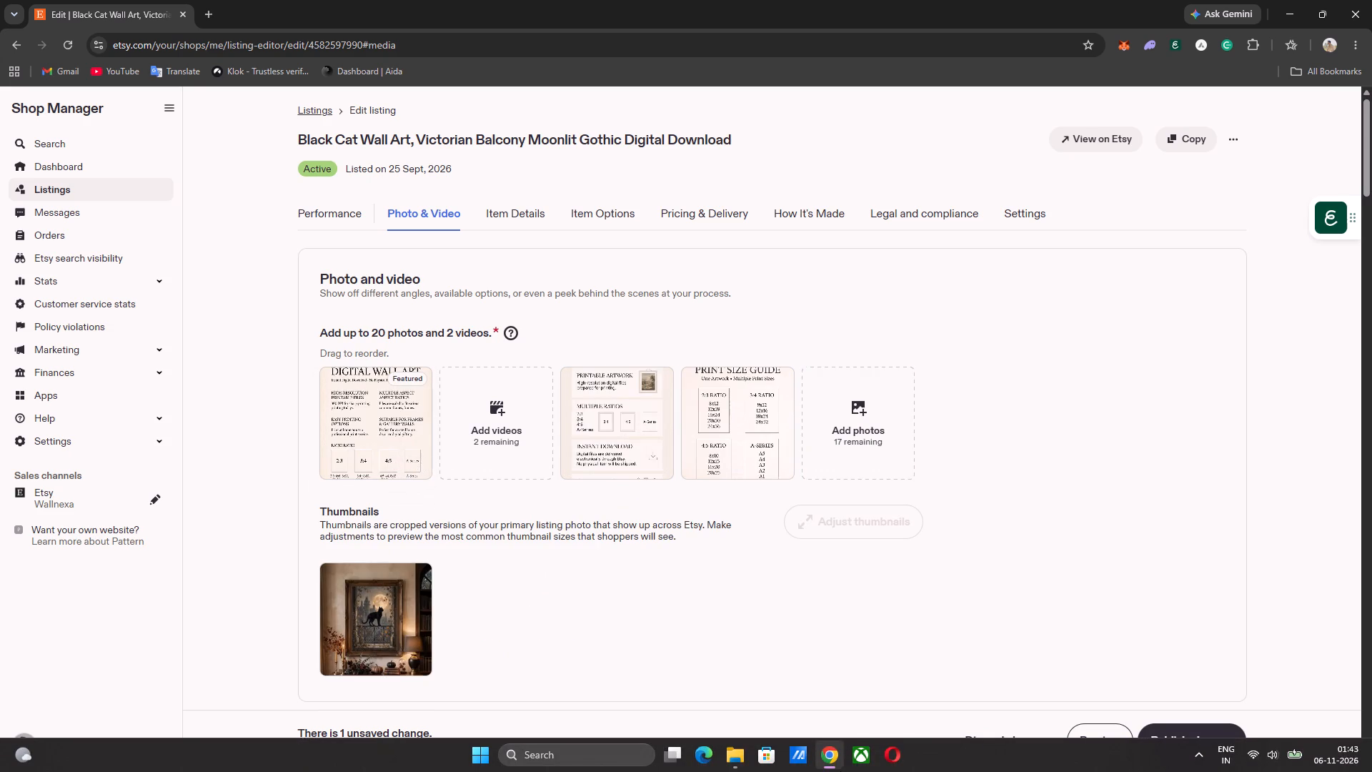
Switch to the WallNexa_Mockups folder and review the IMG_20260925_220338 black cat mockups at full size, from P01 through P13.
left_click(737, 762)
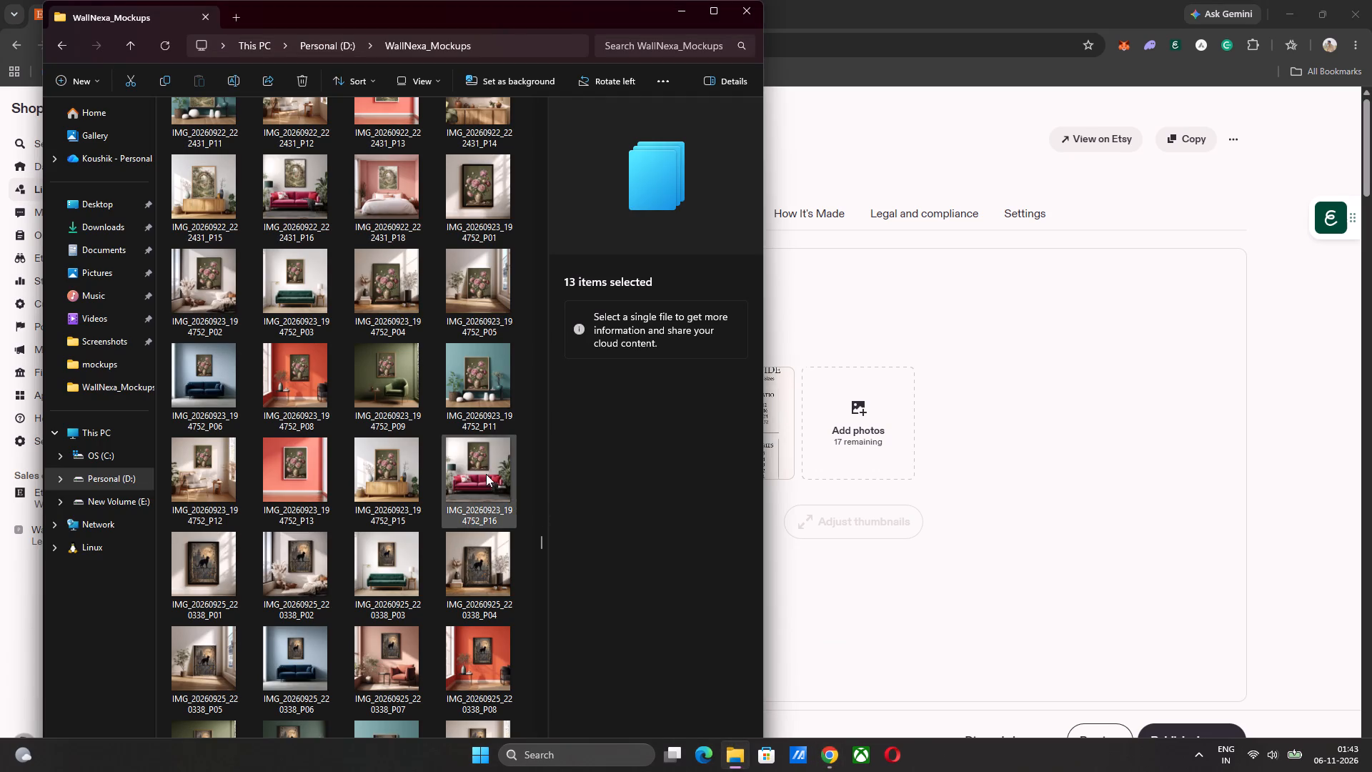
double_click(213, 560)
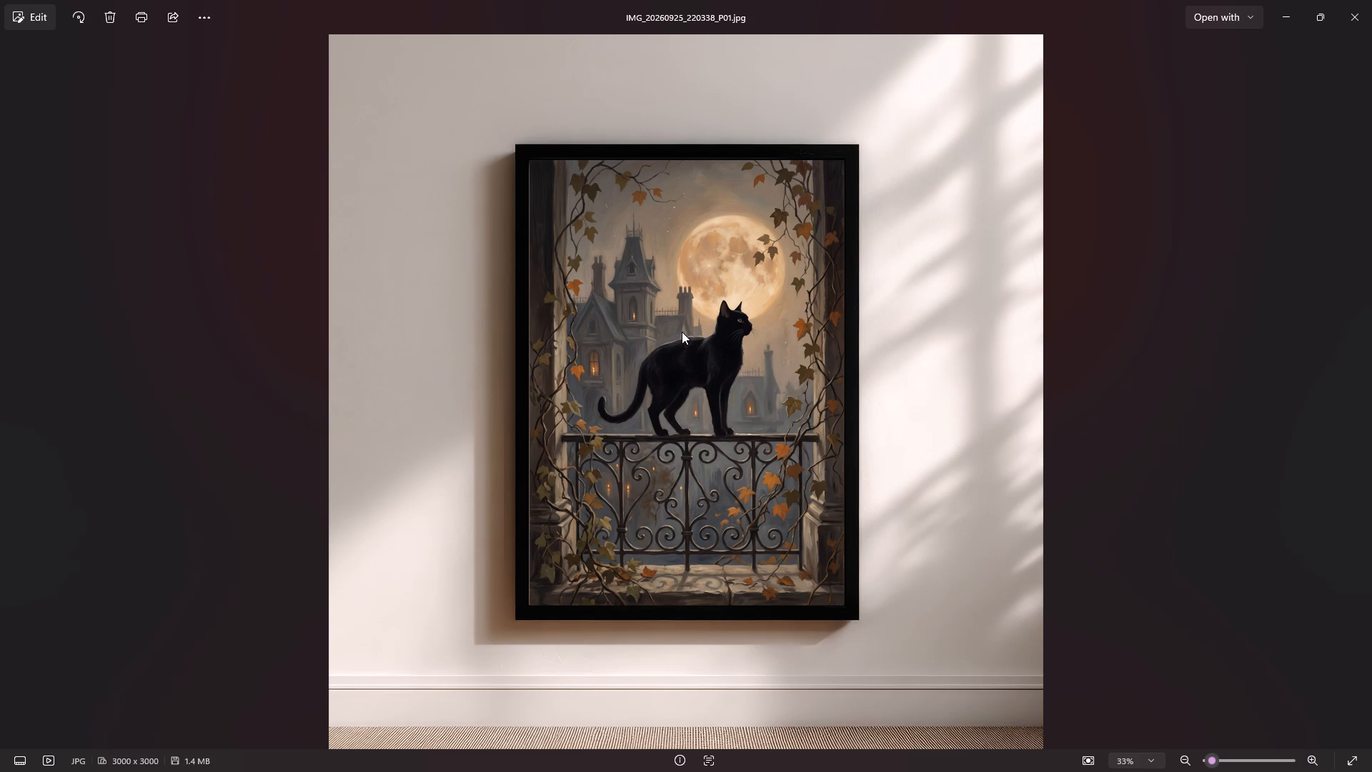
key("Right")
key("Right")
key("Left")
key("Right")
key("Right")
key("Right")
key("Left")
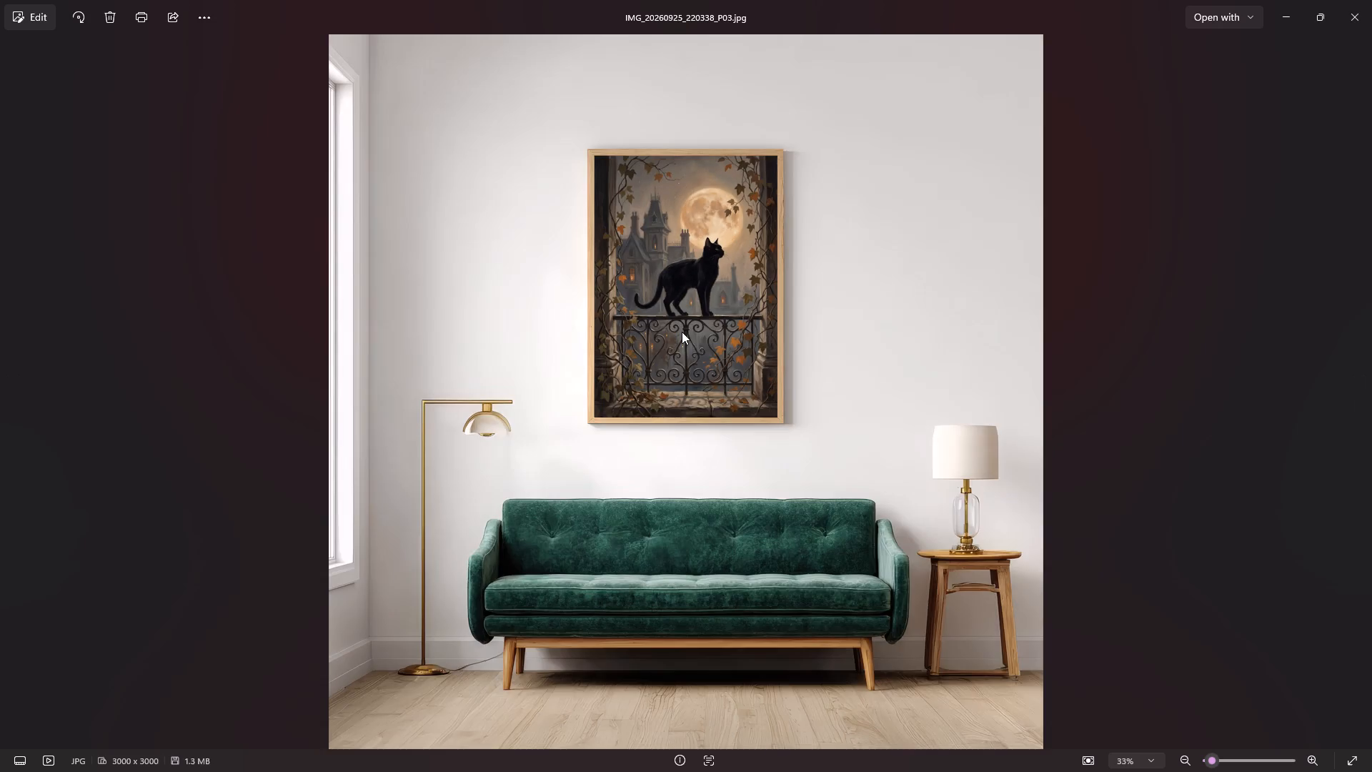
key("Left")
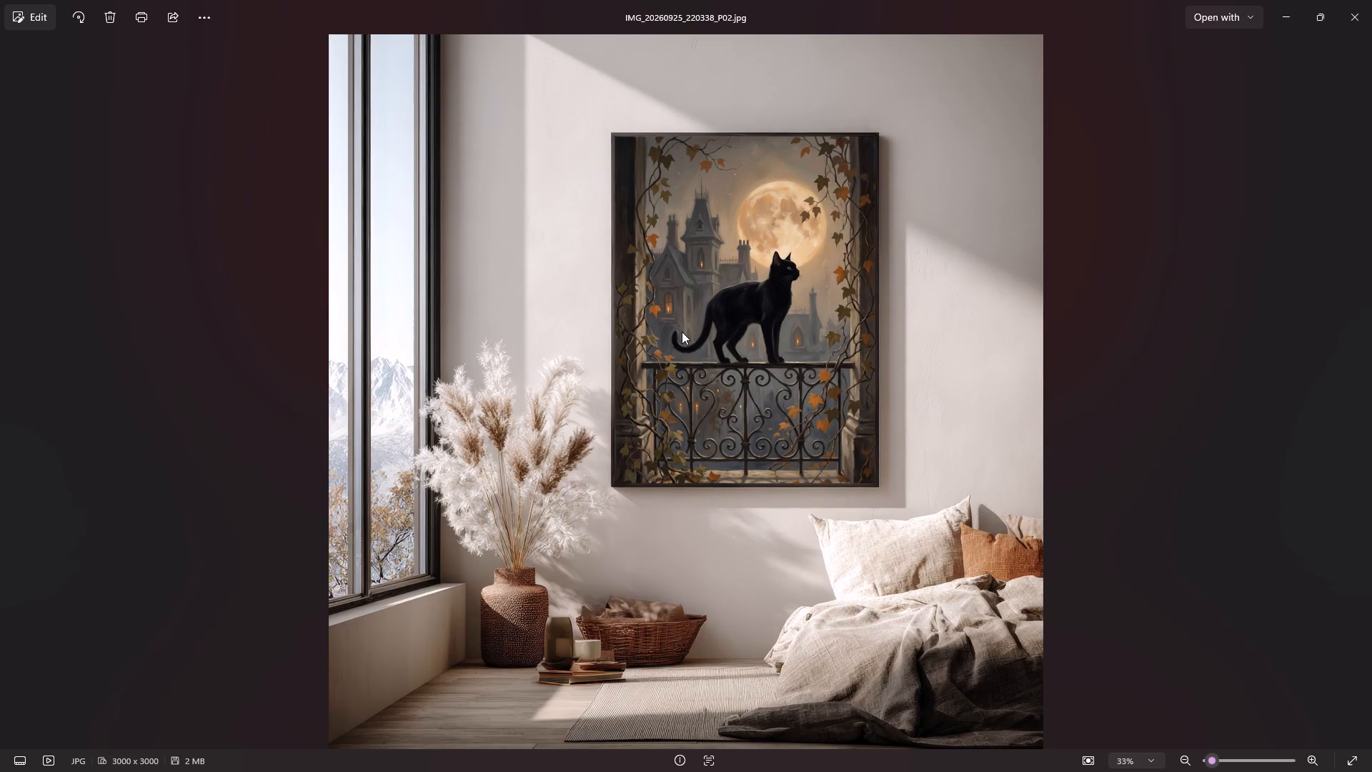
key("Right")
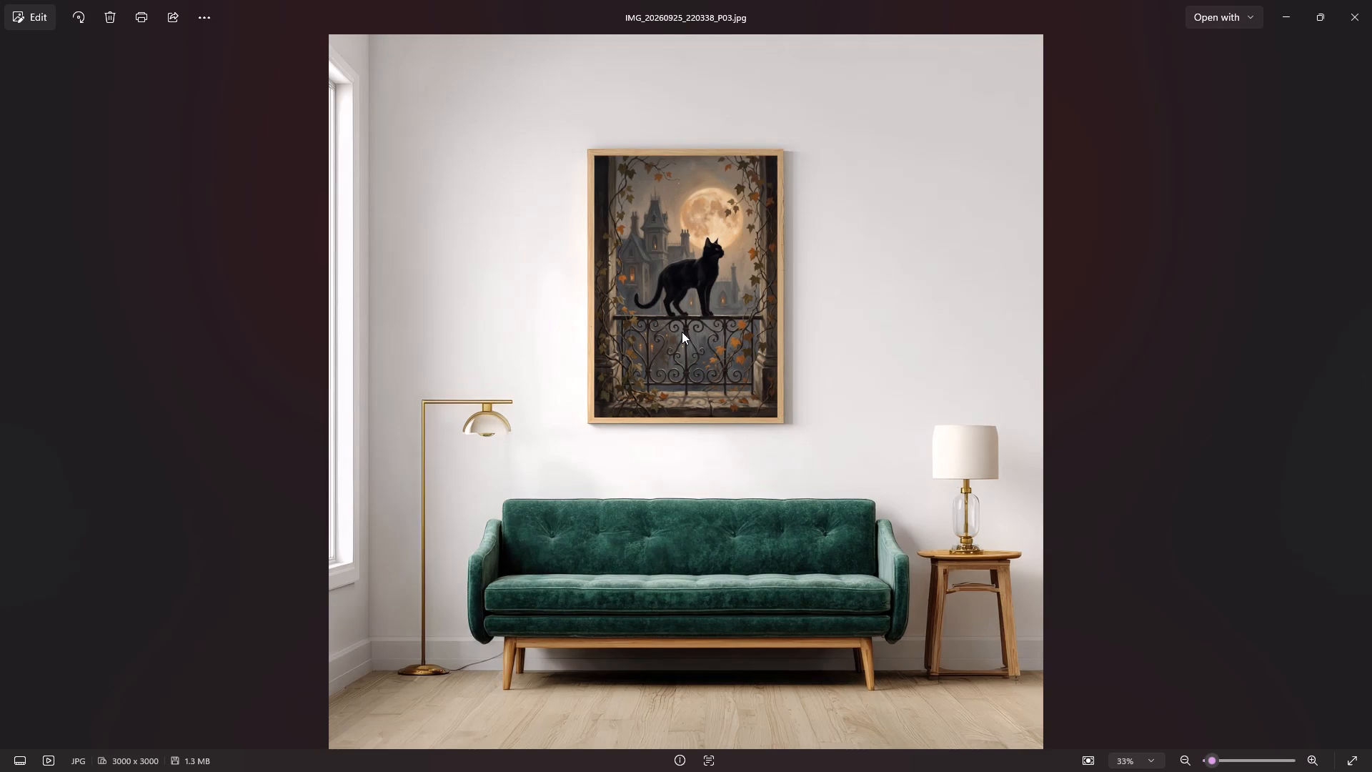
key("Right")
key("Right")
key("Right")
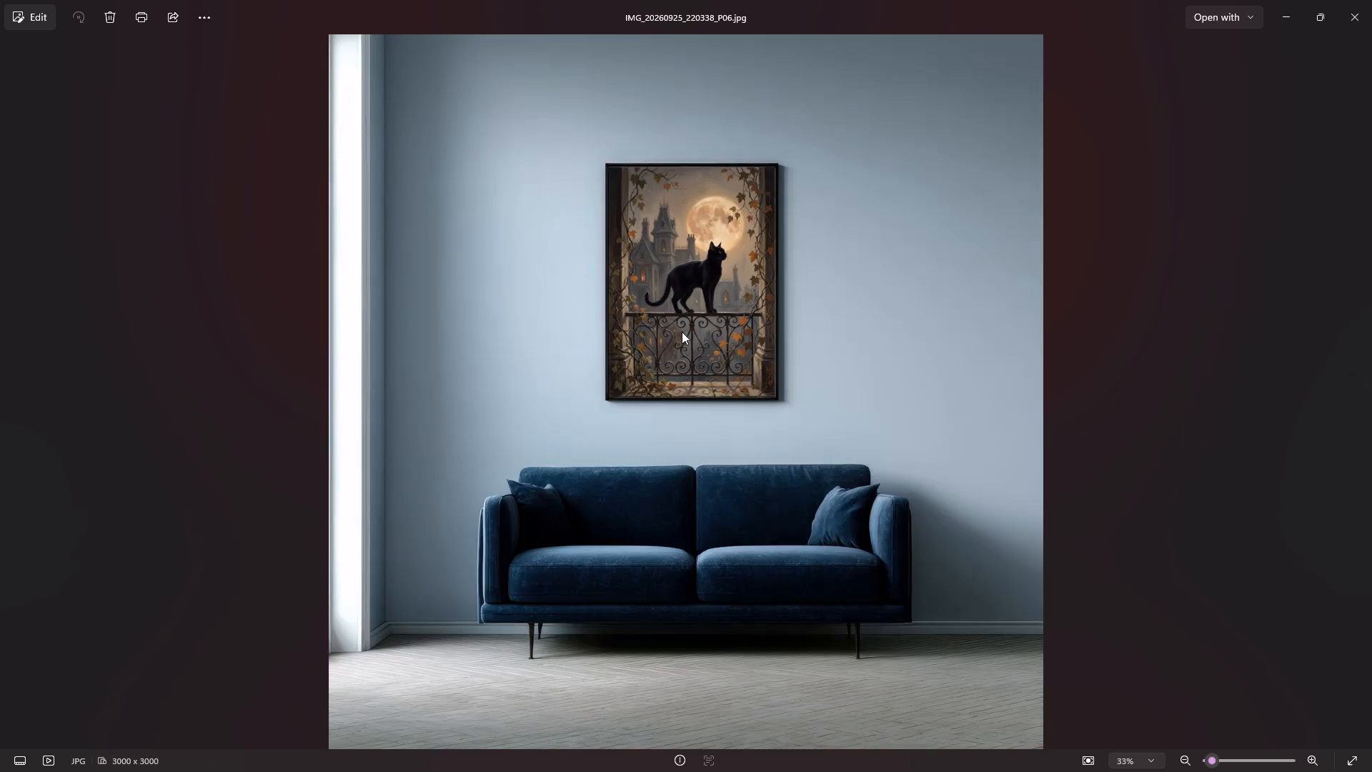
key("Right")
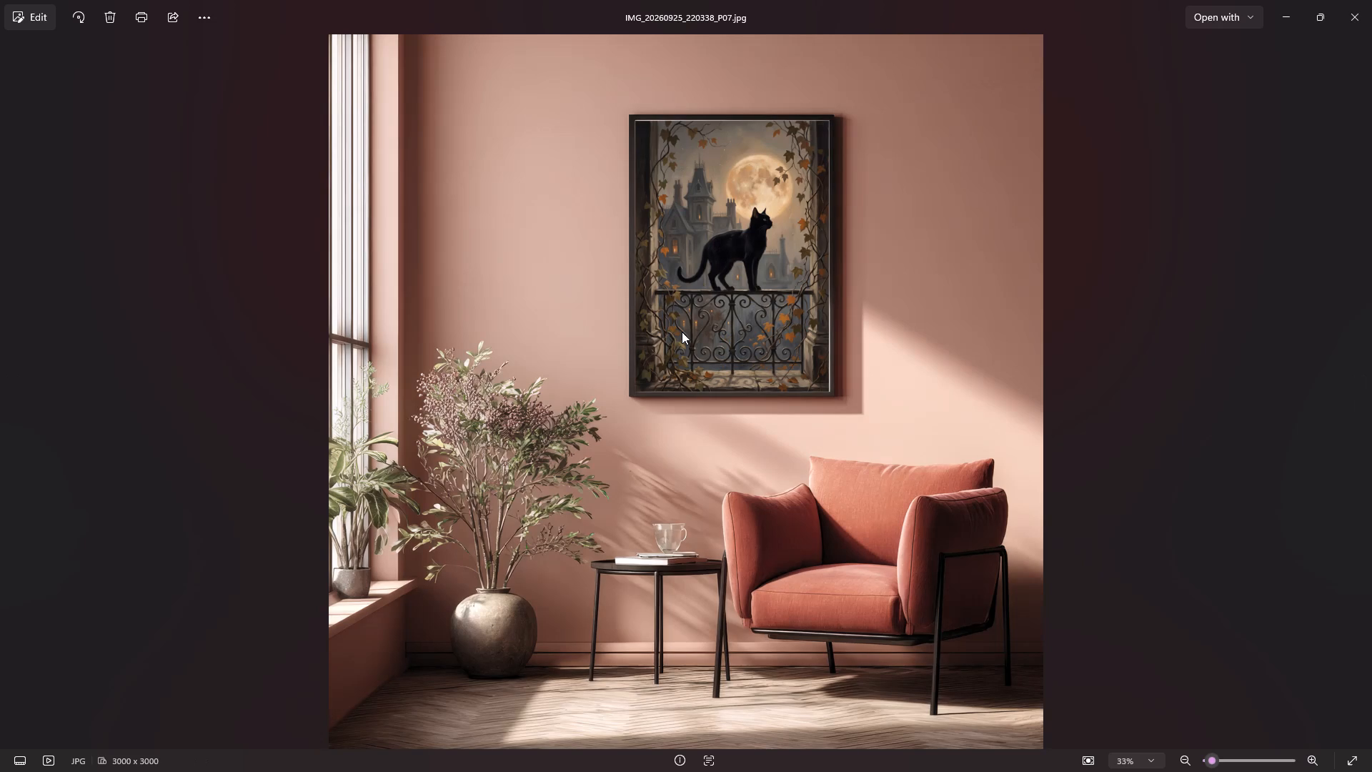
key("Right")
key("Right")
key("Right")
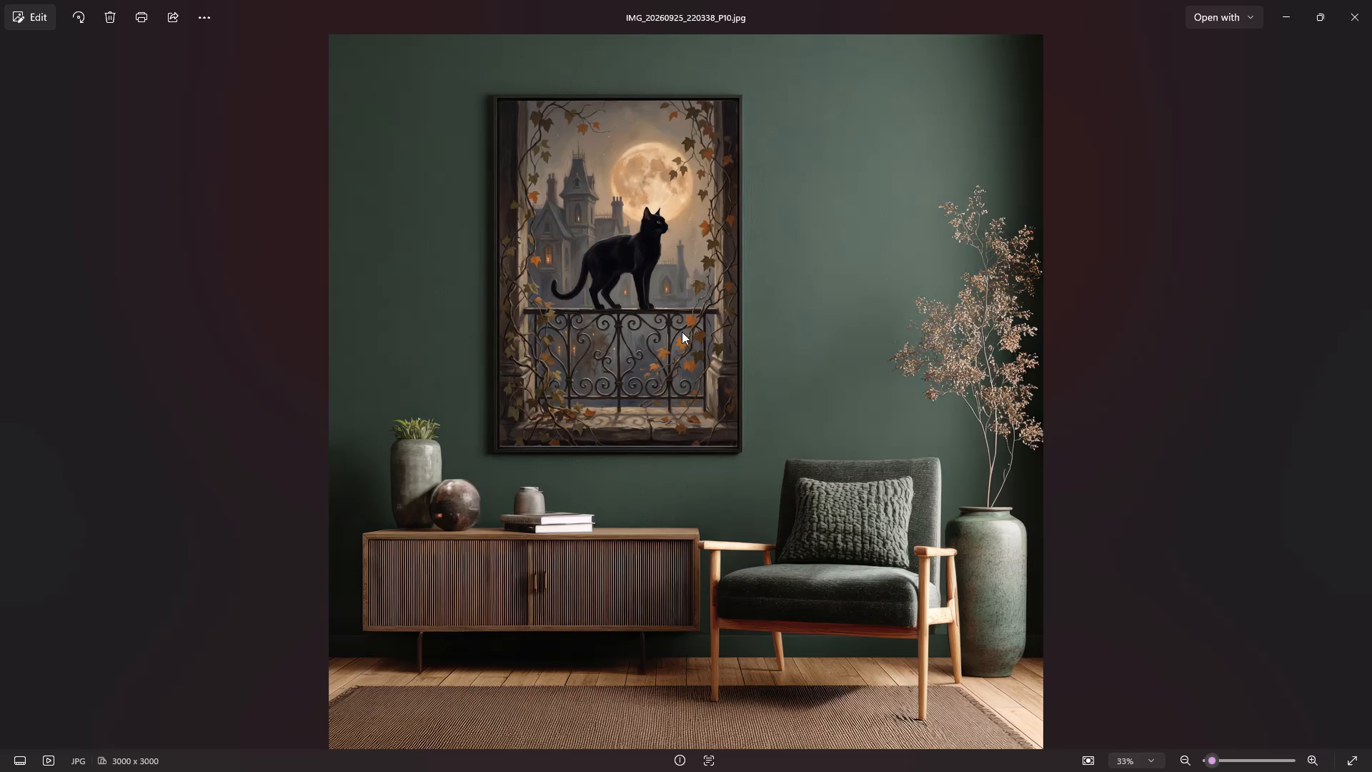
key("Right")
key("Right")
key("Right")
Delete mockups P12, P13 and P18 from the IMG_20260925_220338 black cat set, checking P15 and P16 along the way.
key("Left")
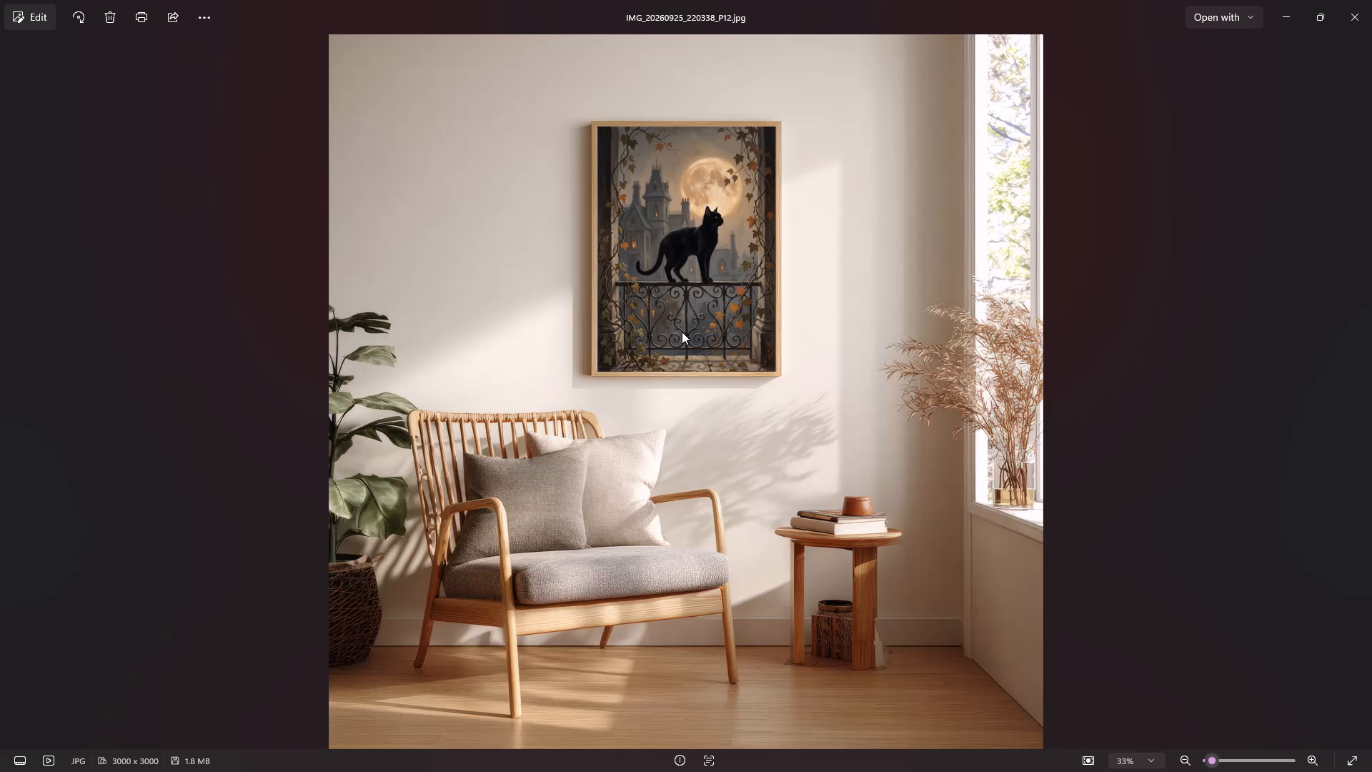
key("Delete")
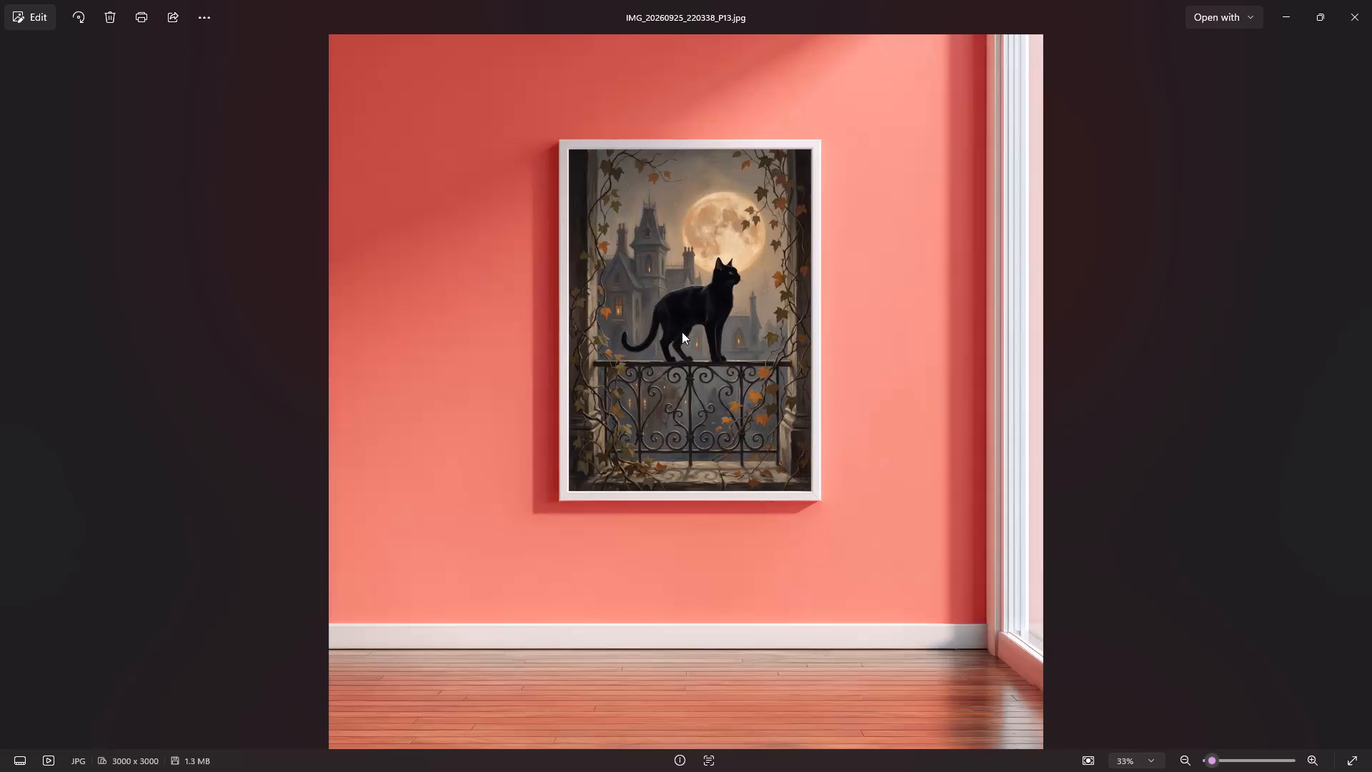
key("Right")
key("Left")
key("Delete")
key("Right")
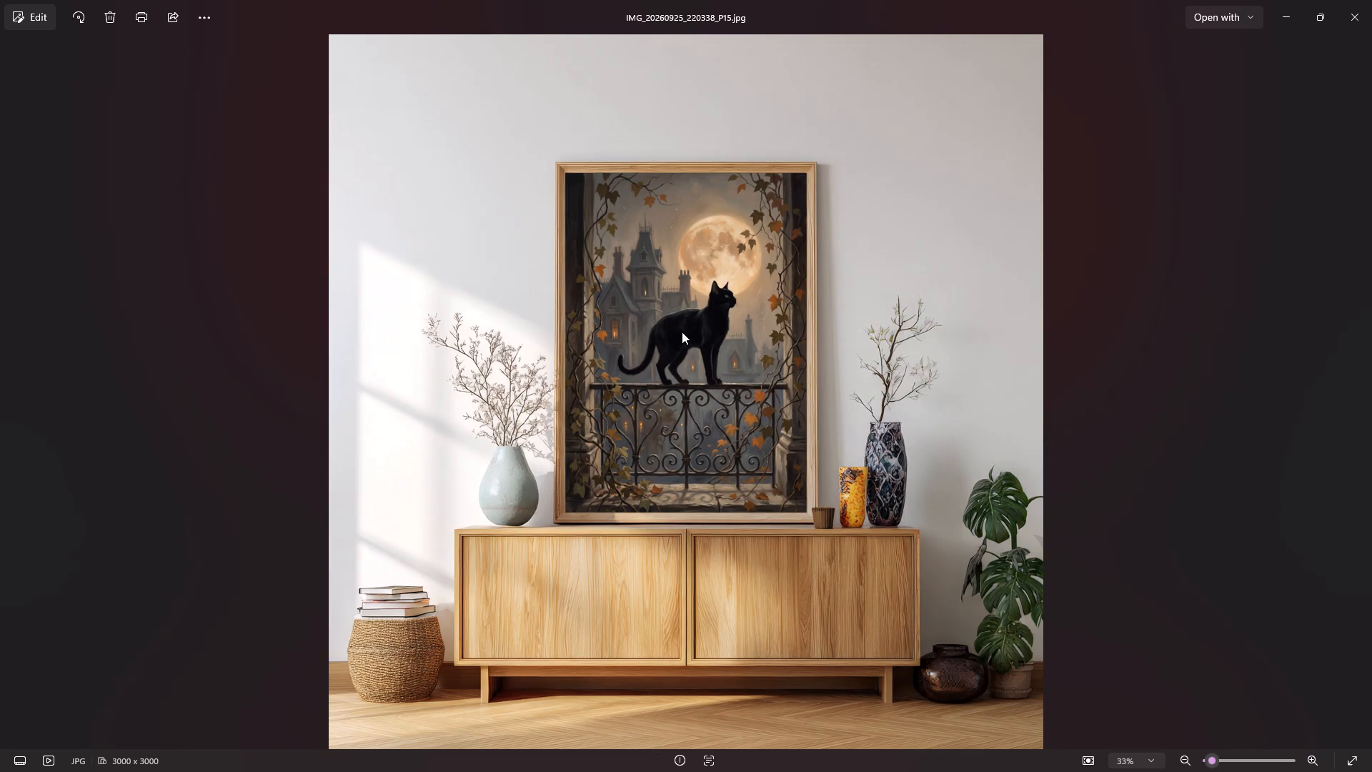
key("Right")
key("Right")
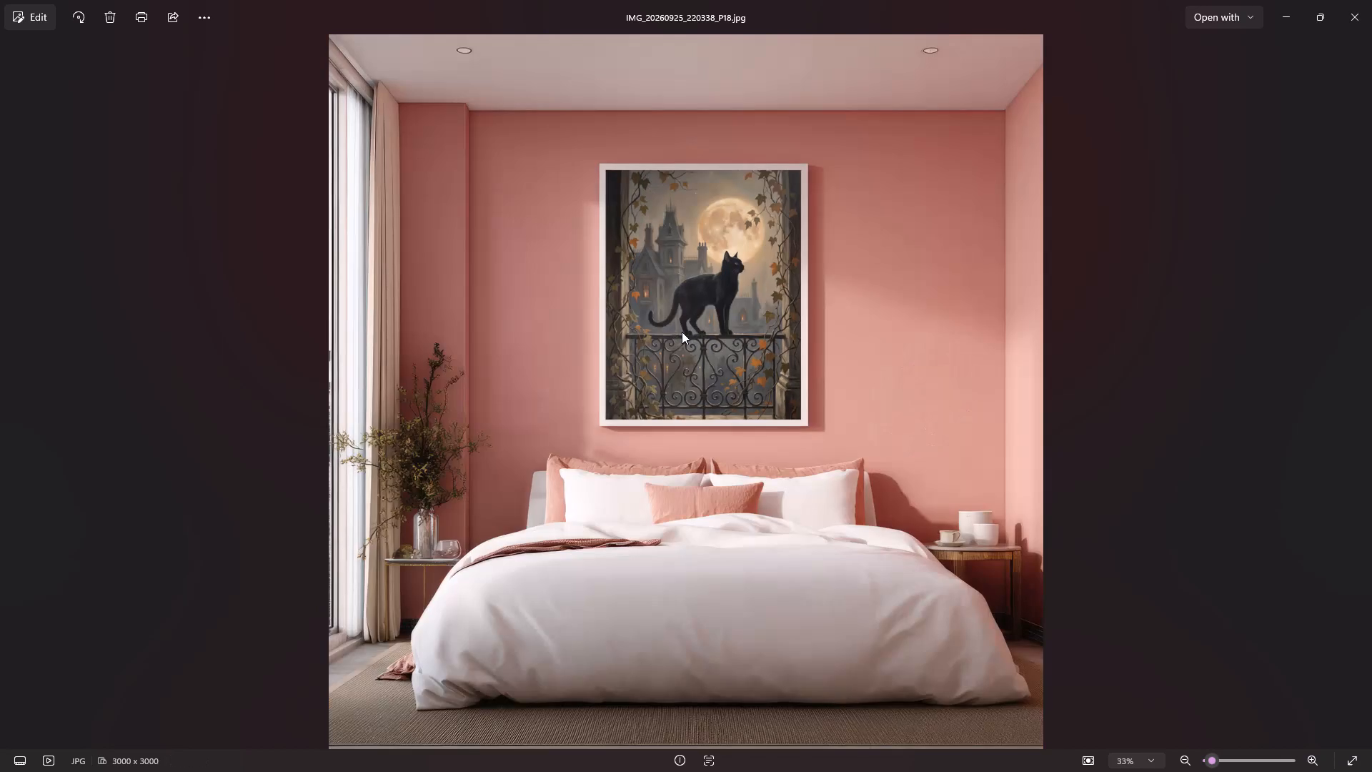
key("Delete")
Review the remaining IMG_20260925_220338 black cat mockups at full size, going backwards through the set to P01.
key("Left")
key("Left")
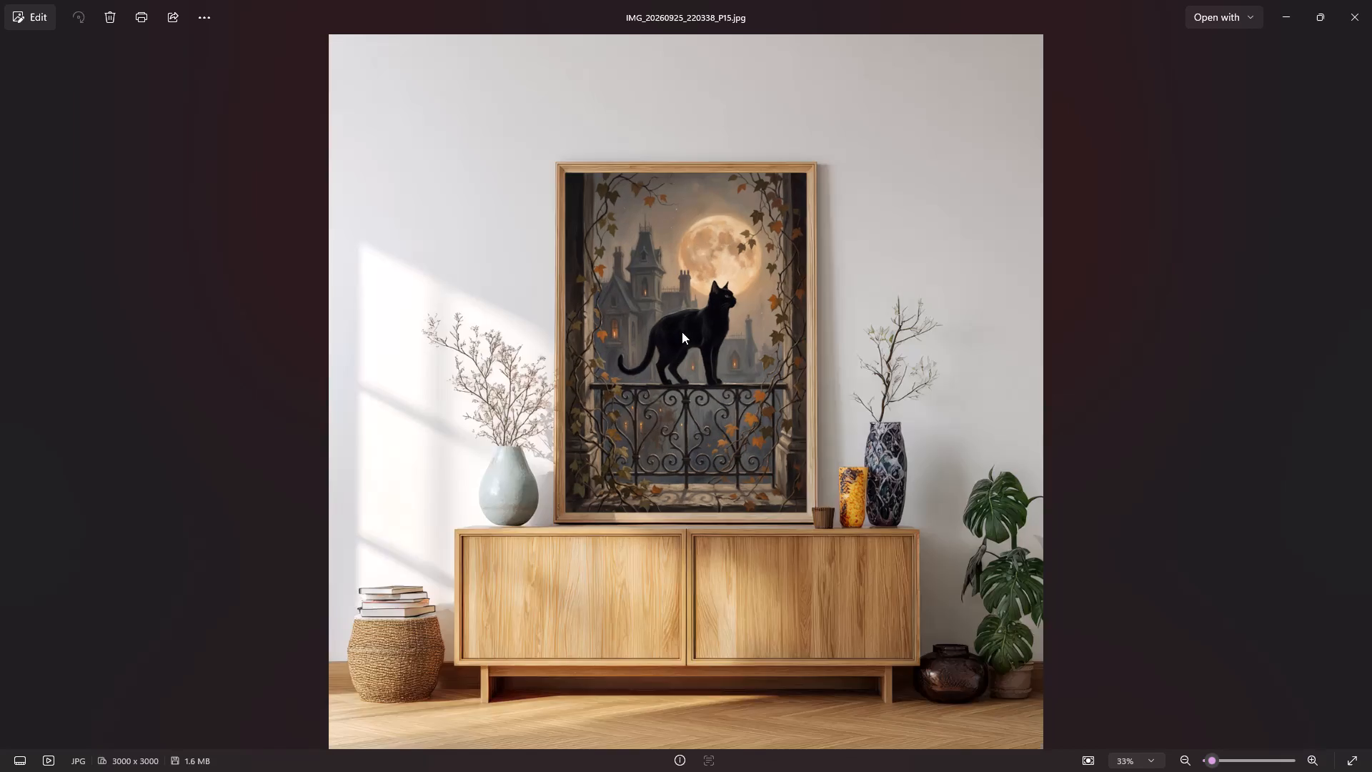
key("Left")
key("Left")
key("Left")
key("Left")
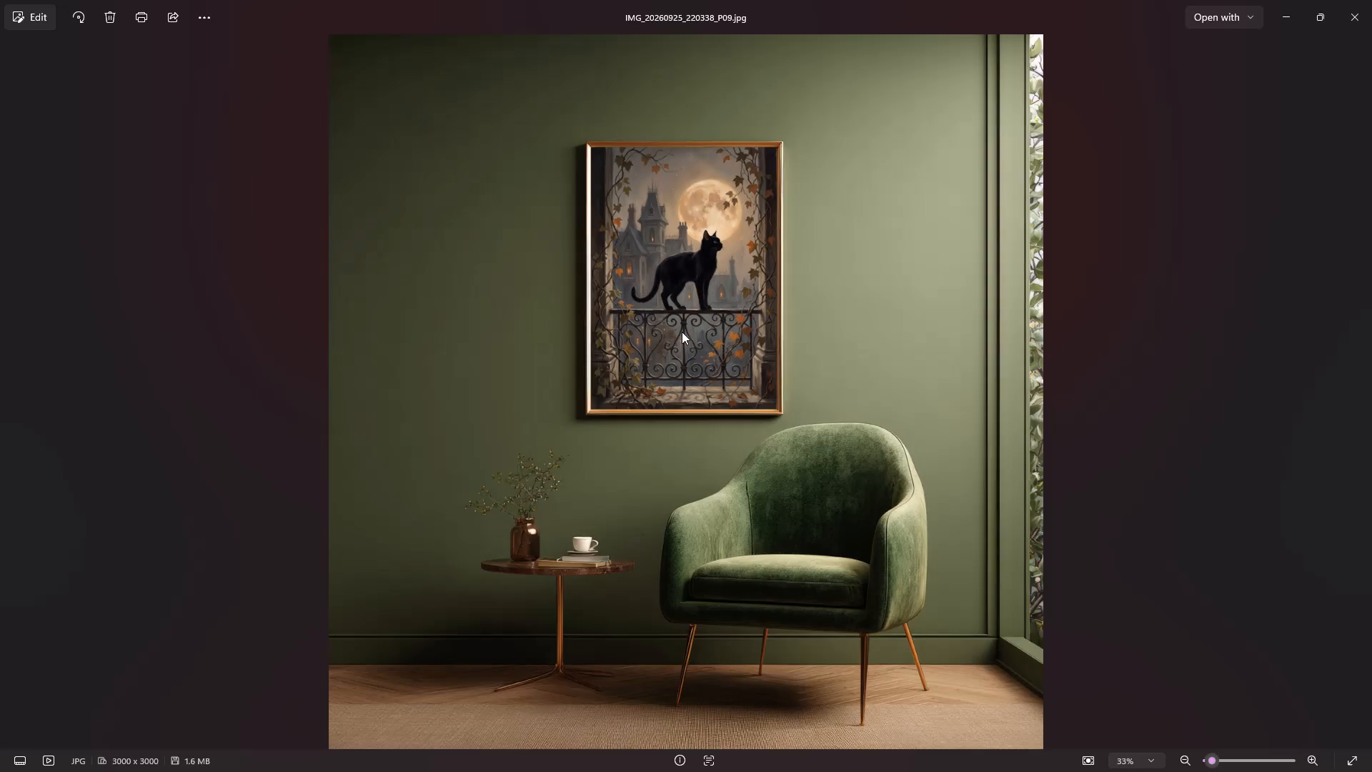
key("Left")
key("Left")
key("Left")
key("Left")
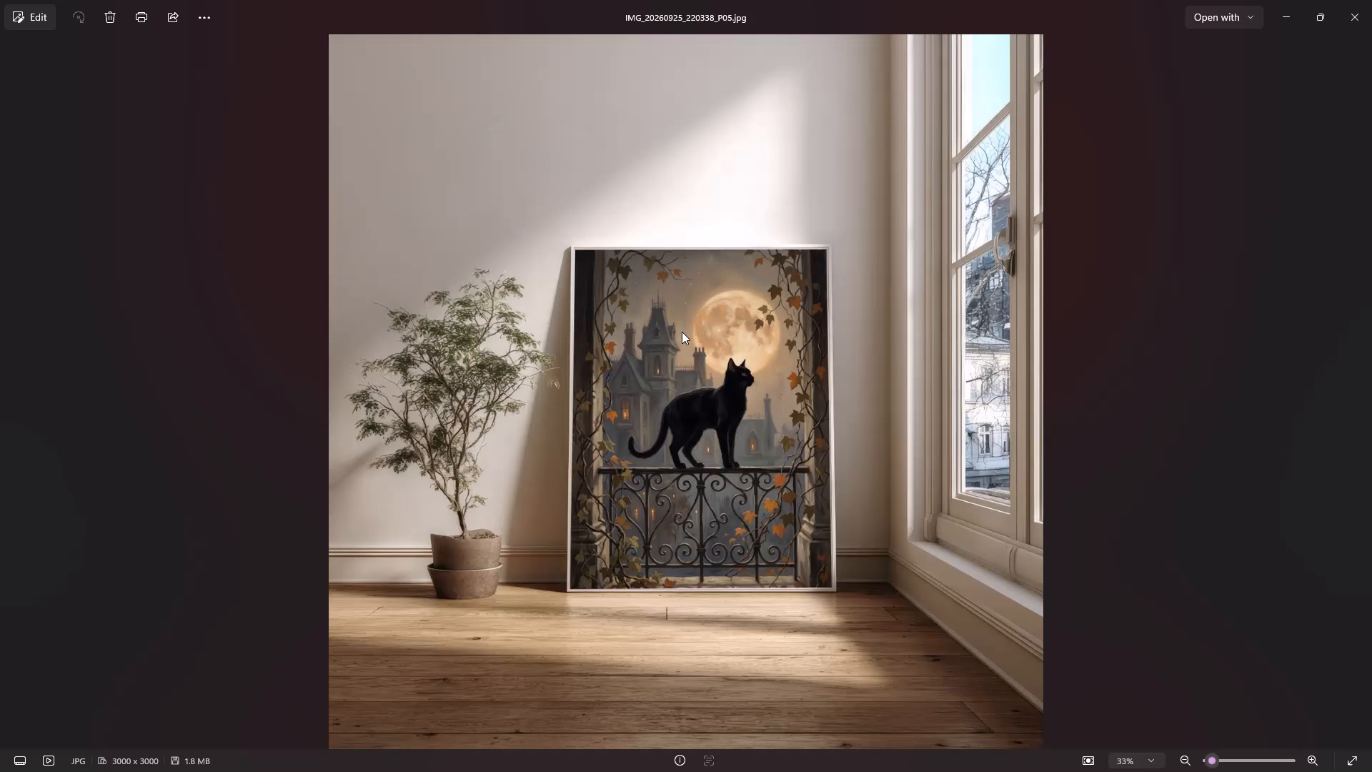
key("Left")
key("Left")
key("Left")
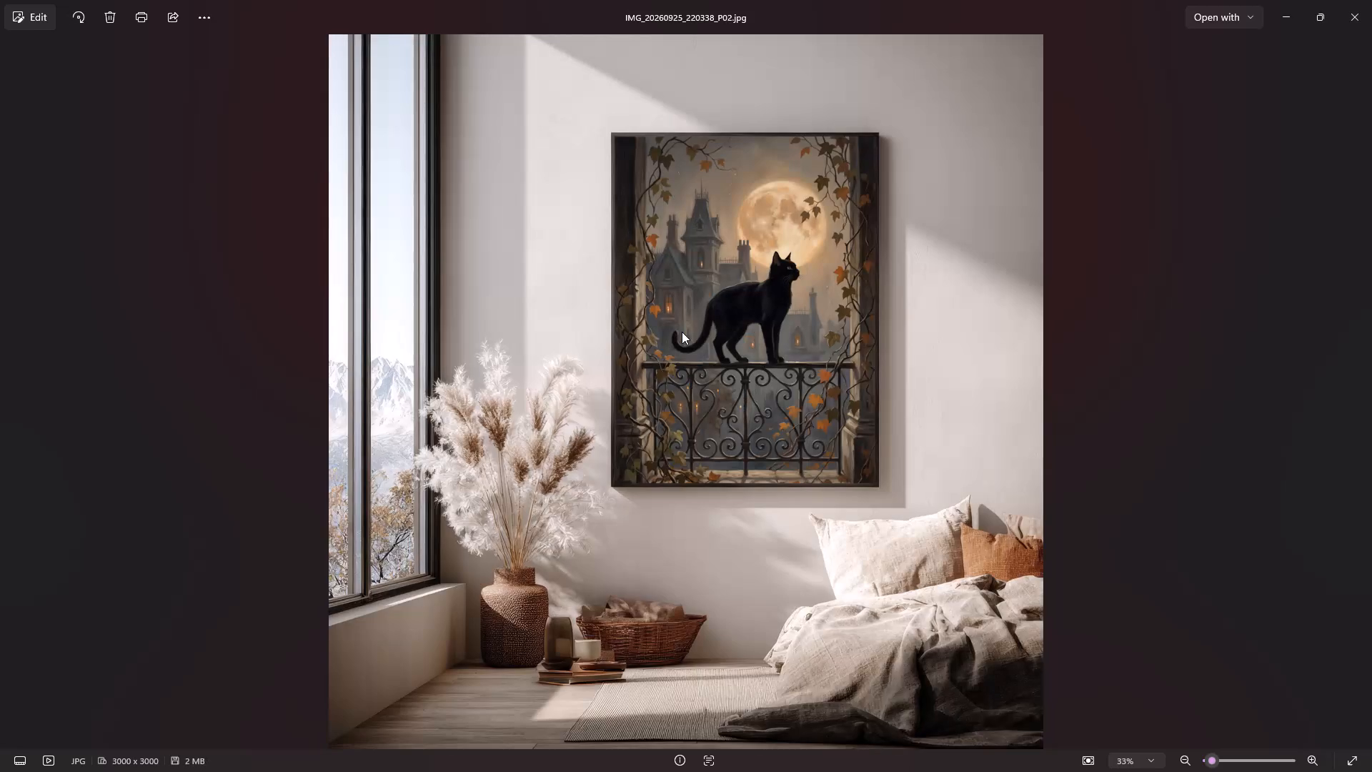
key("Left")
Go through the IMG_20260925_220338 black cat mockups again from P02 to P15, comparing neighbouring room scenes.
key("Right")
key("Right")
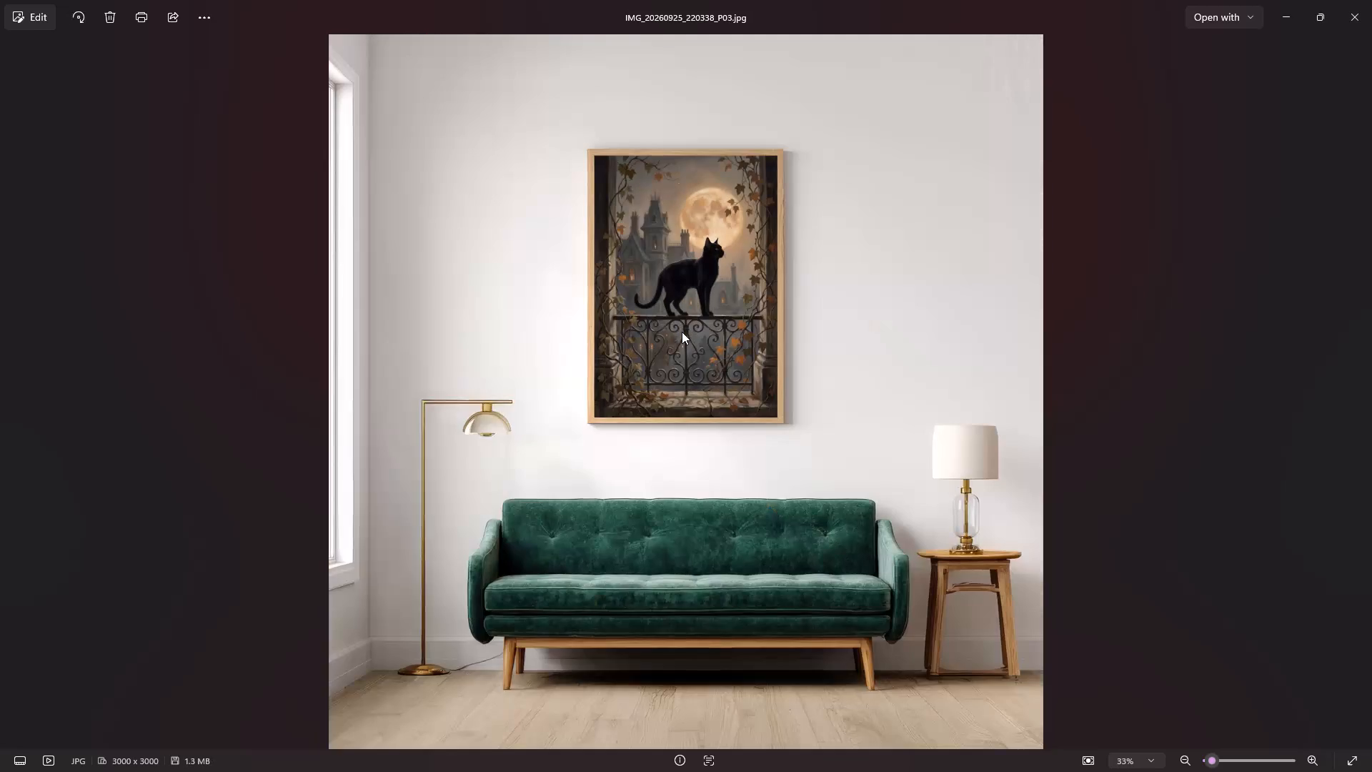
key("Left")
key("Right")
key("Right")
key("Right")
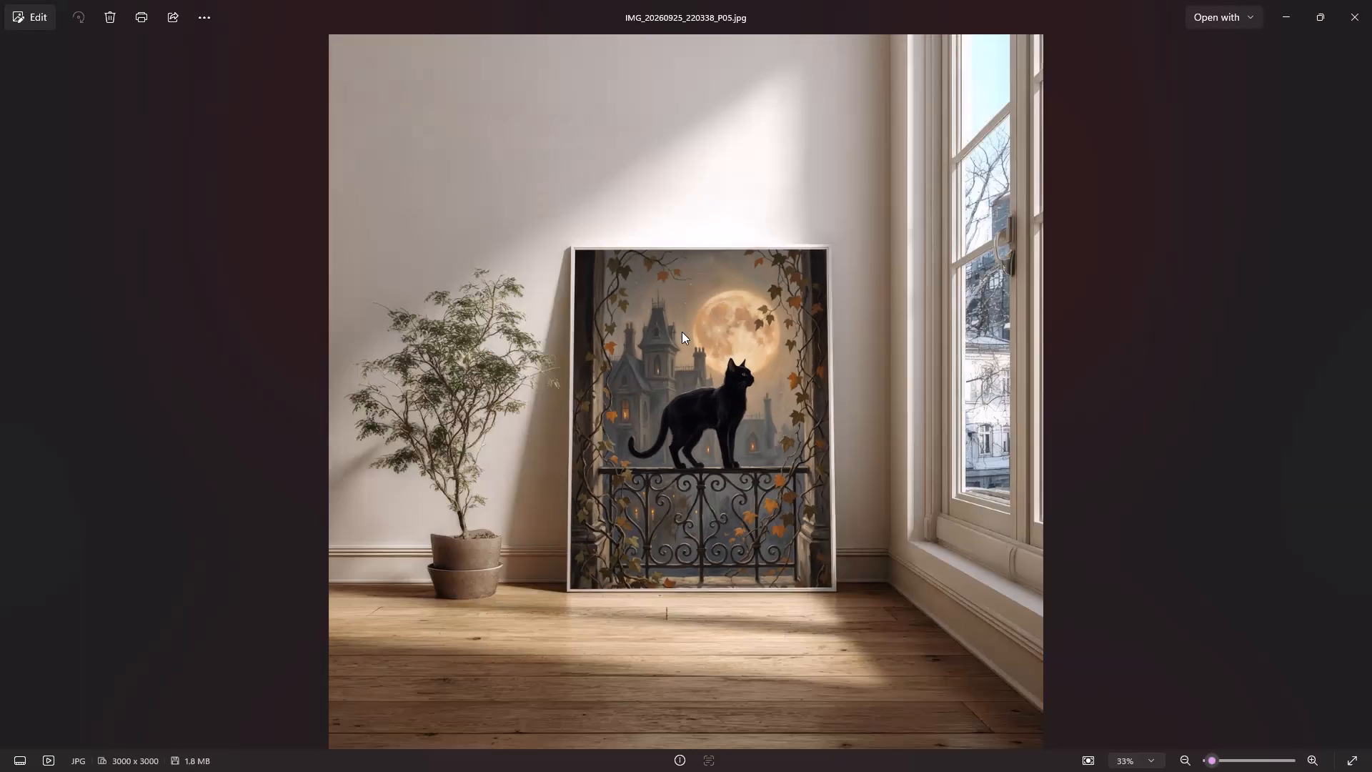
key("Right")
key("Right")
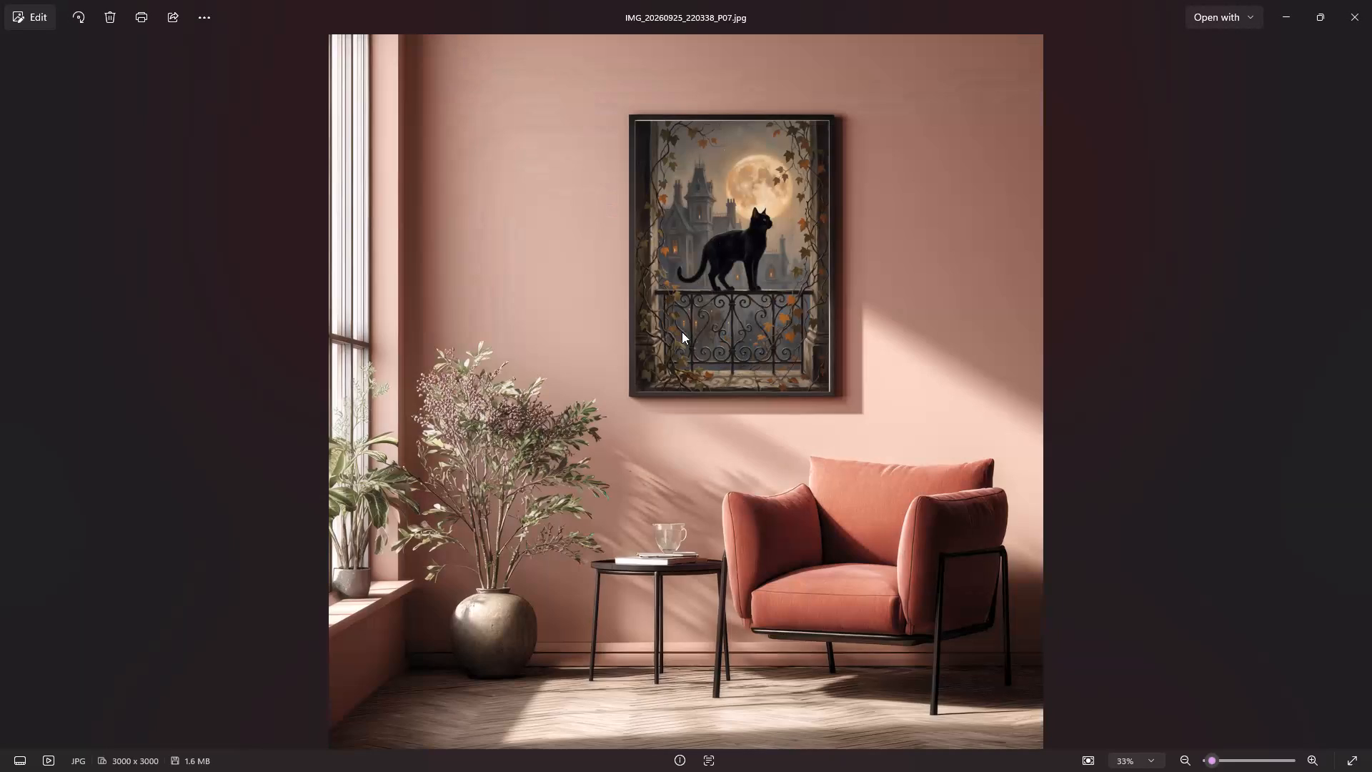
key("Right")
key("Right")
key("Right")
key("Right")
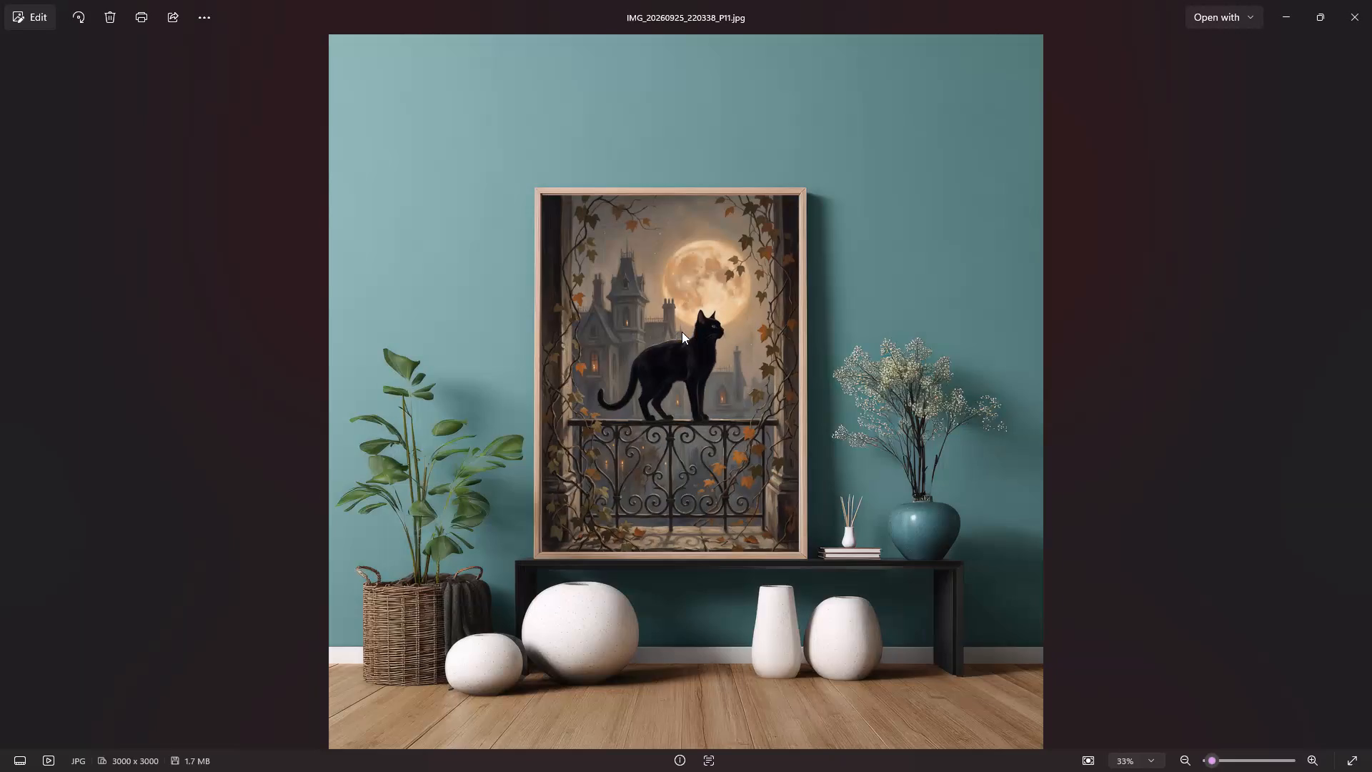
key("Left")
key("Right")
key("Right")
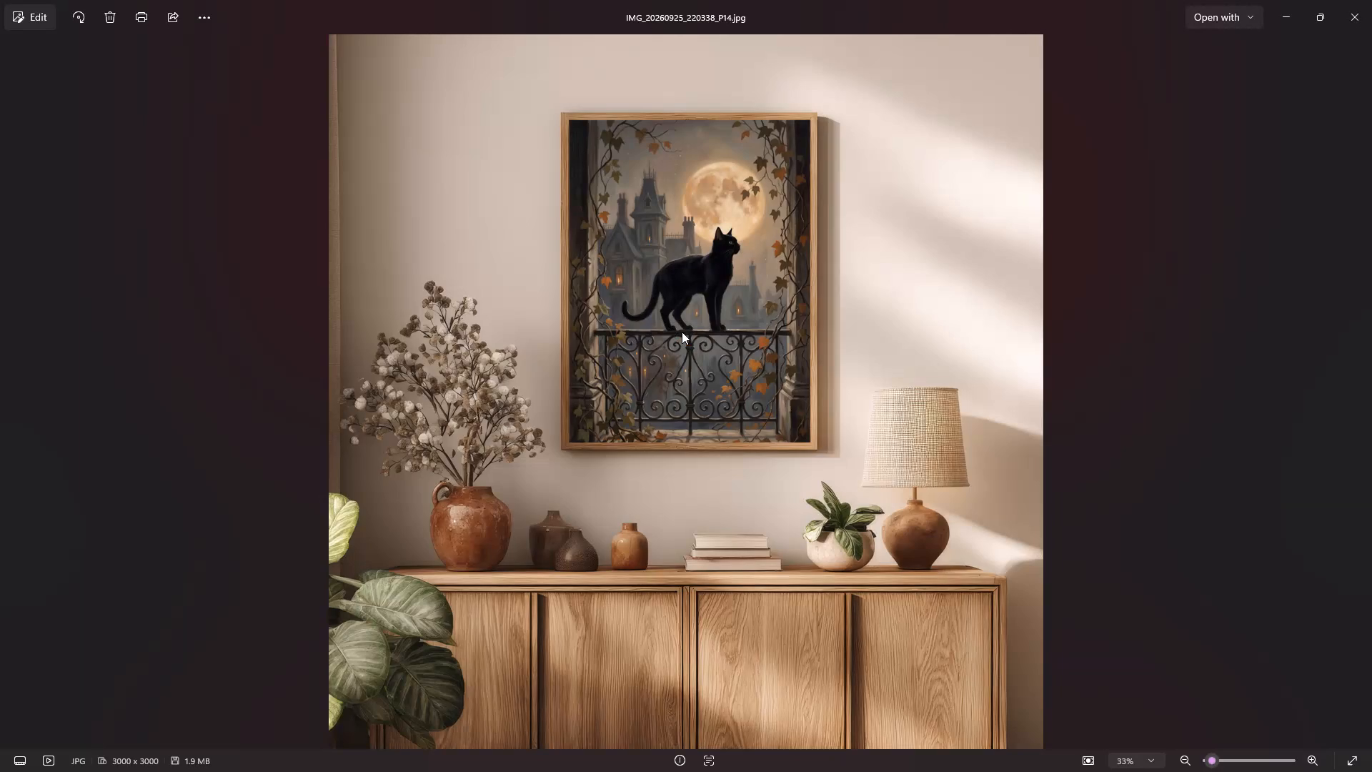
key("Right")
key("Left")
key("Left")
key("Left")
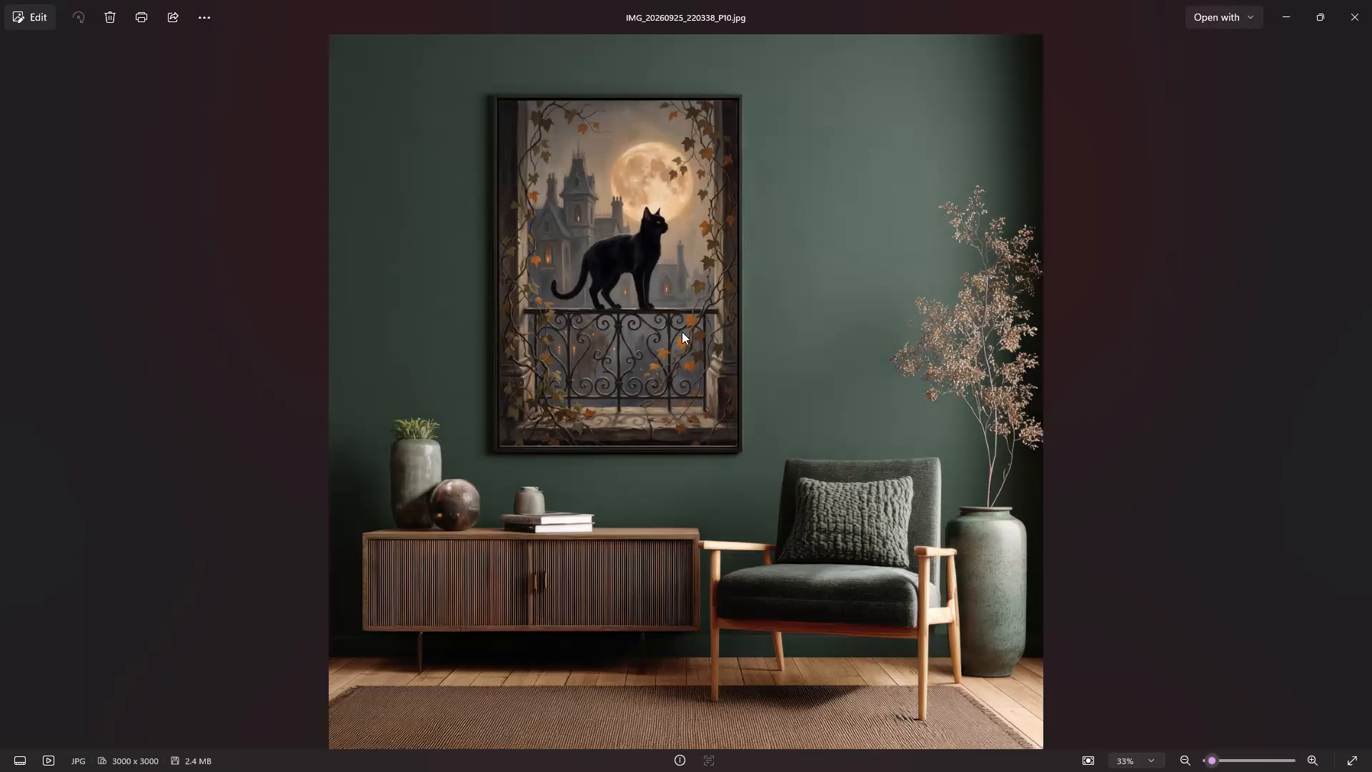
Check the last mockups of the IMG_20260925_220338 set, delete P16 with the pink sofa, and leave the photo viewer.
key("Right")
key("Right")
key("Right")
key("Right")
key("Right")
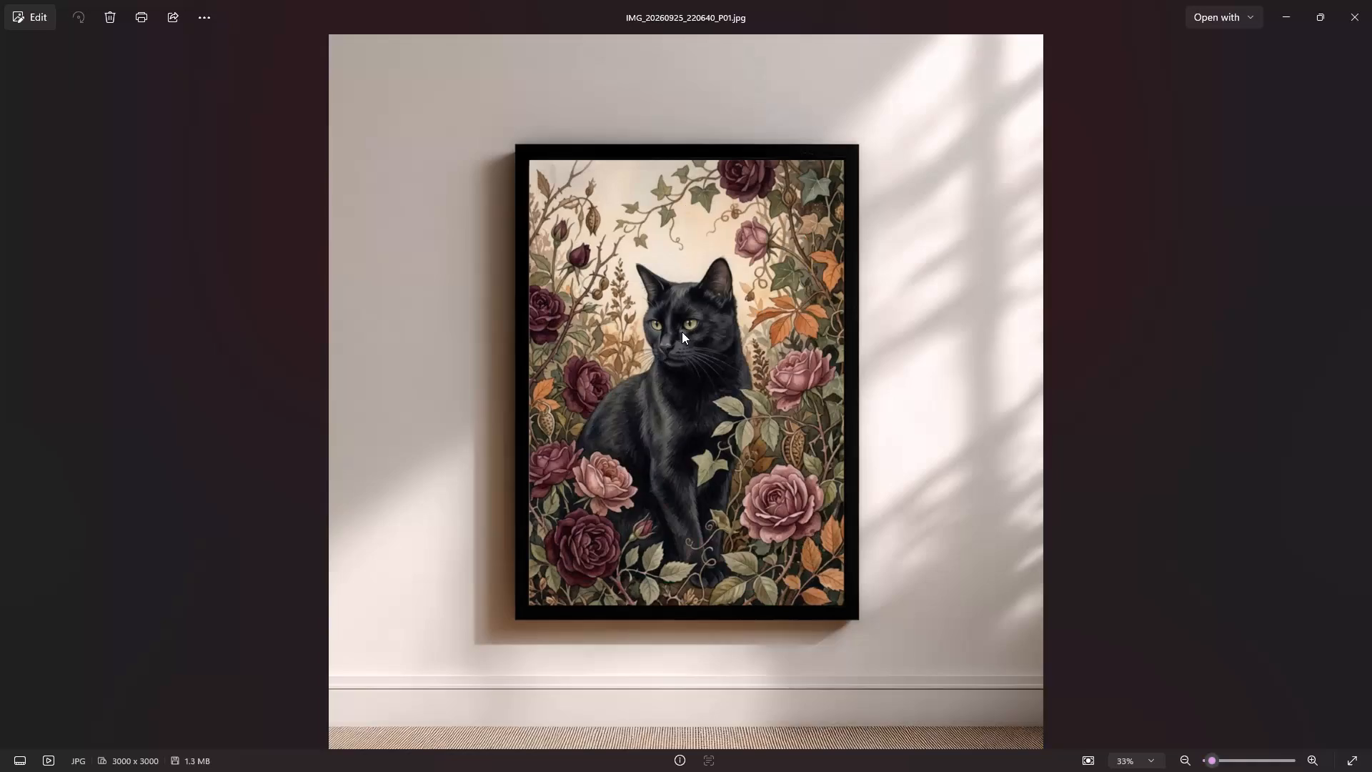
key("Left")
key("Left")
key("Left")
key("Left")
key("Right")
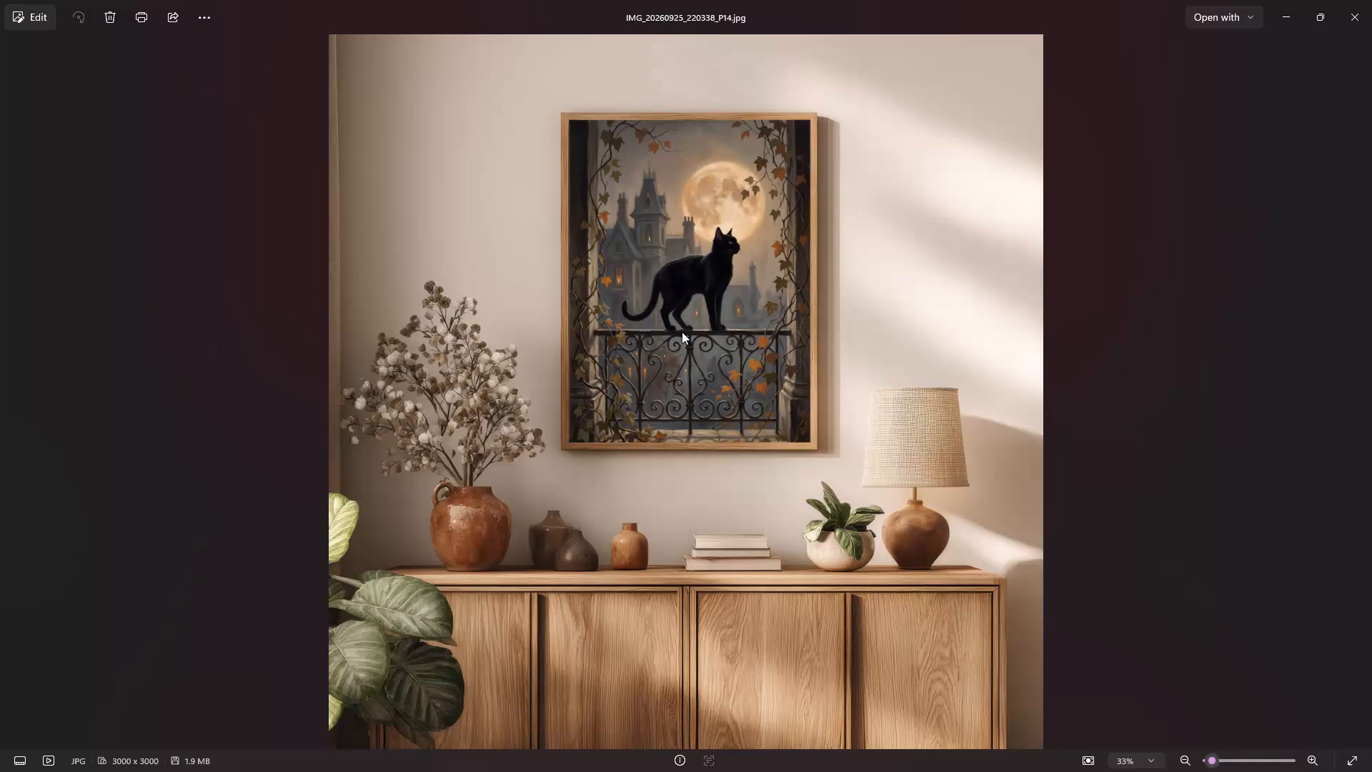
key("Right")
key("Right")
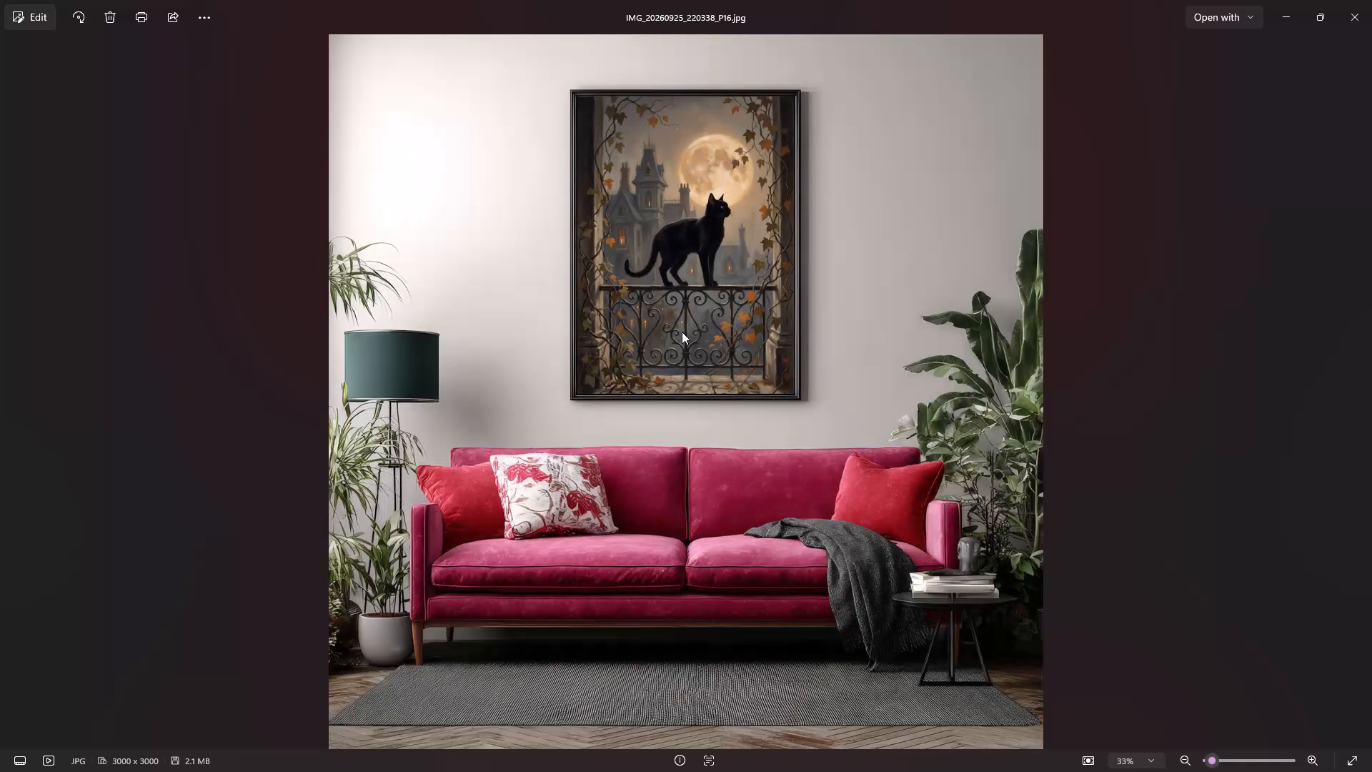
key("Delete")
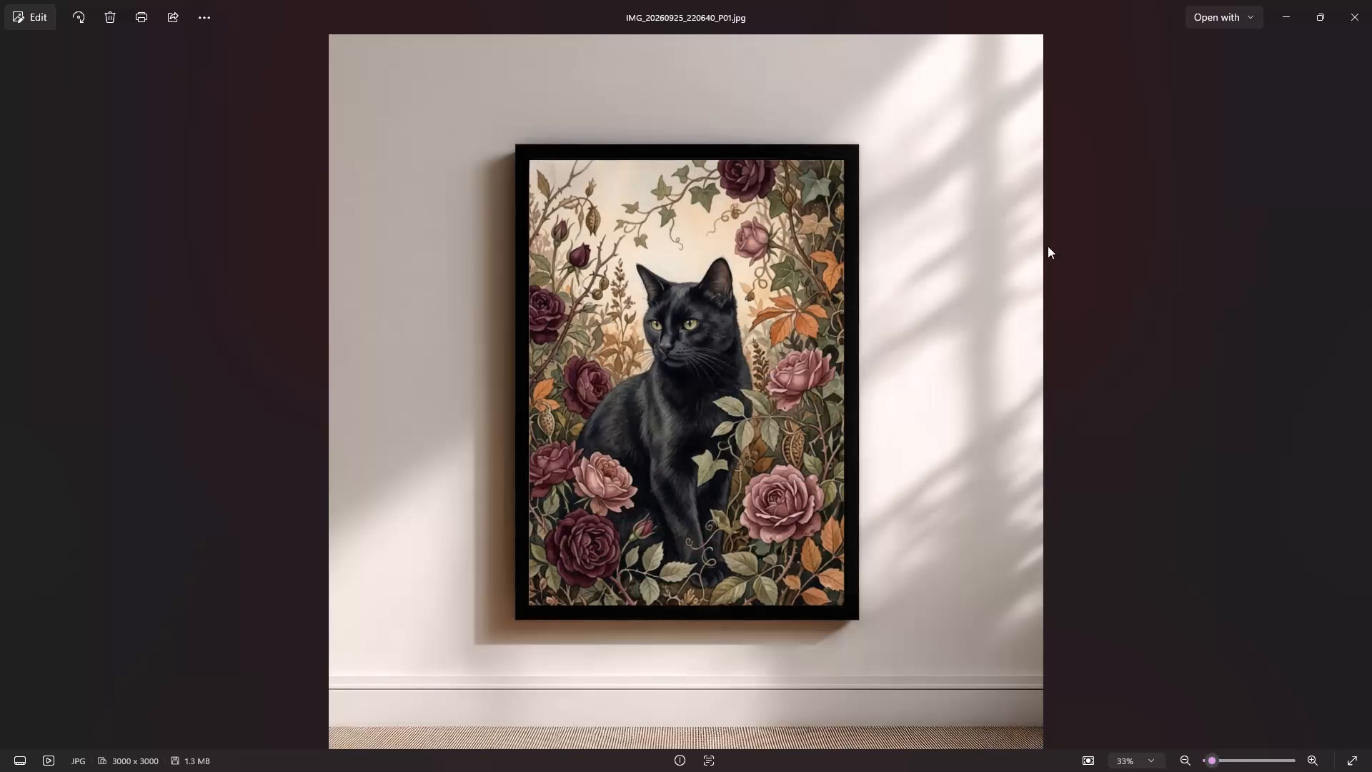
left_click(1295, 4)
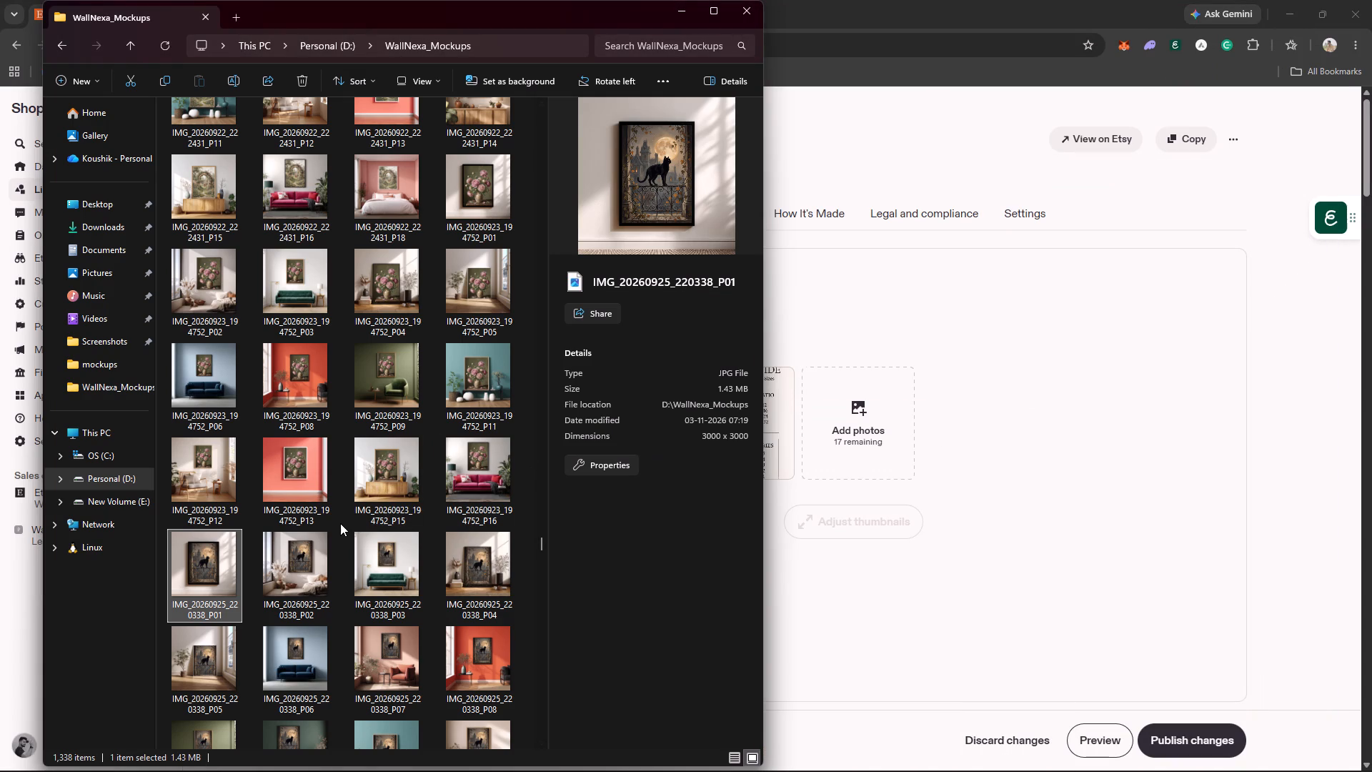
Add the 13 remaining IMG_20260925_220338 mockups, P01 to P11, P14 and P15, from the WallNexa_Mockups folder to the Etsy listing's photos.
scroll(340, 523, "down", 4)
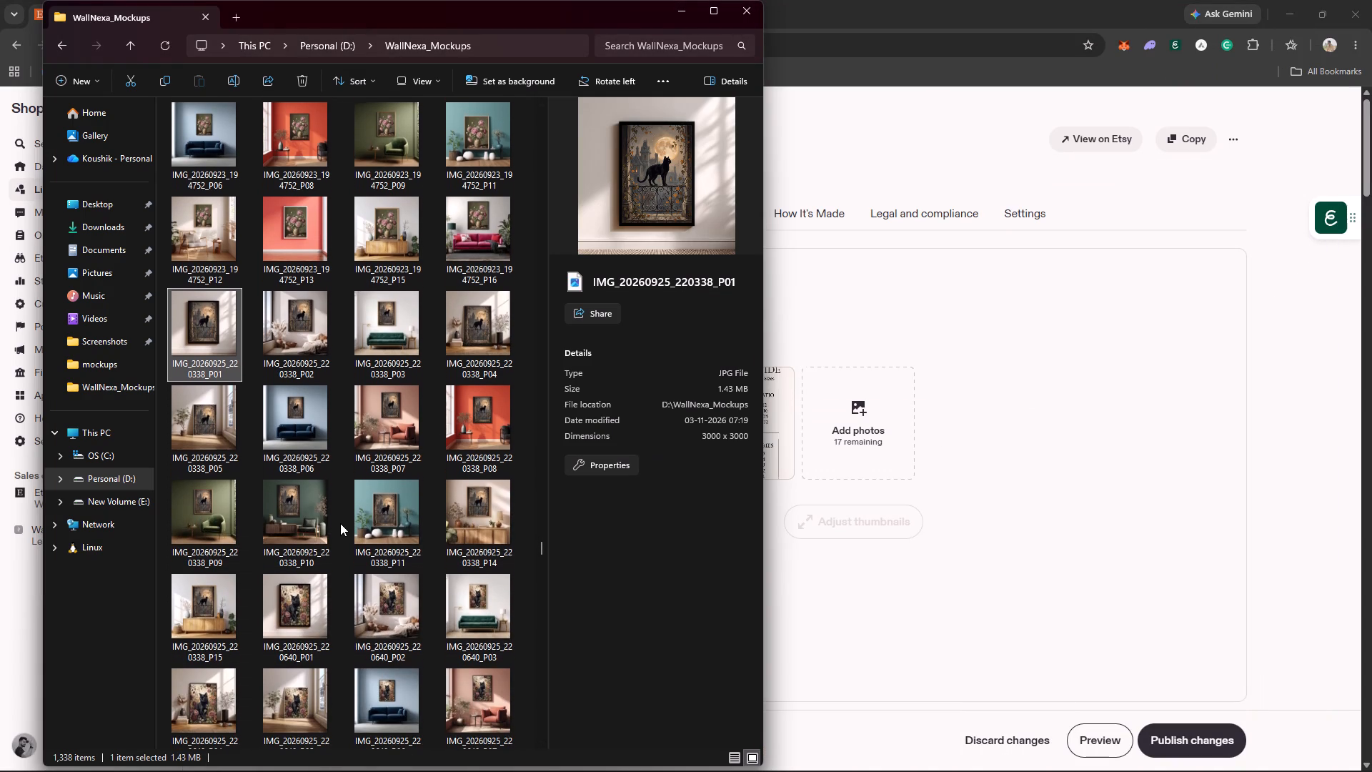
left_click(164, 324)
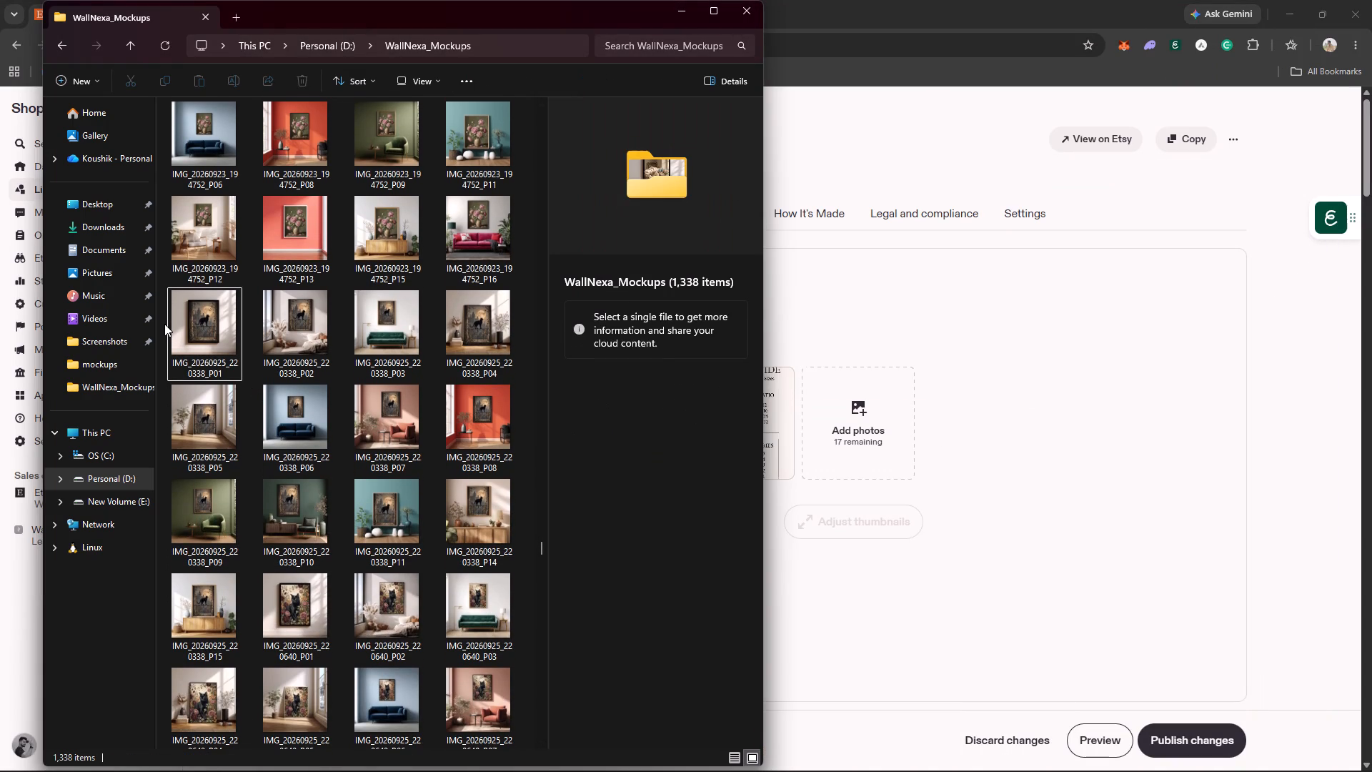
left_click_drag(163, 322, 384, 400)
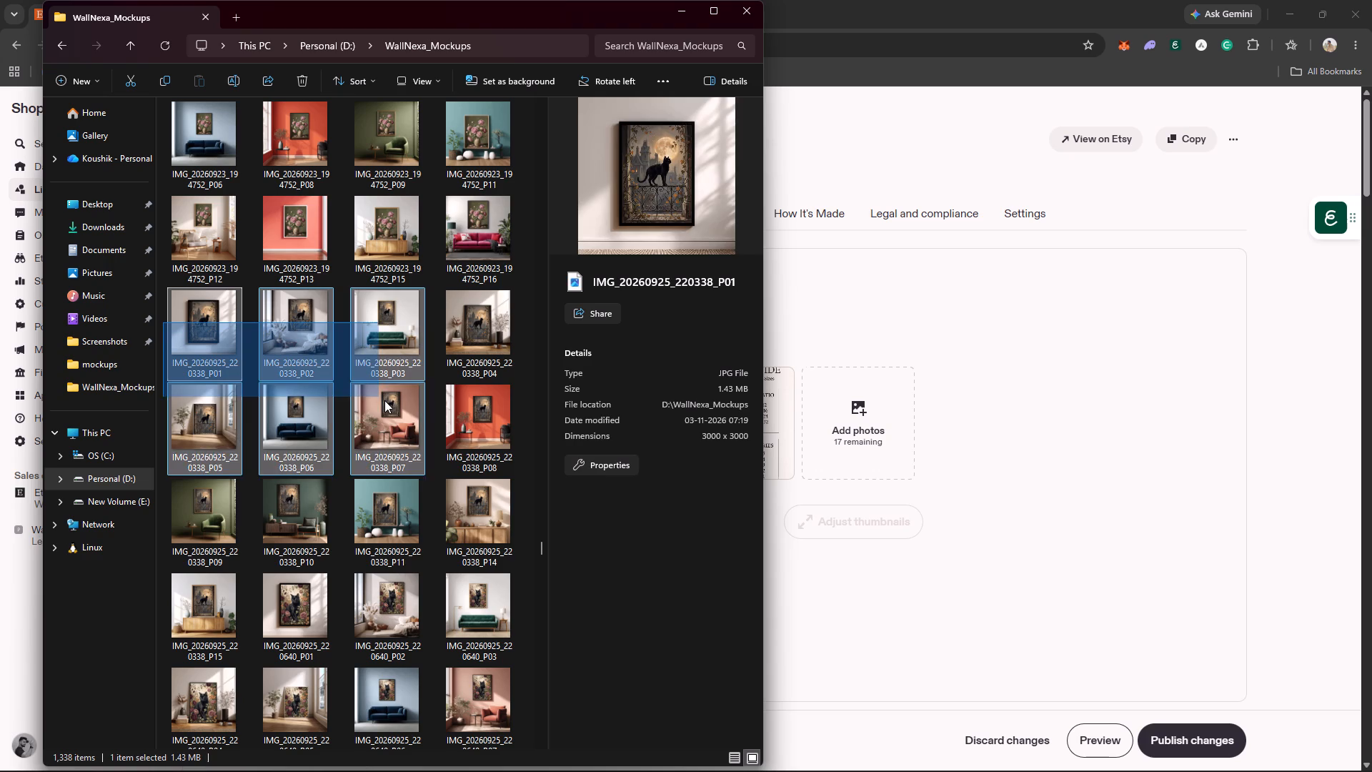
left_click_drag(384, 400, 505, 517)
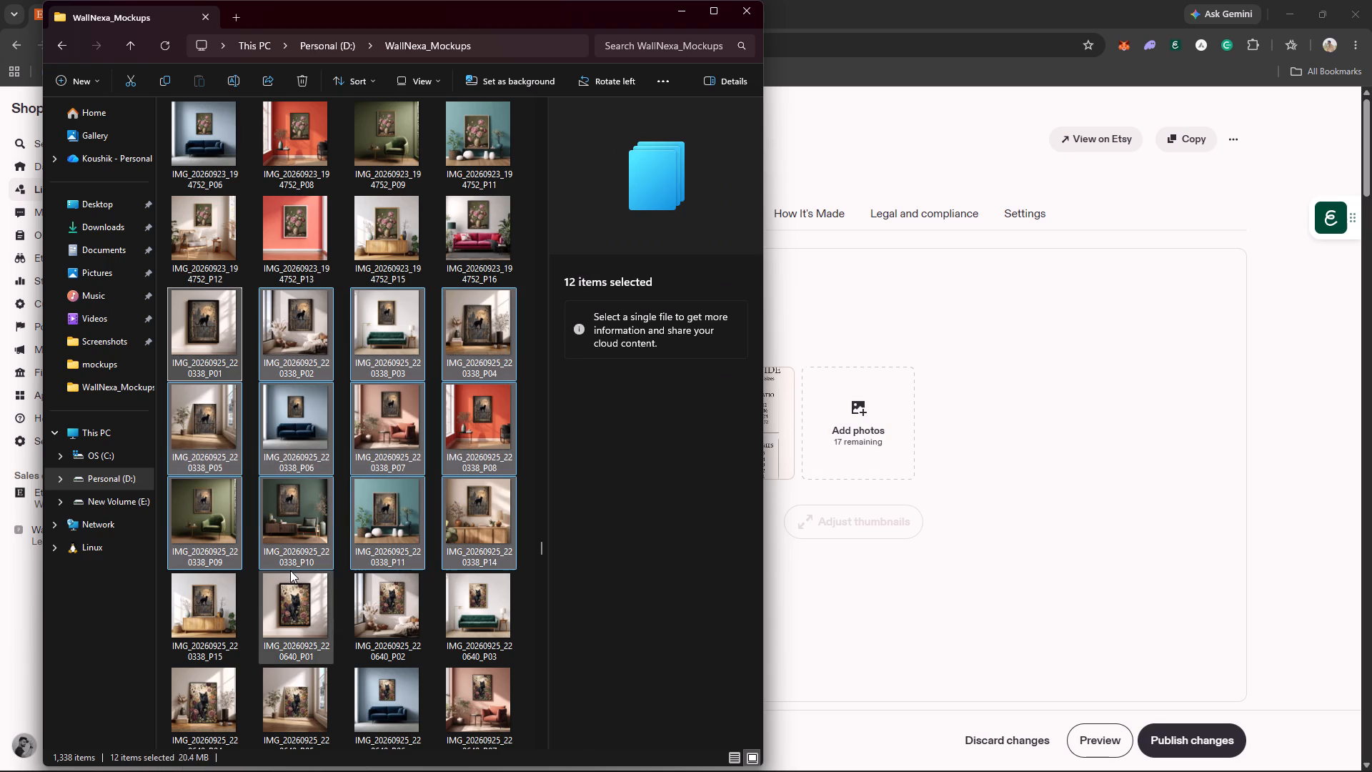
left_click(199, 607, "ctrl")
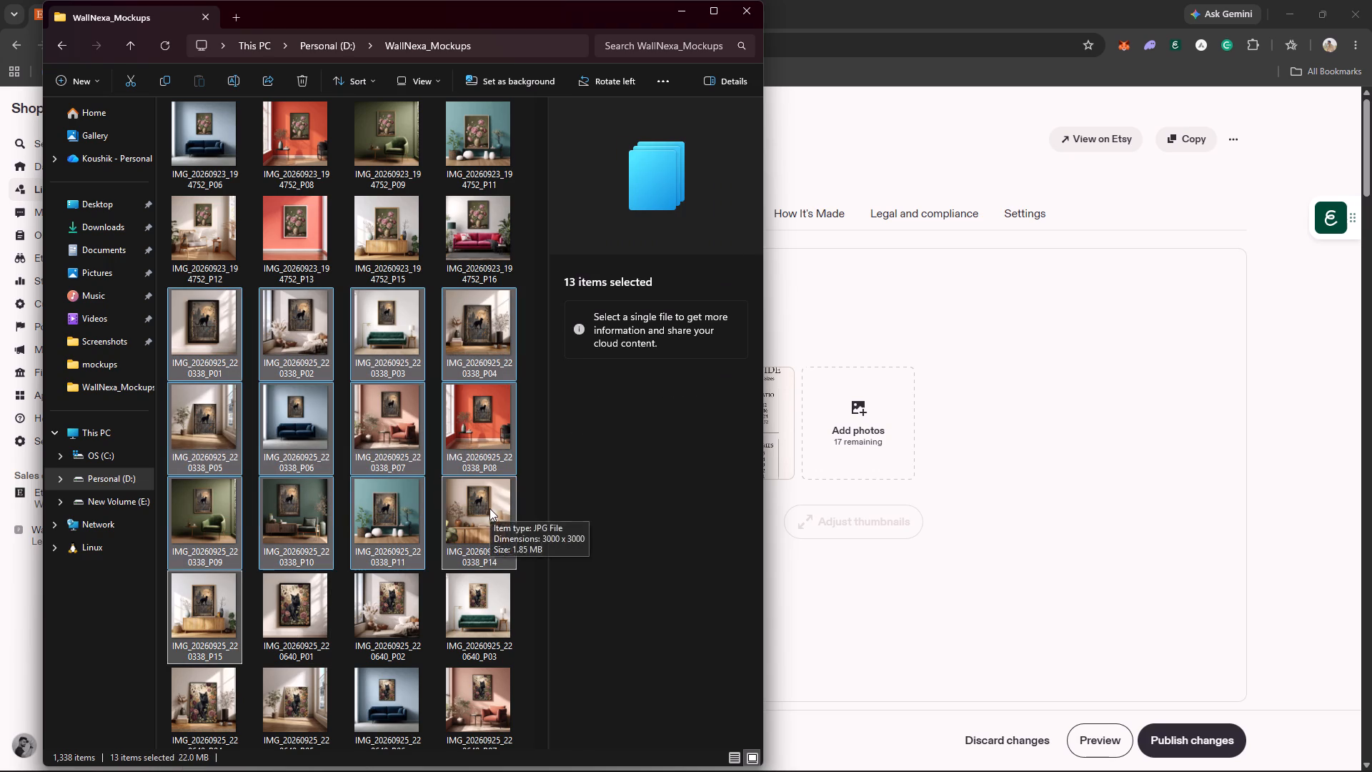
left_click_drag(489, 508, 846, 475)
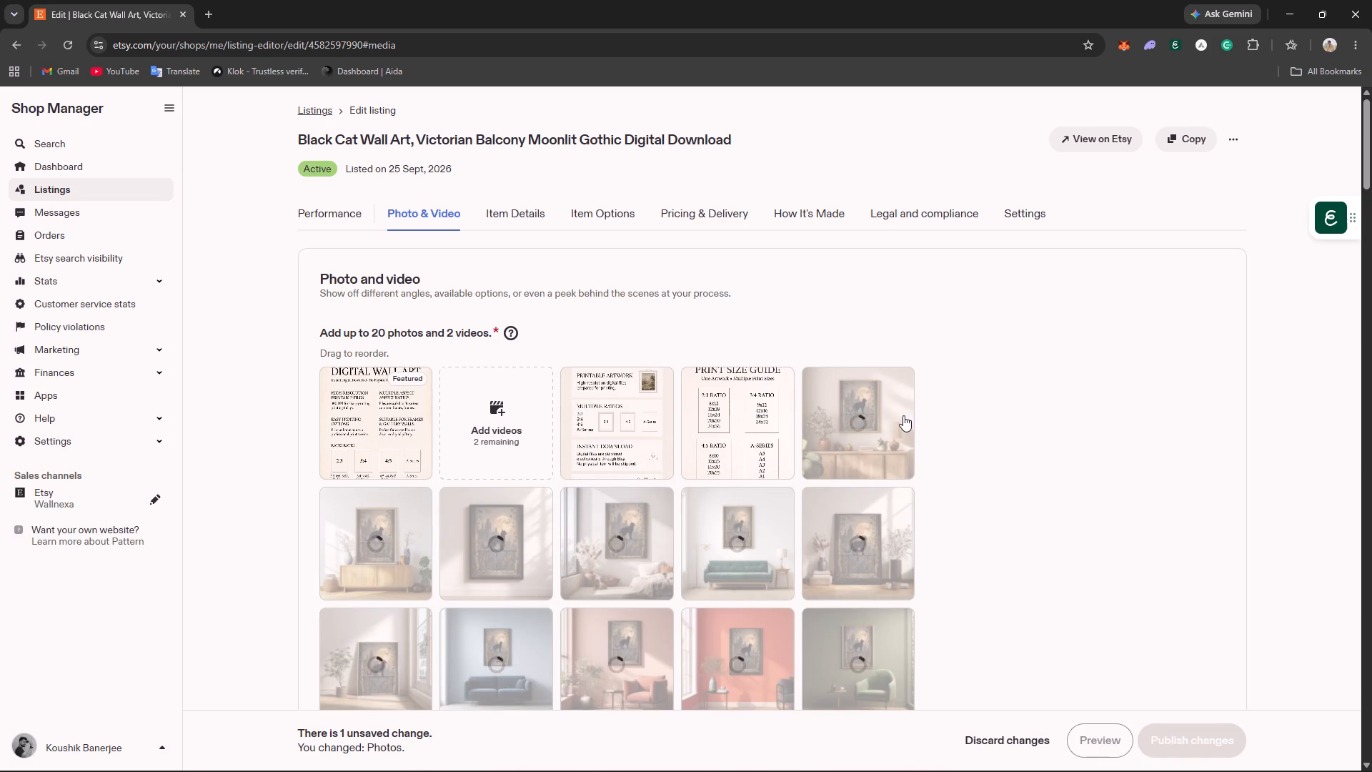
Move the Digital Wall Art, Printable Artwork and Print Size Guide images, in that order, to the end of the listing photos.
scroll(1035, 390, "down", 2)
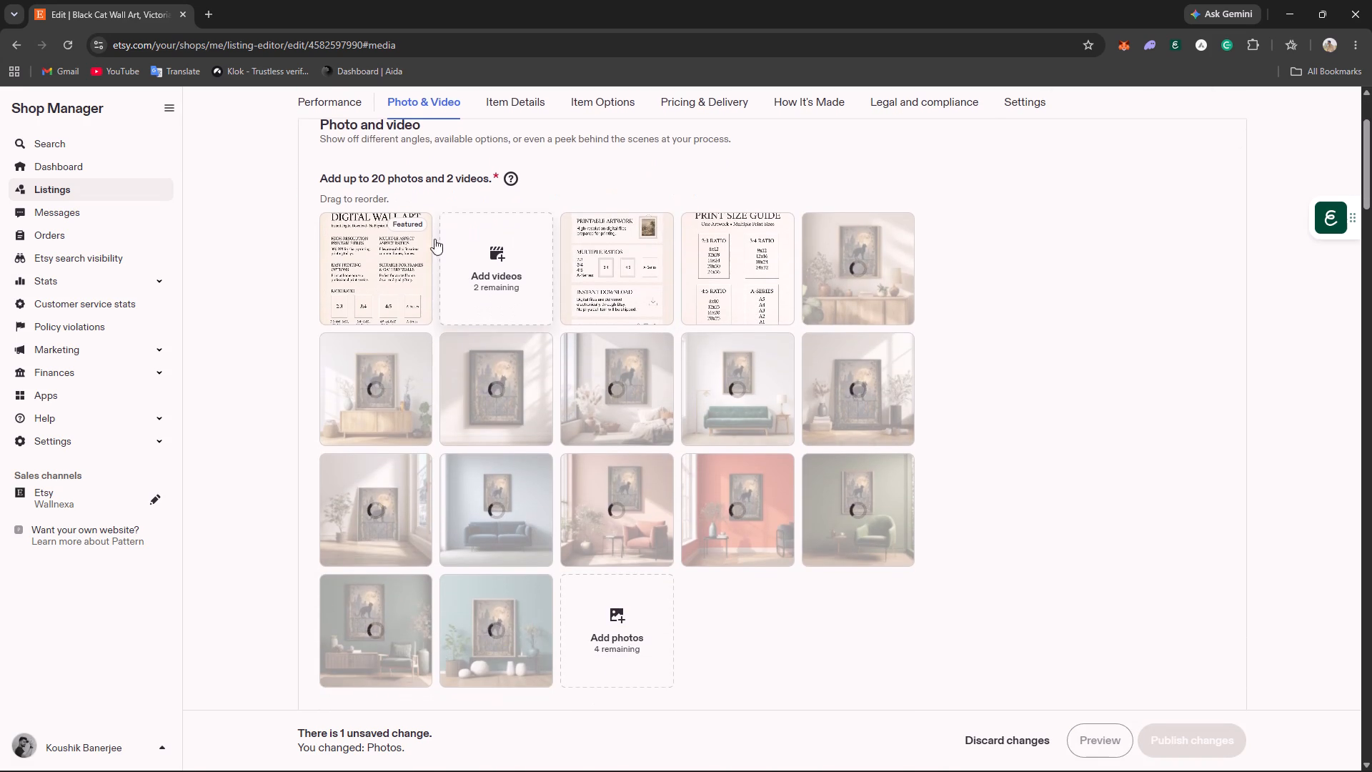
left_click_drag(392, 253, 585, 529)
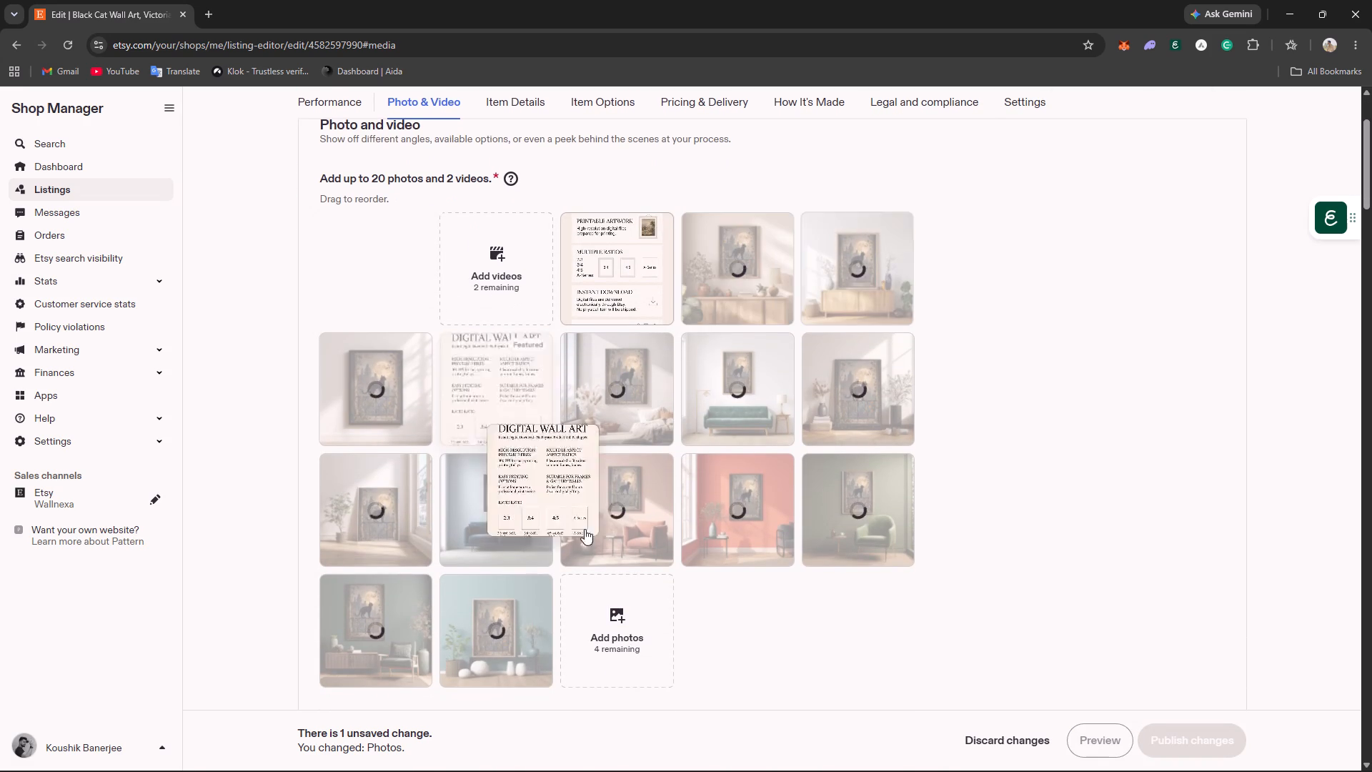
left_click_drag(585, 529, 526, 622)
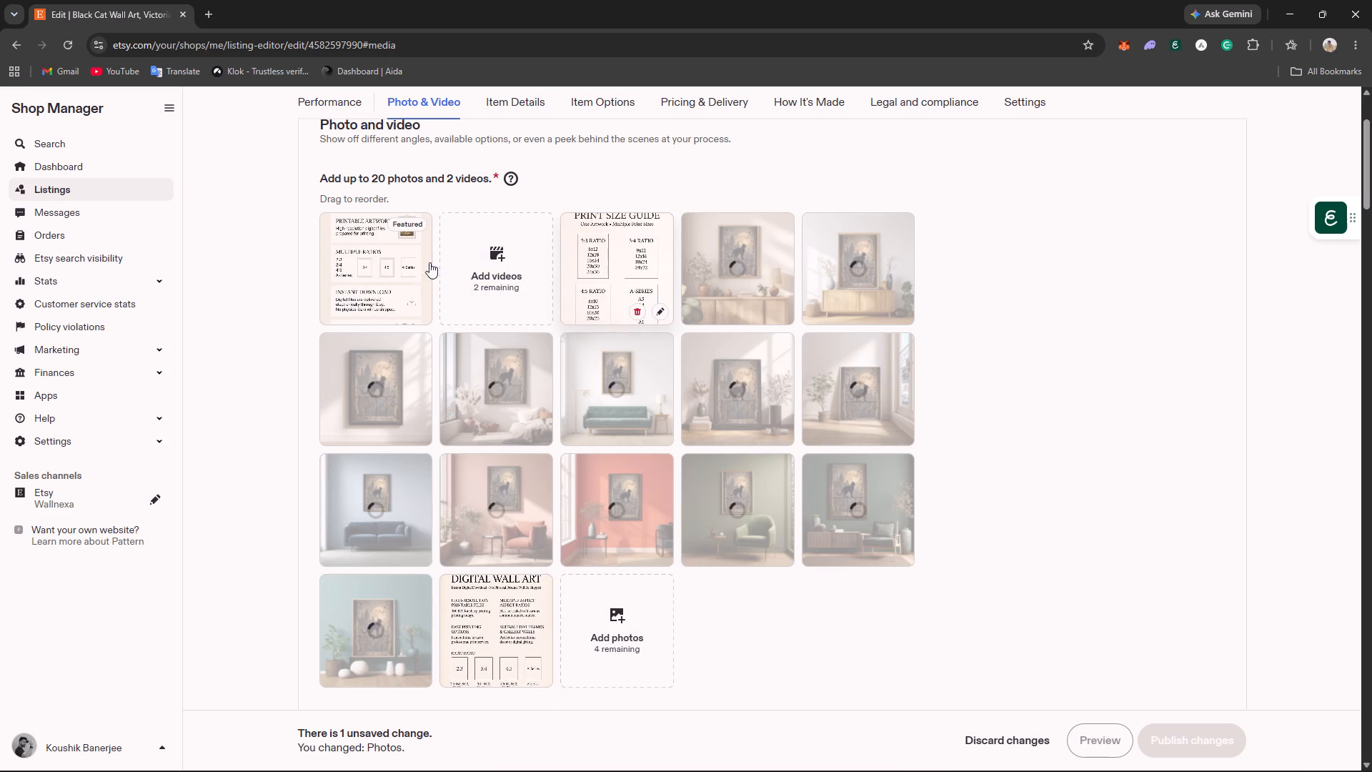
left_click_drag(384, 263, 572, 627)
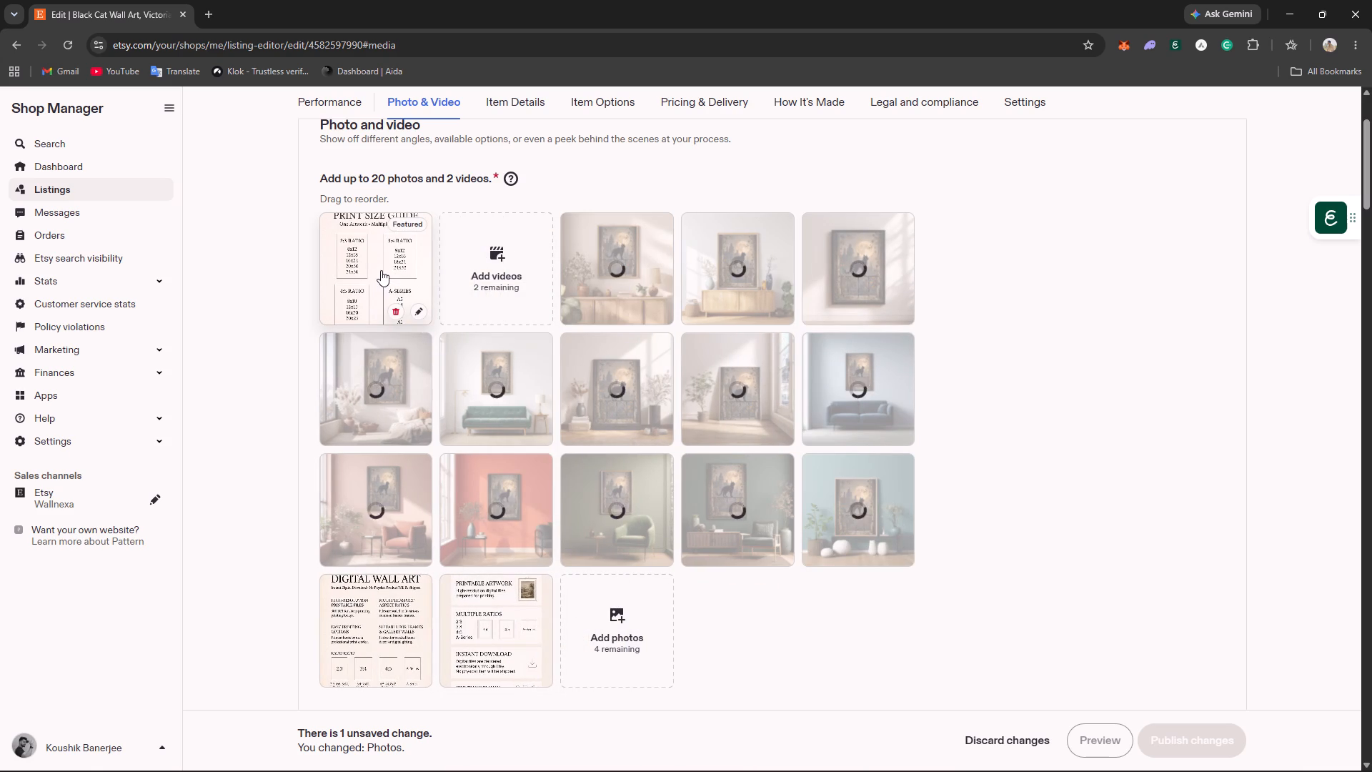
left_click_drag(381, 270, 550, 648)
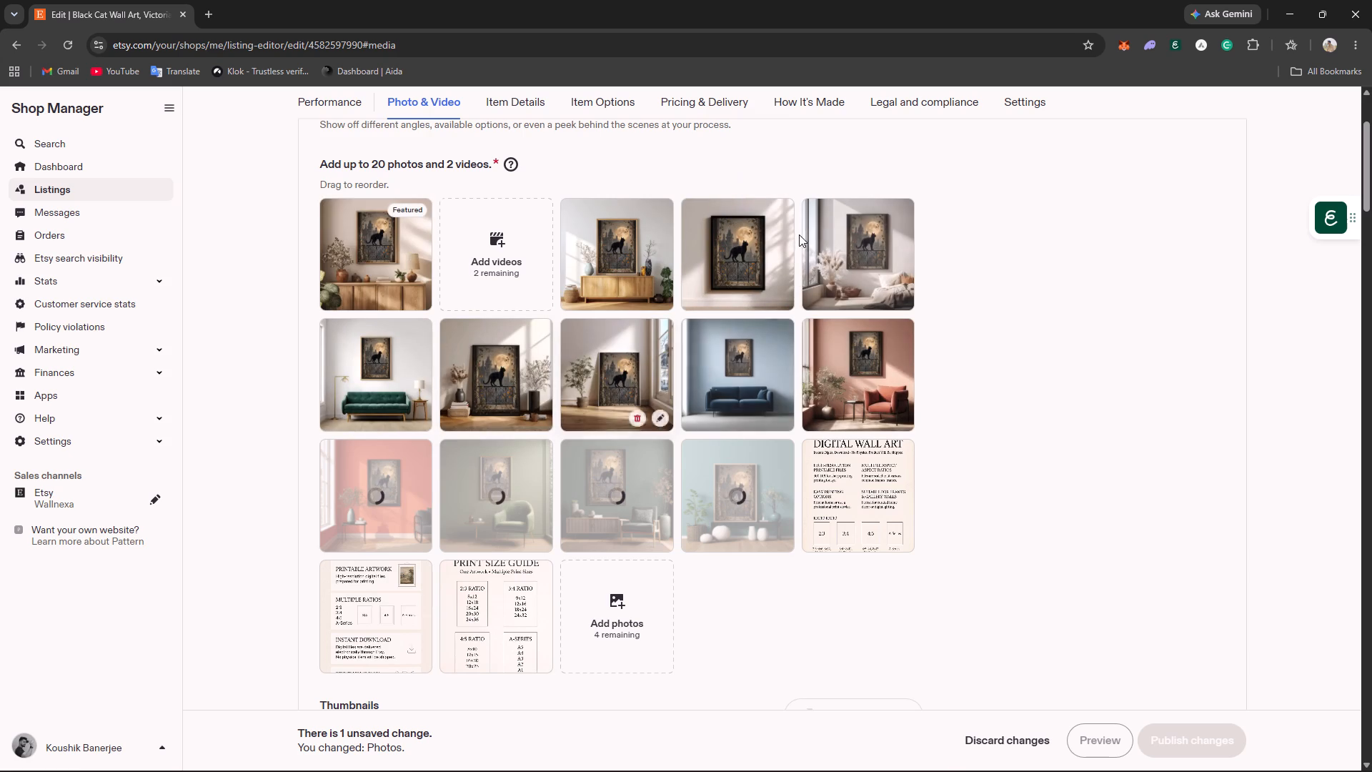
Move the black-framed close-up mockup P01 to the first photo position as the featured image.
left_click_drag(741, 236, 526, 212)
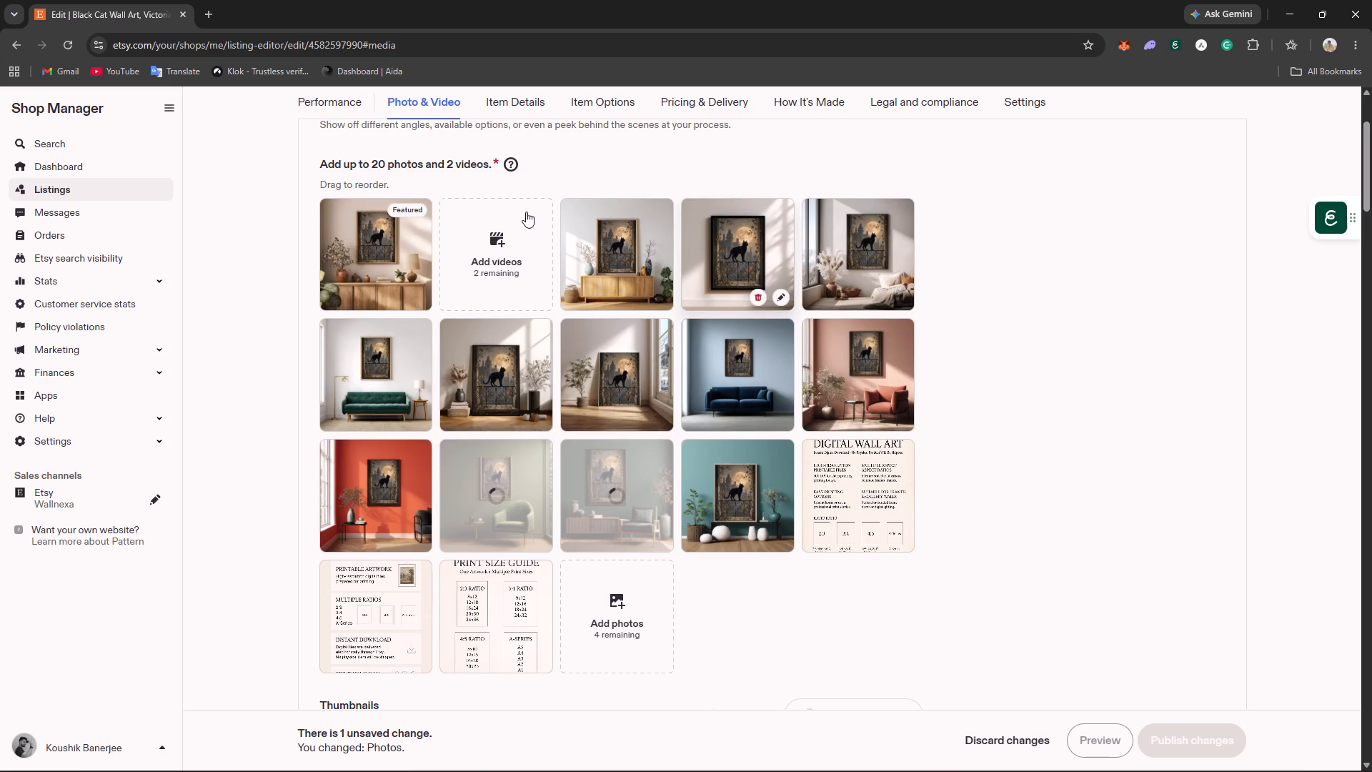
left_click_drag(526, 212, 361, 248)
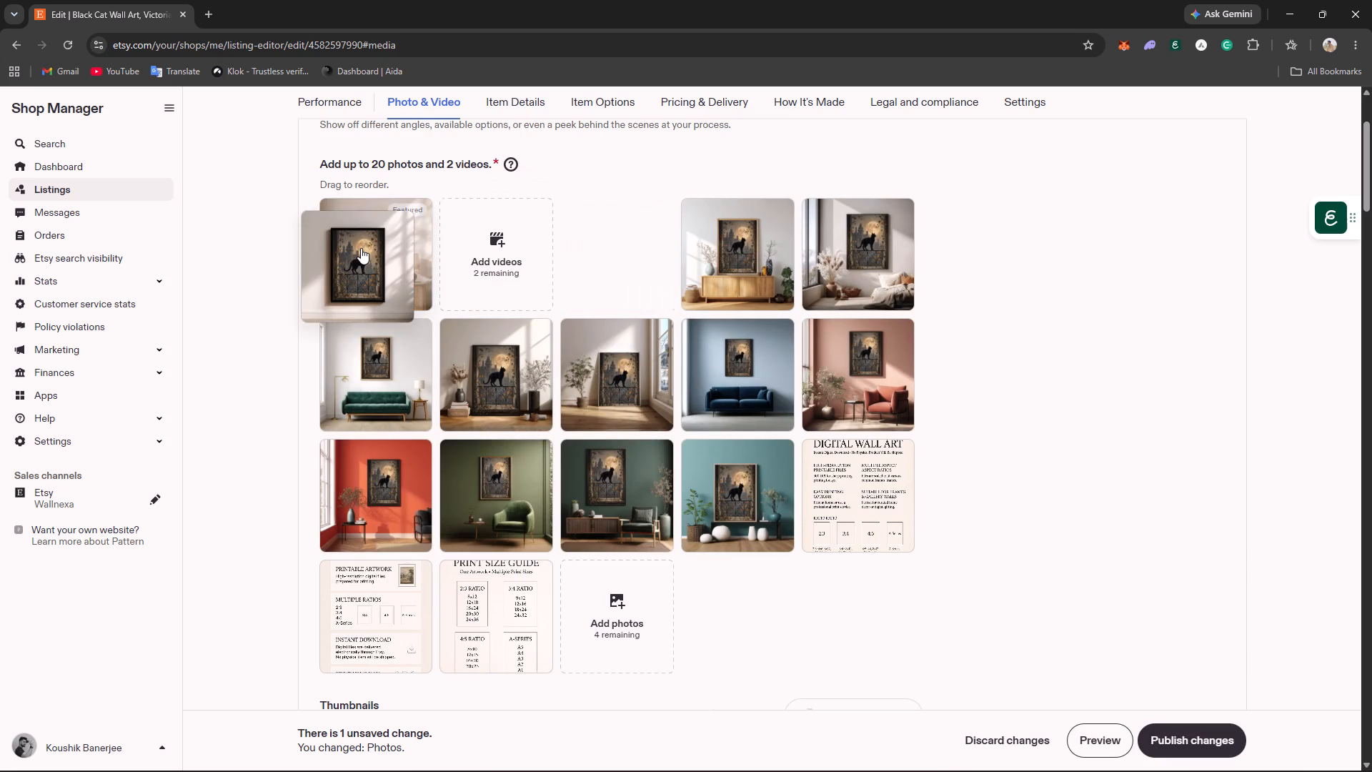
left_click_drag(361, 248, 384, 240)
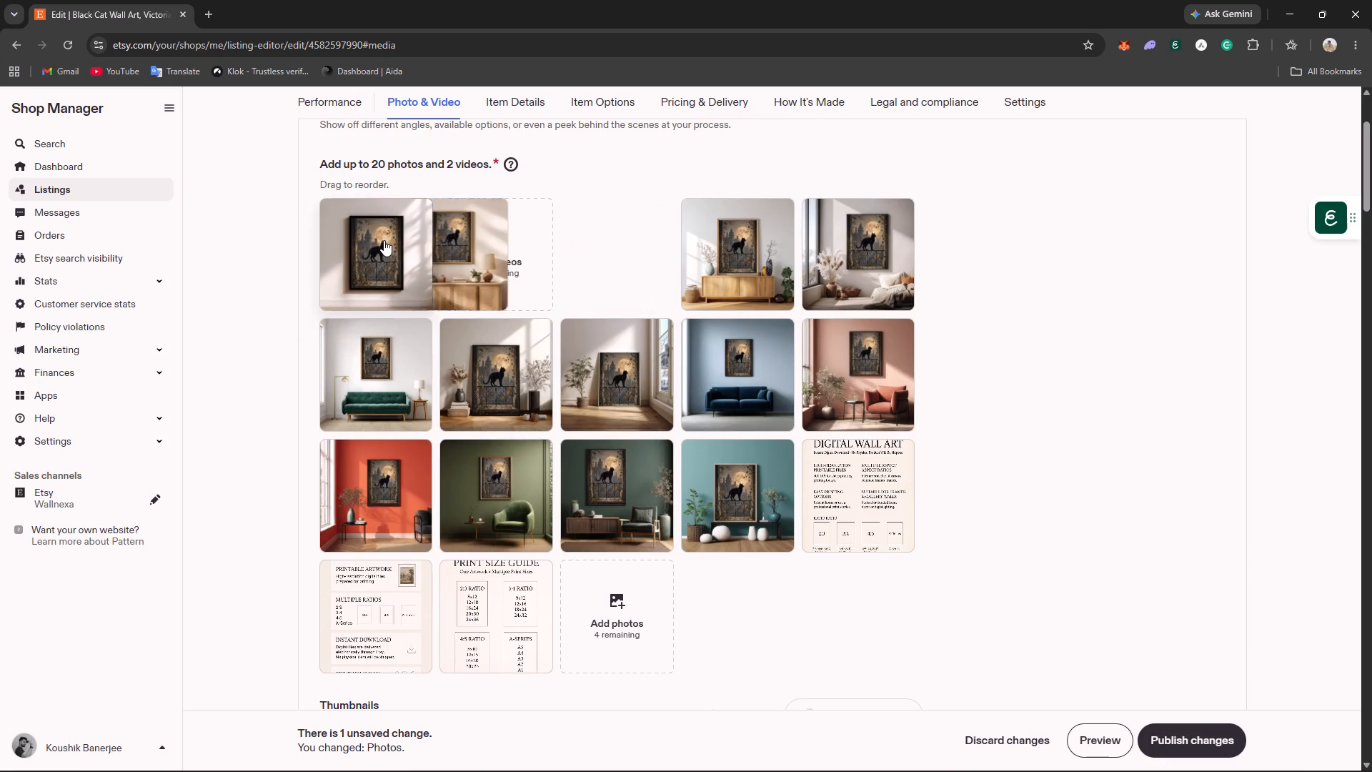
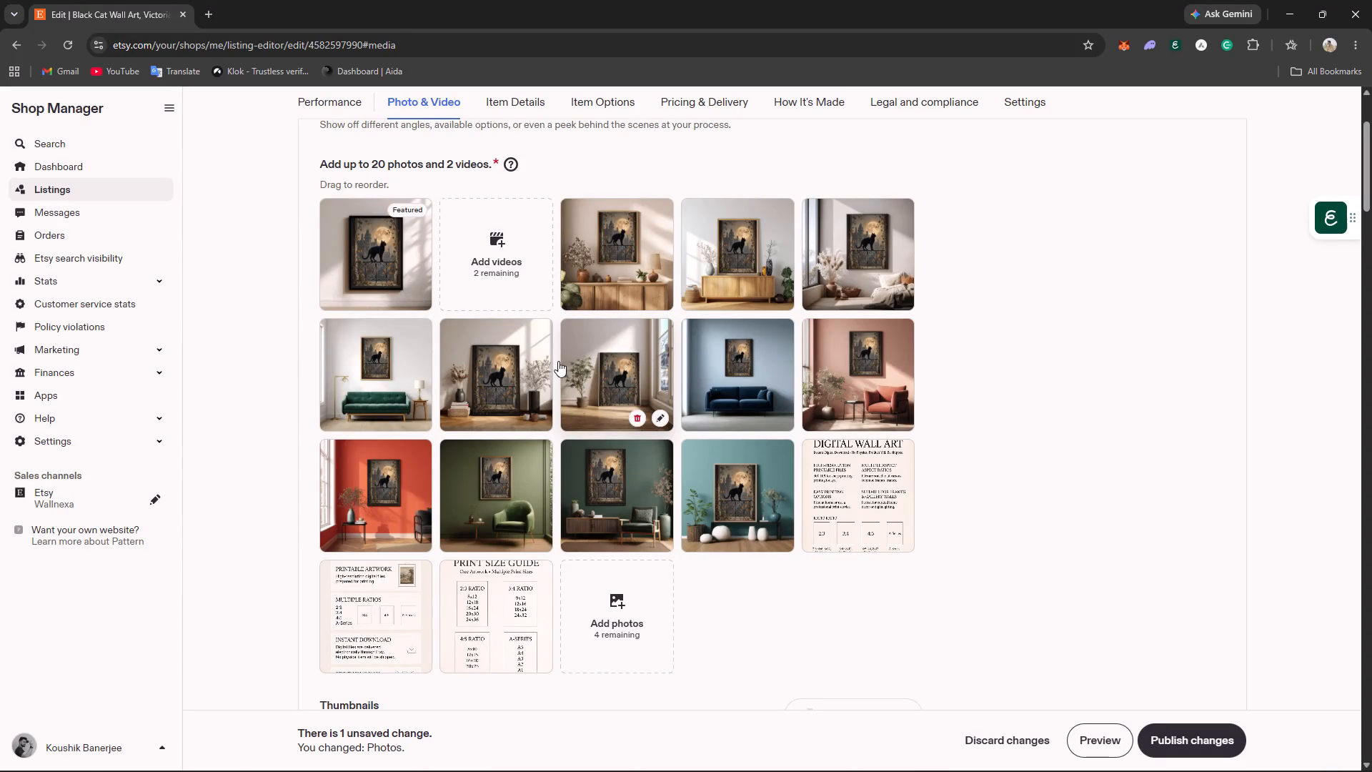
Move the floor-leaning mockup P04 to the second photo position and the blue sofa mockup P06 to the third.
left_click_drag(497, 364, 636, 243)
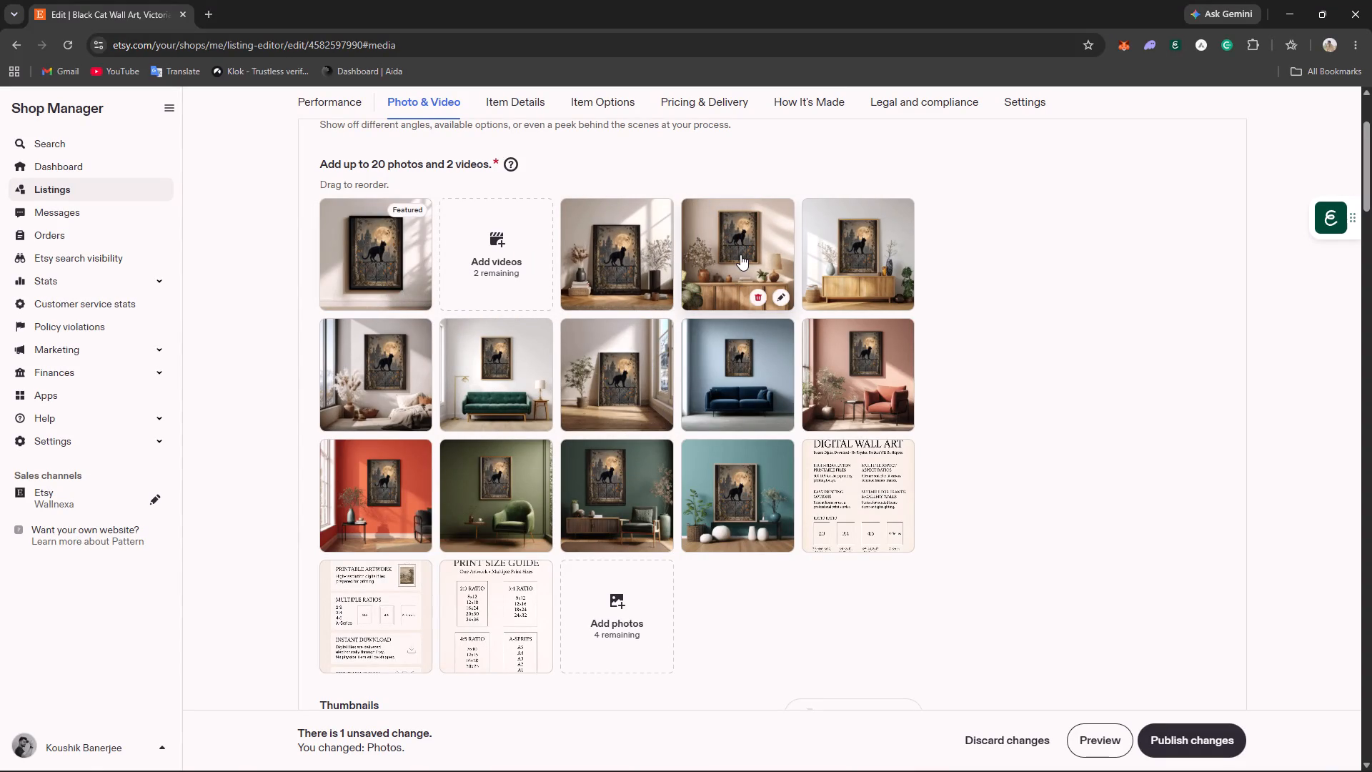
left_click_drag(737, 368, 761, 243)
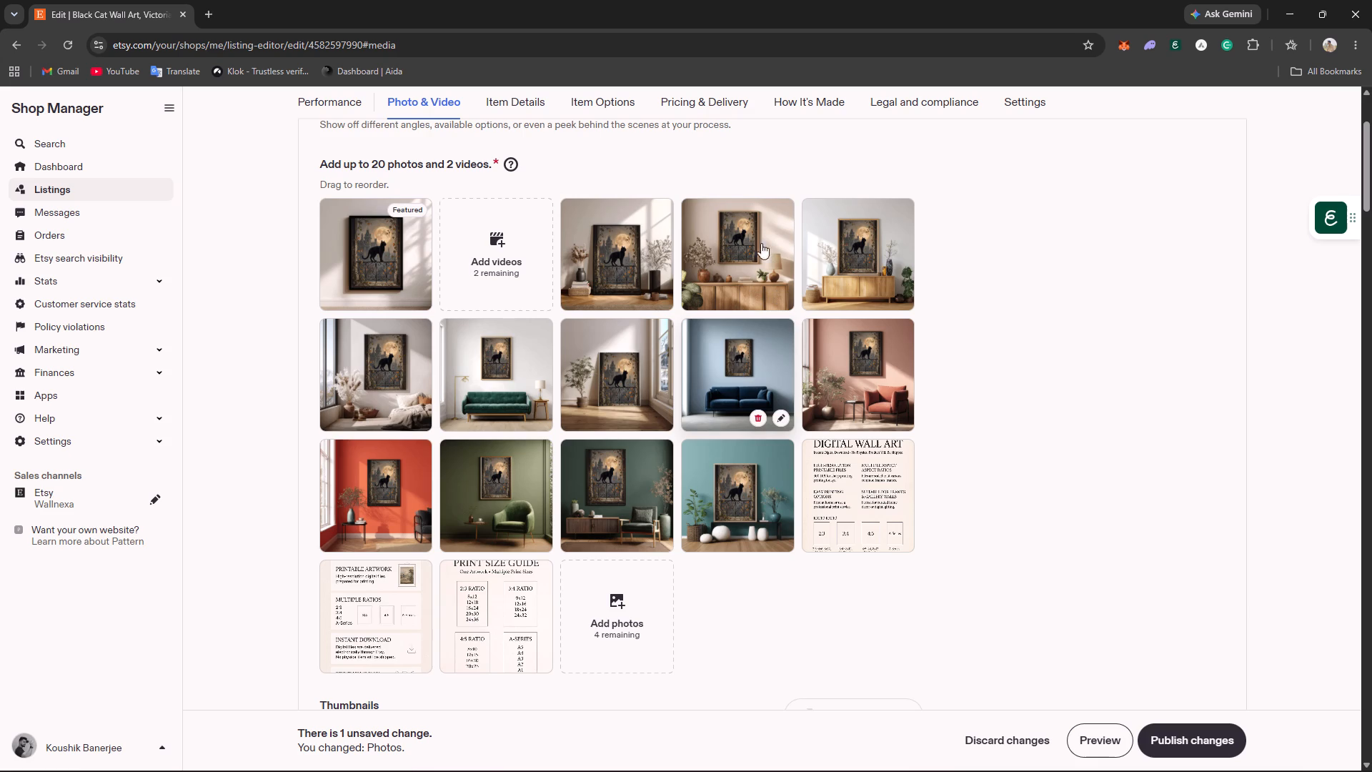
left_click_drag(761, 243, 761, 229)
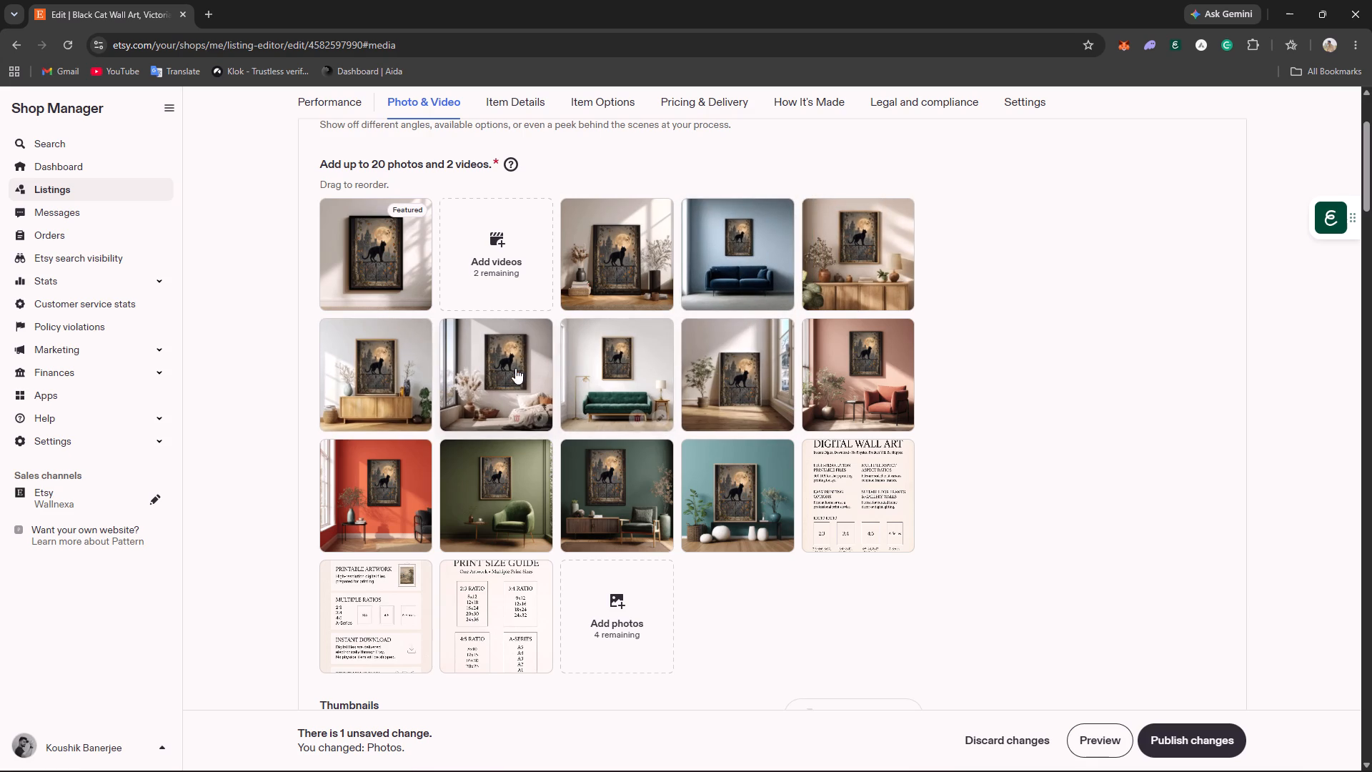
Move the floor-cushion mockup P02 just before the teal-wall P11, and the green armchair mockup P09 right after the green sofa one.
left_click_drag(512, 368, 601, 465)
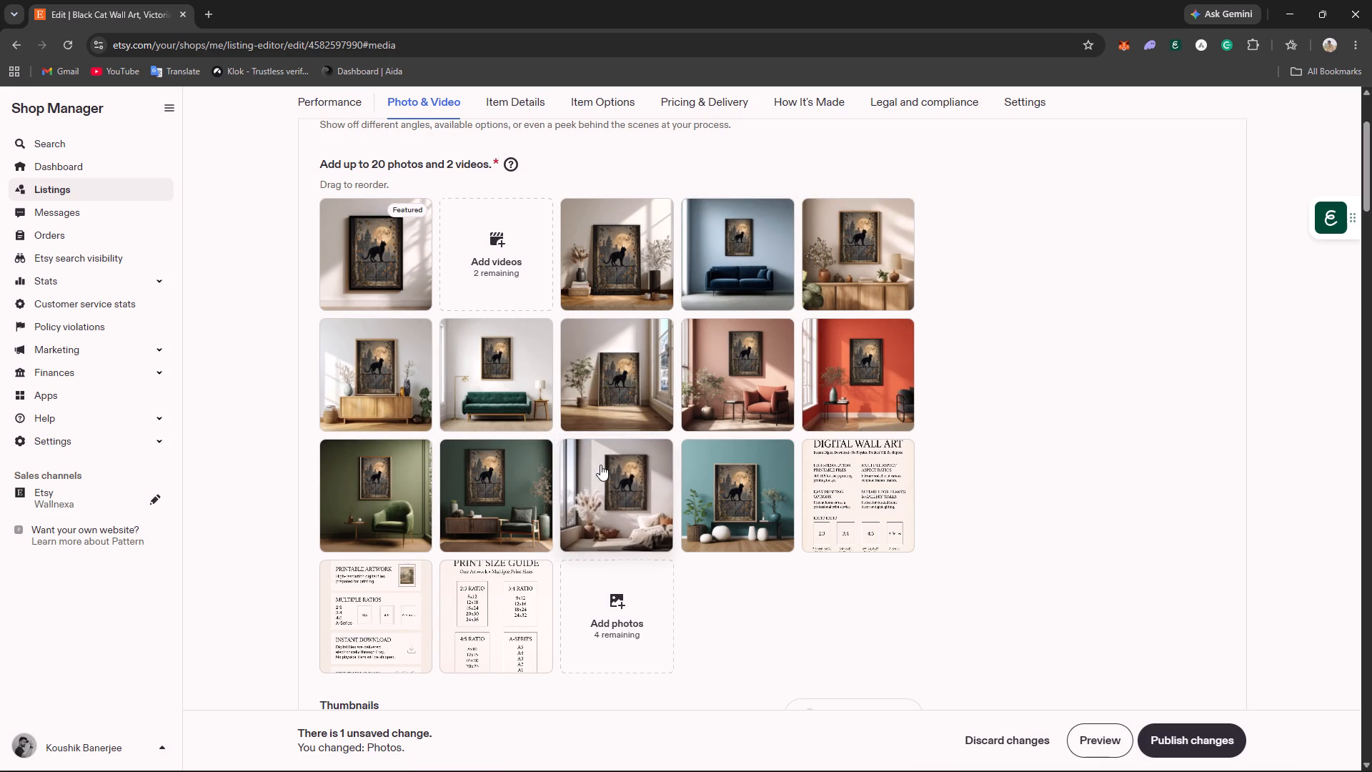
left_click_drag(379, 487, 659, 366)
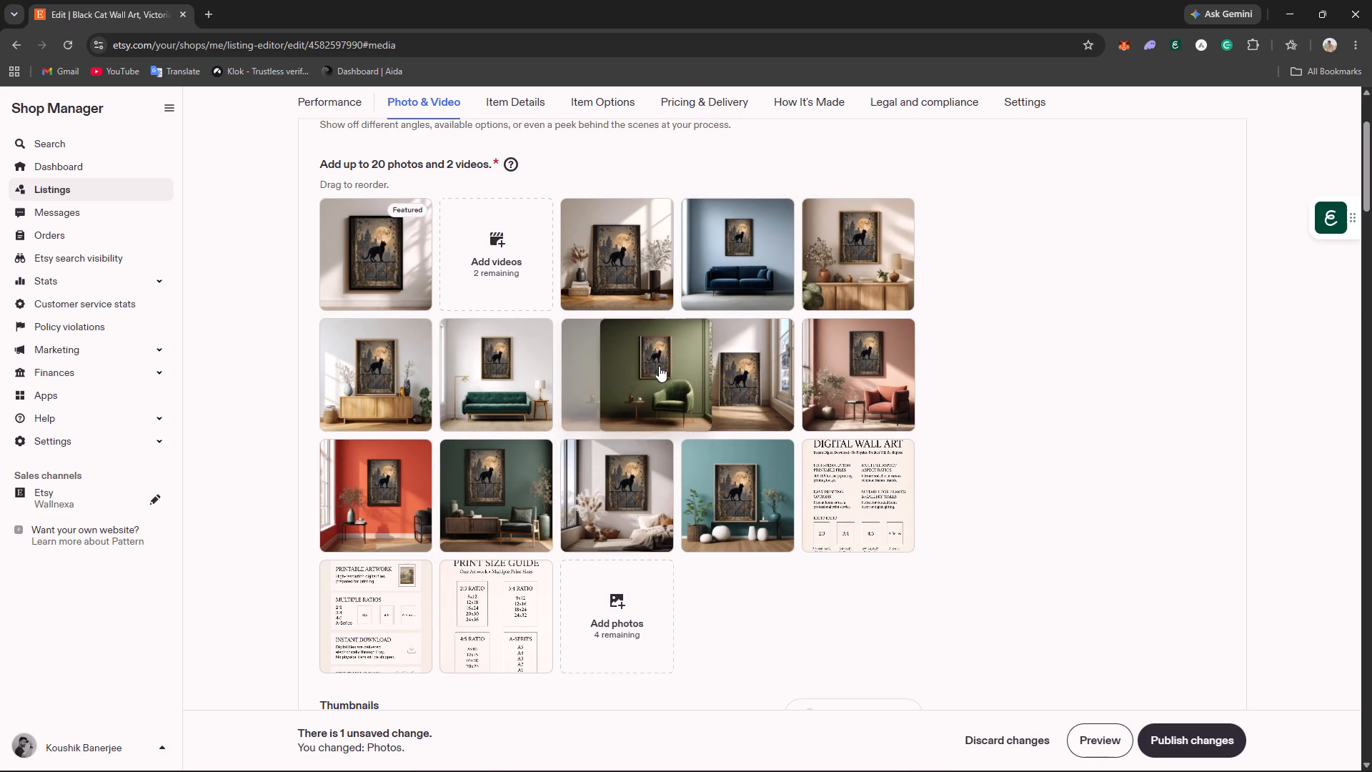
left_click_drag(659, 366, 649, 361)
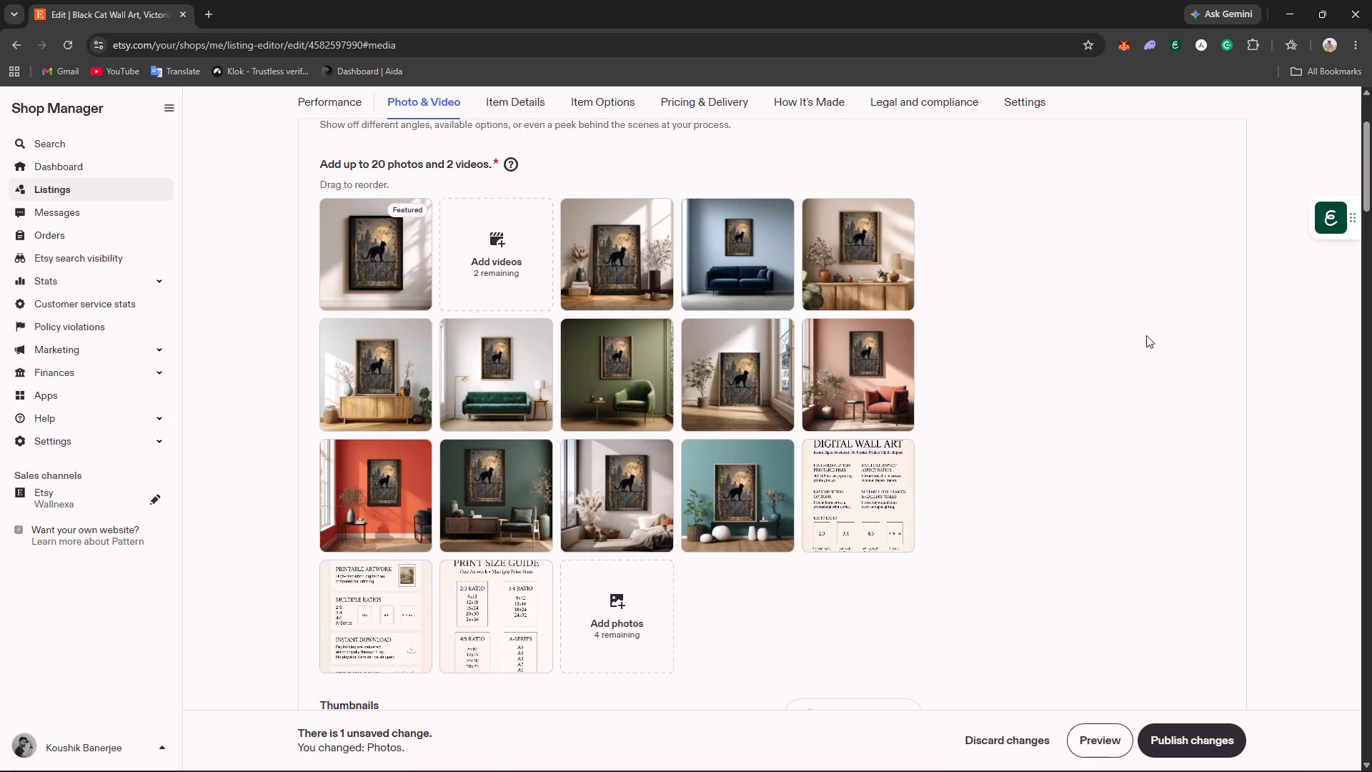
Review the new photo order and publish the changes to the Victorian balcony Black Cat listing.
scroll(1146, 335, "down", 1)
scroll(1146, 335, "up", 1)
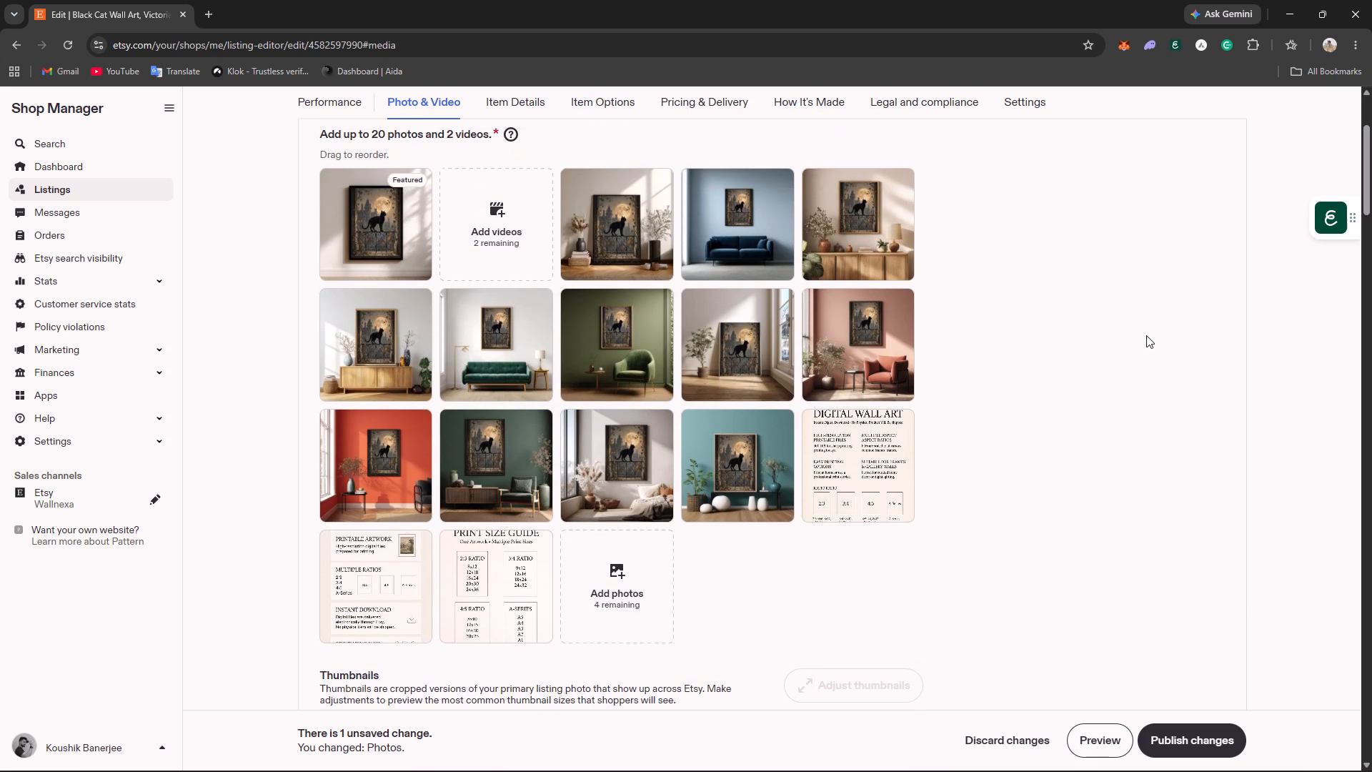
scroll(1180, 369, "down", 1)
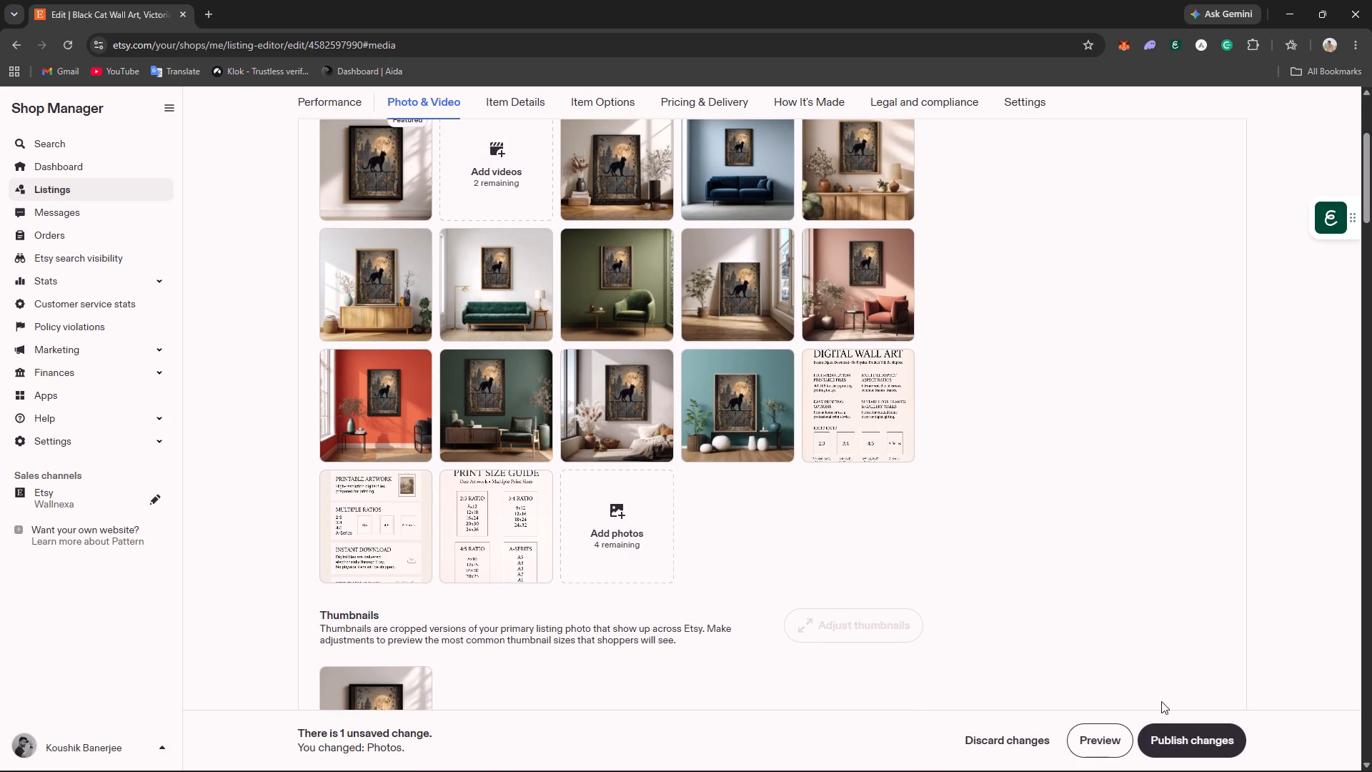
left_click(1177, 737)
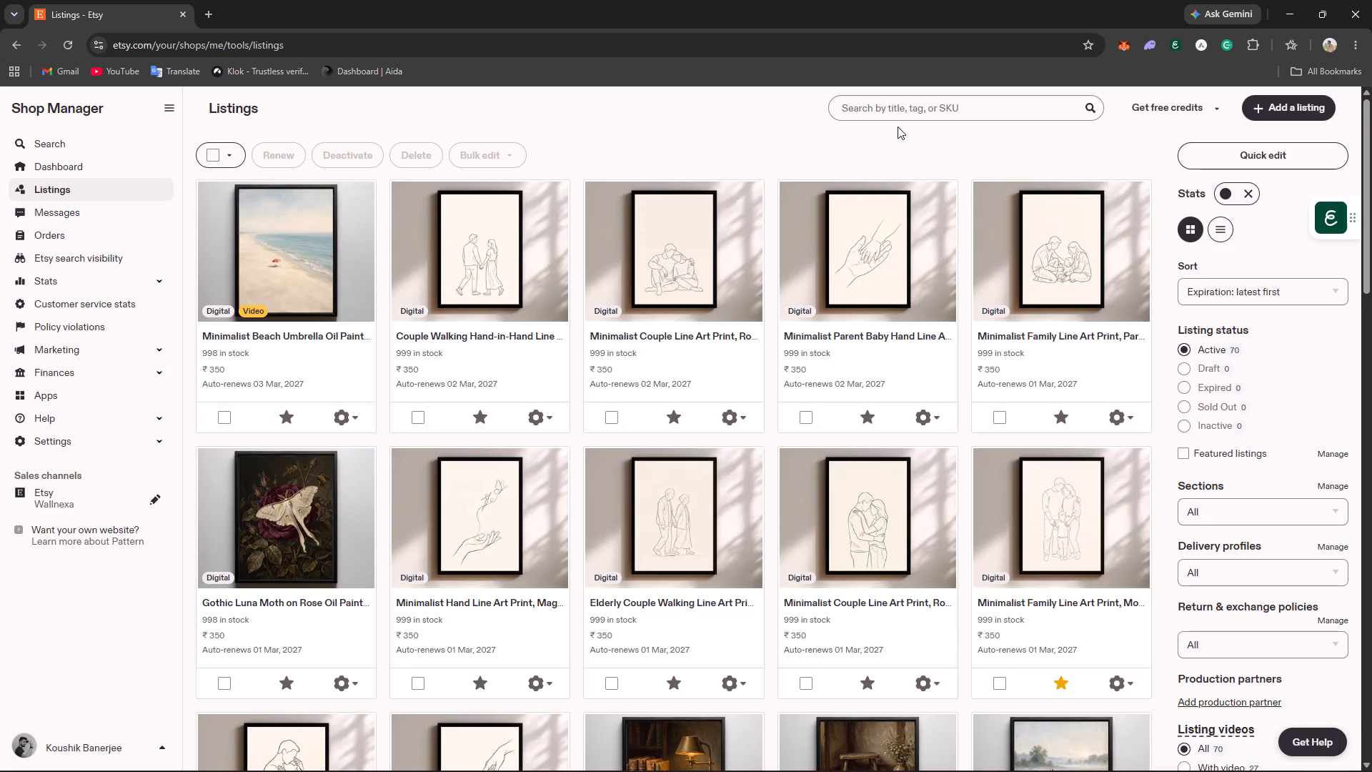
Look through the first page of active listings for the next one to update.
scroll(770, 114, "down", 4)
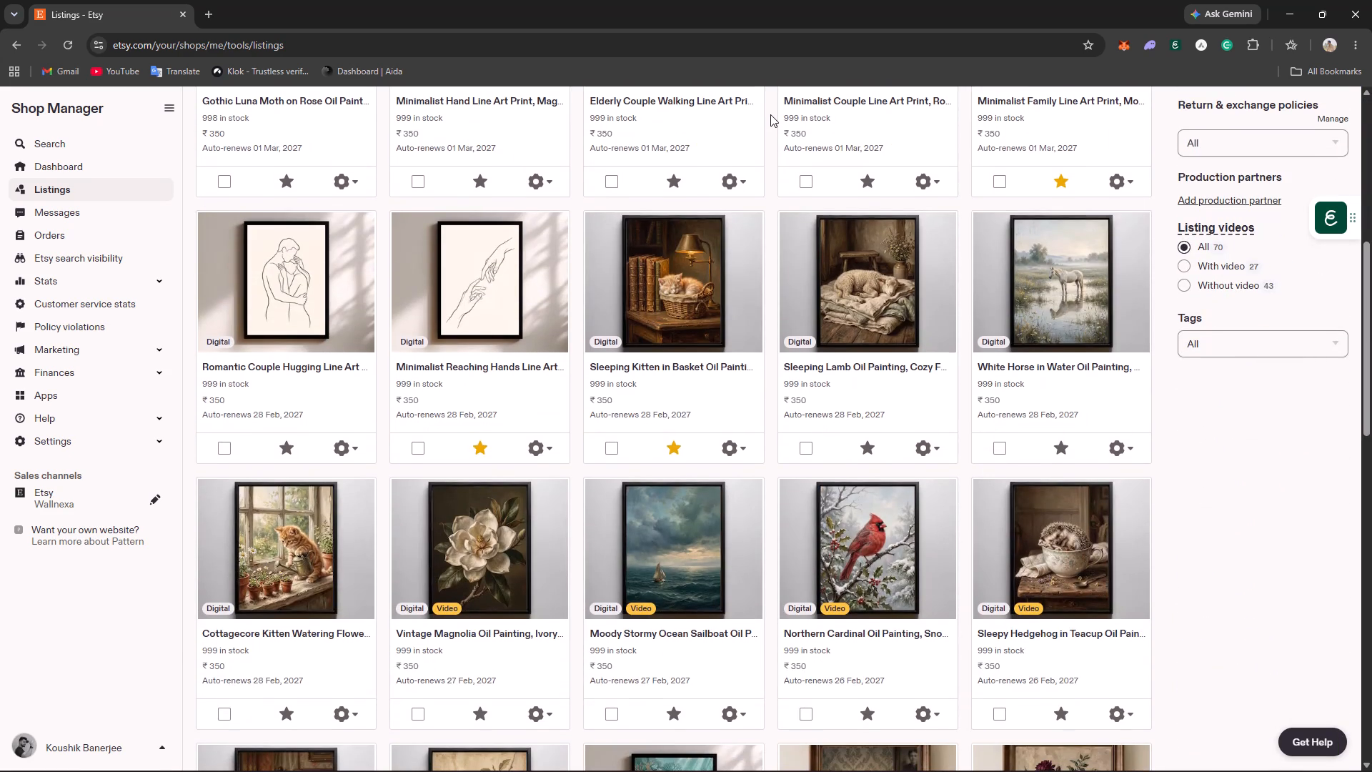
scroll(770, 114, "down", 3)
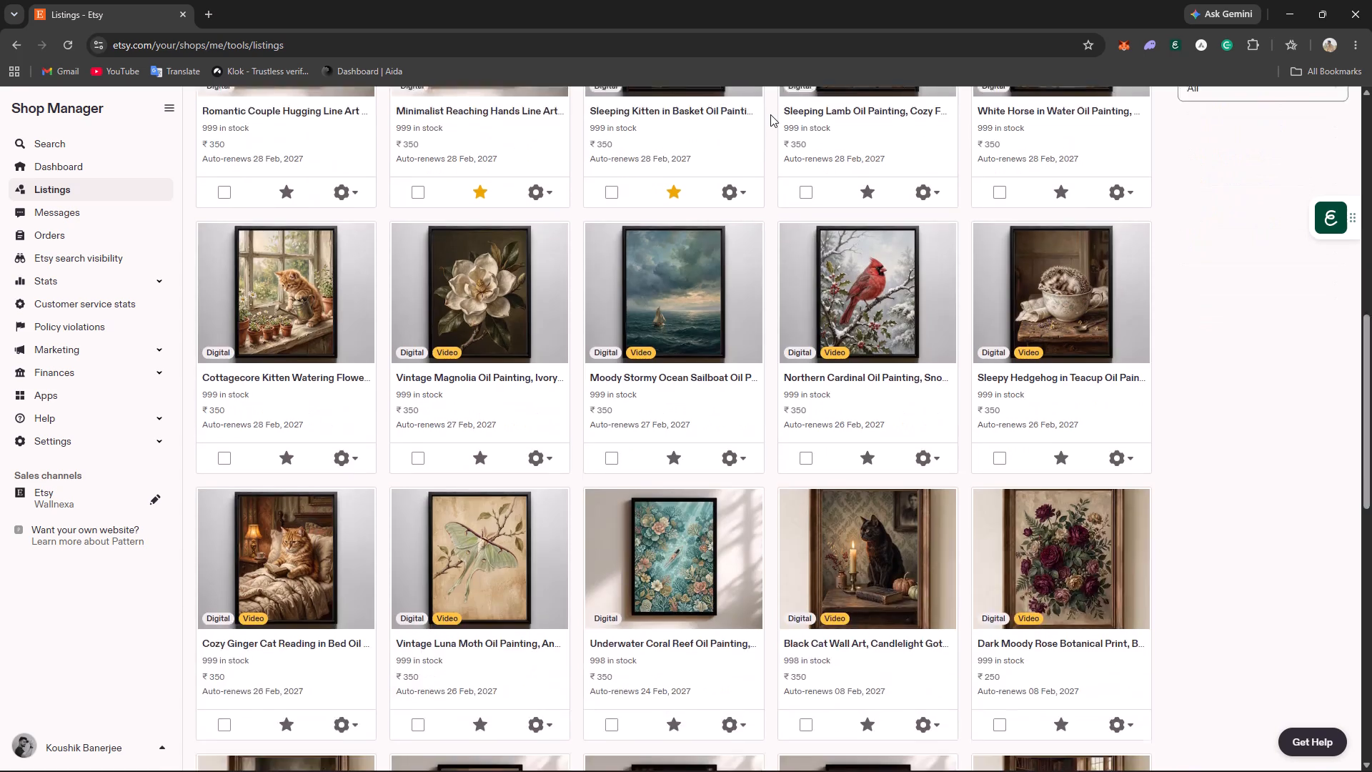
scroll(770, 114, "down", 3)
scroll(770, 114, "up", 4)
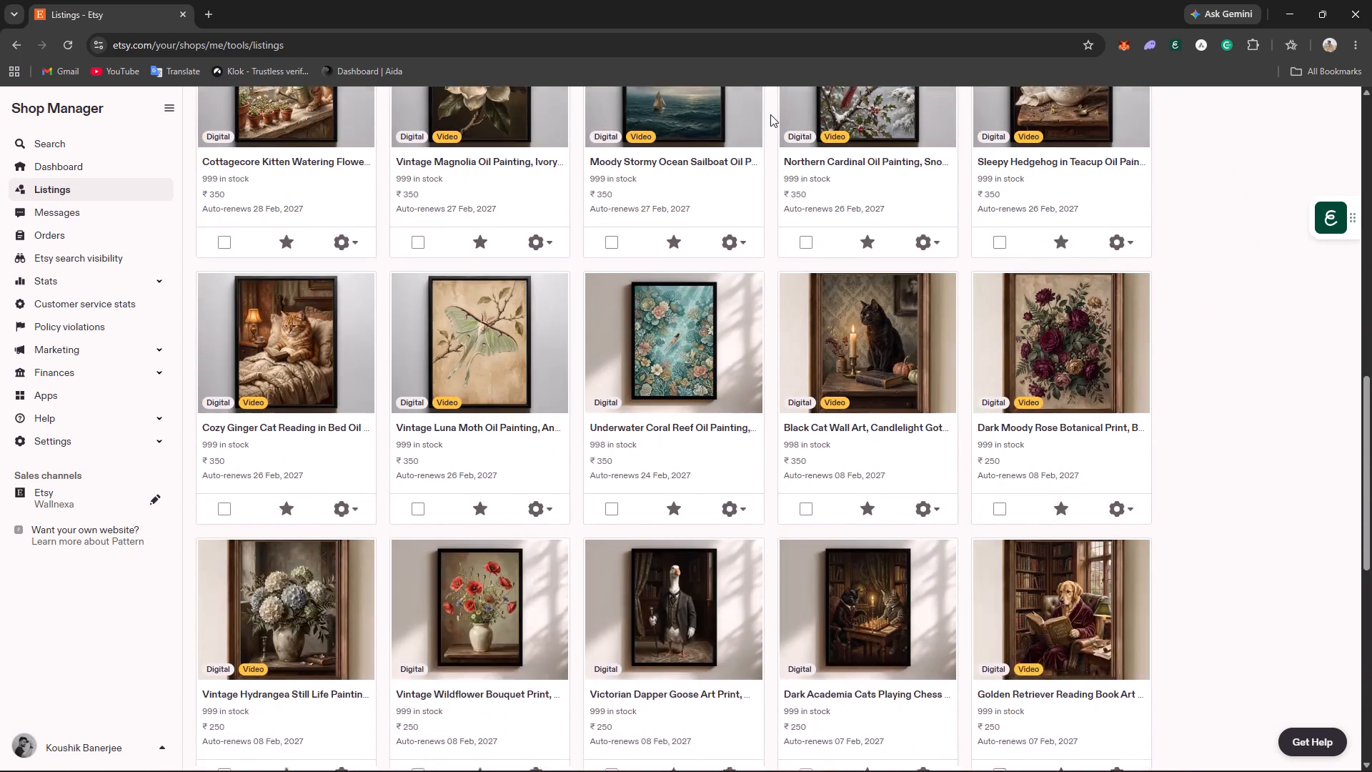
scroll(770, 114, "up", 1)
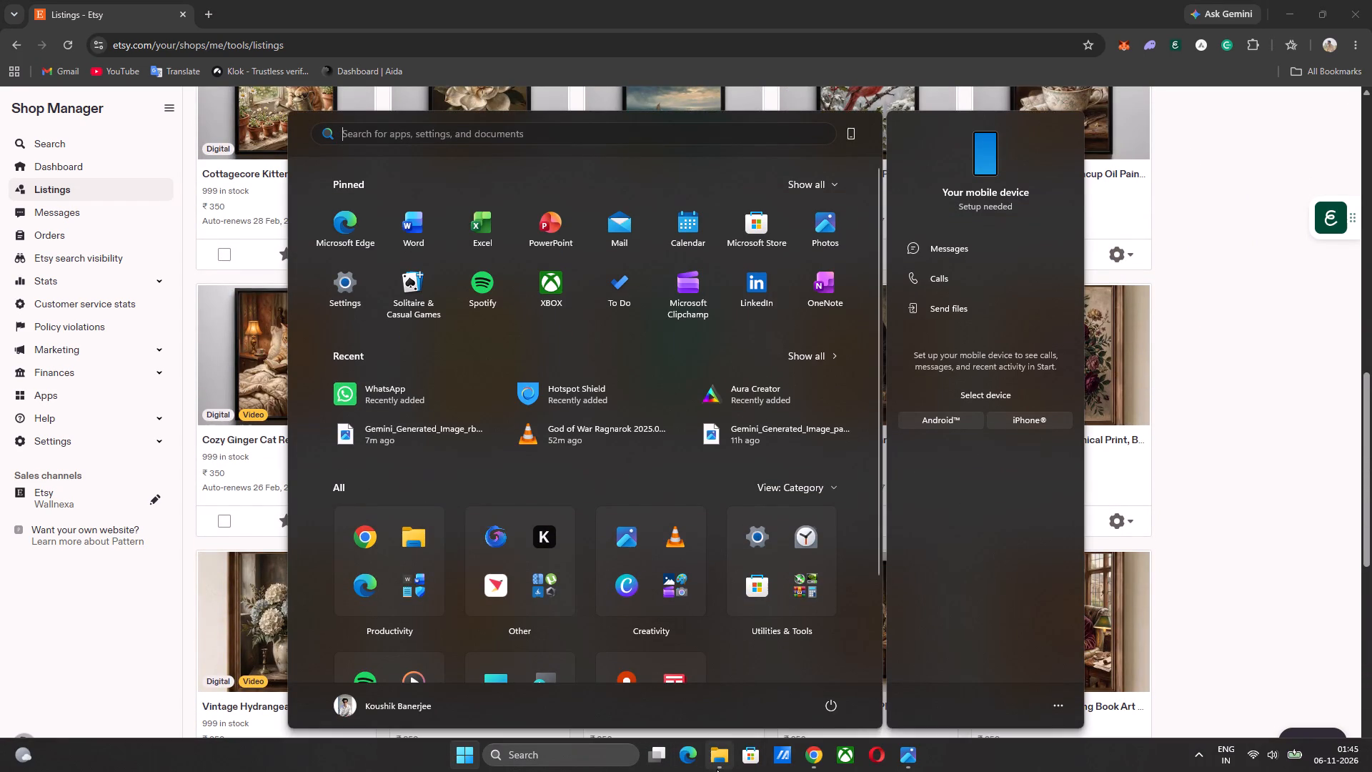
Switch to File Explorer and examine the mockup set that follows IMG_20260925_220338 in the WallNexa_Mockups folder.
left_click(719, 766)
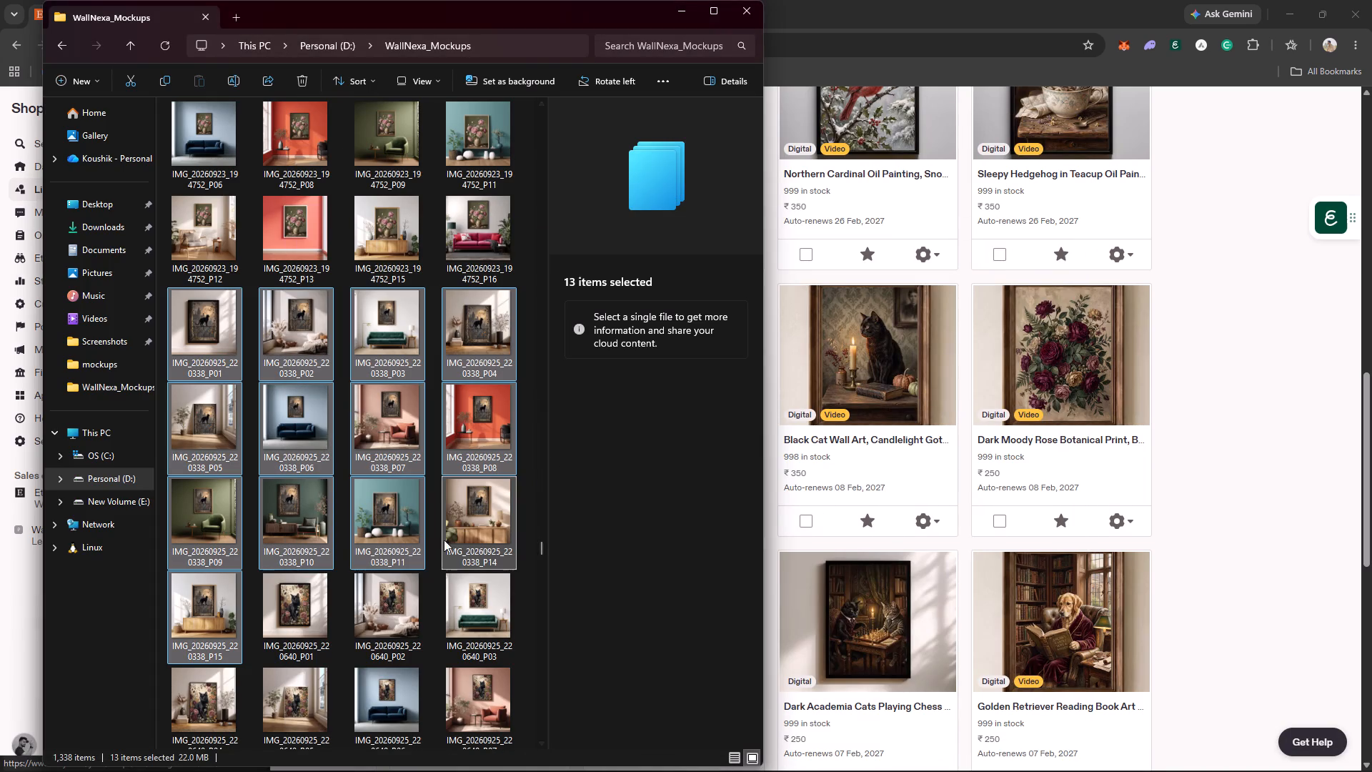
scroll(402, 523, "down", 2)
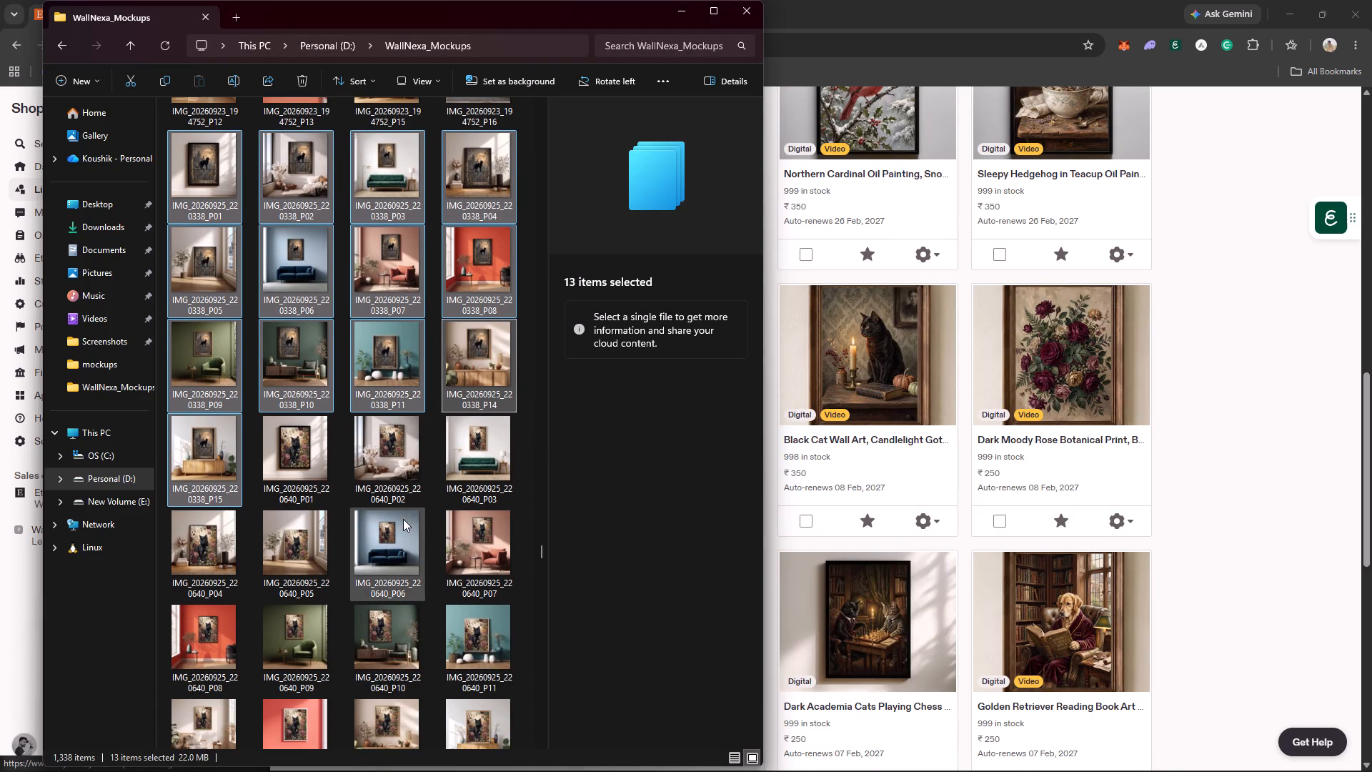
scroll(403, 519, "down", 3)
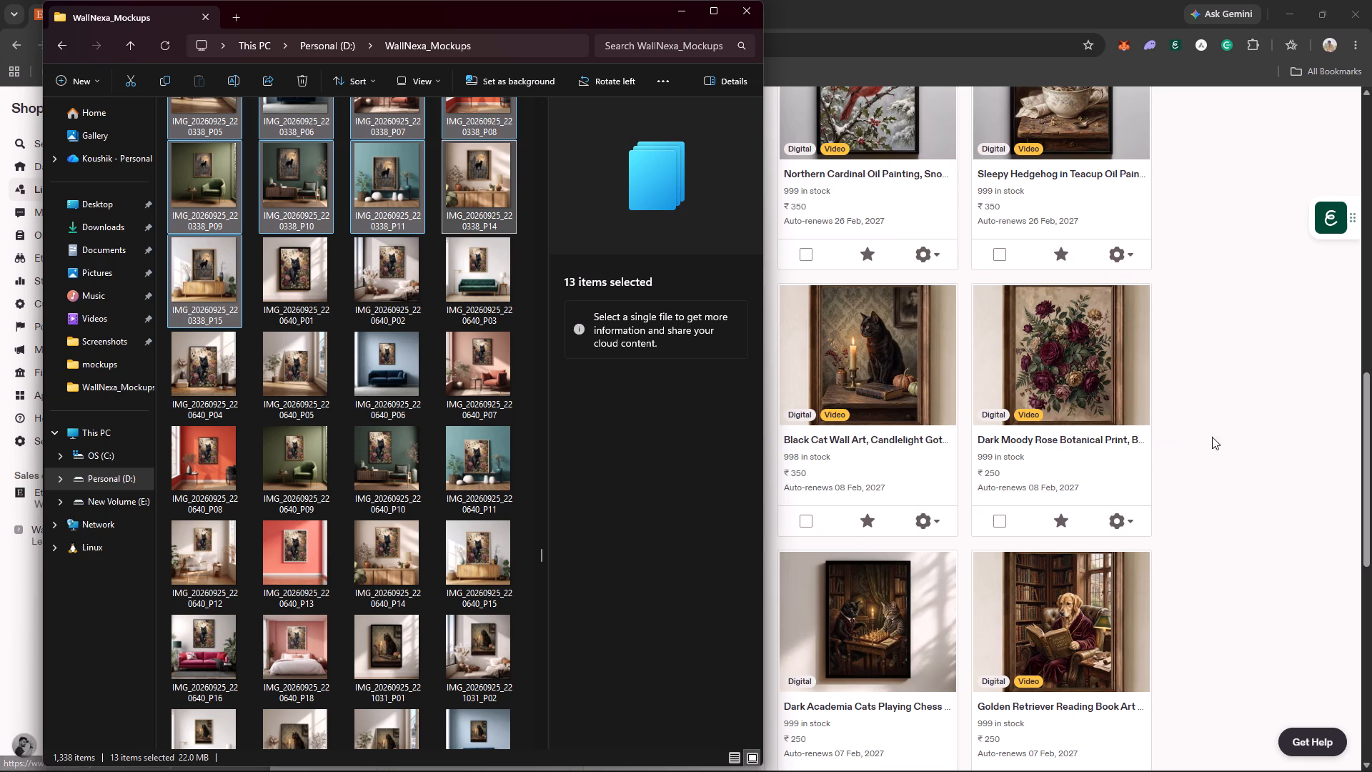
Return to the Etsy listings and search the first page for the artwork matching the IMG_20260925_220640 mockups.
left_click(1236, 432)
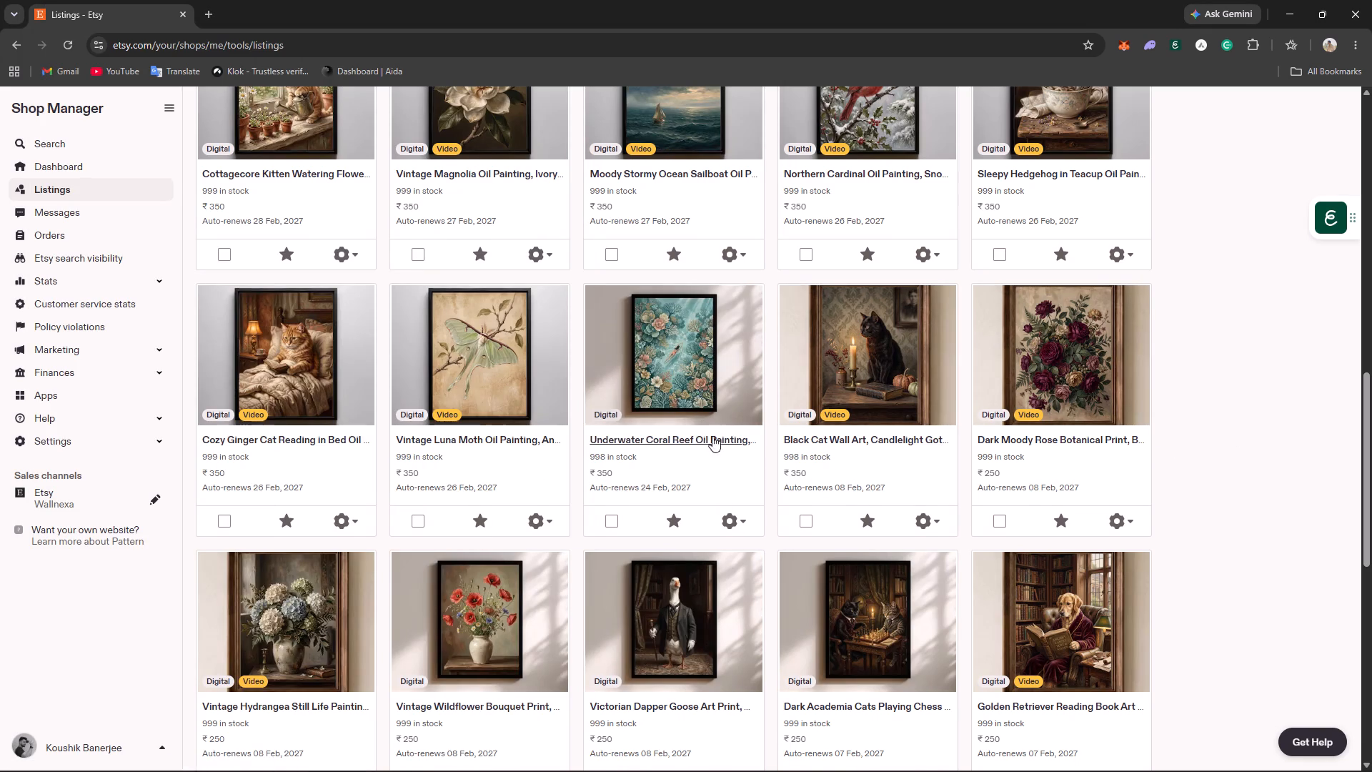
scroll(697, 419, "up", 1)
scroll(697, 419, "down", 3)
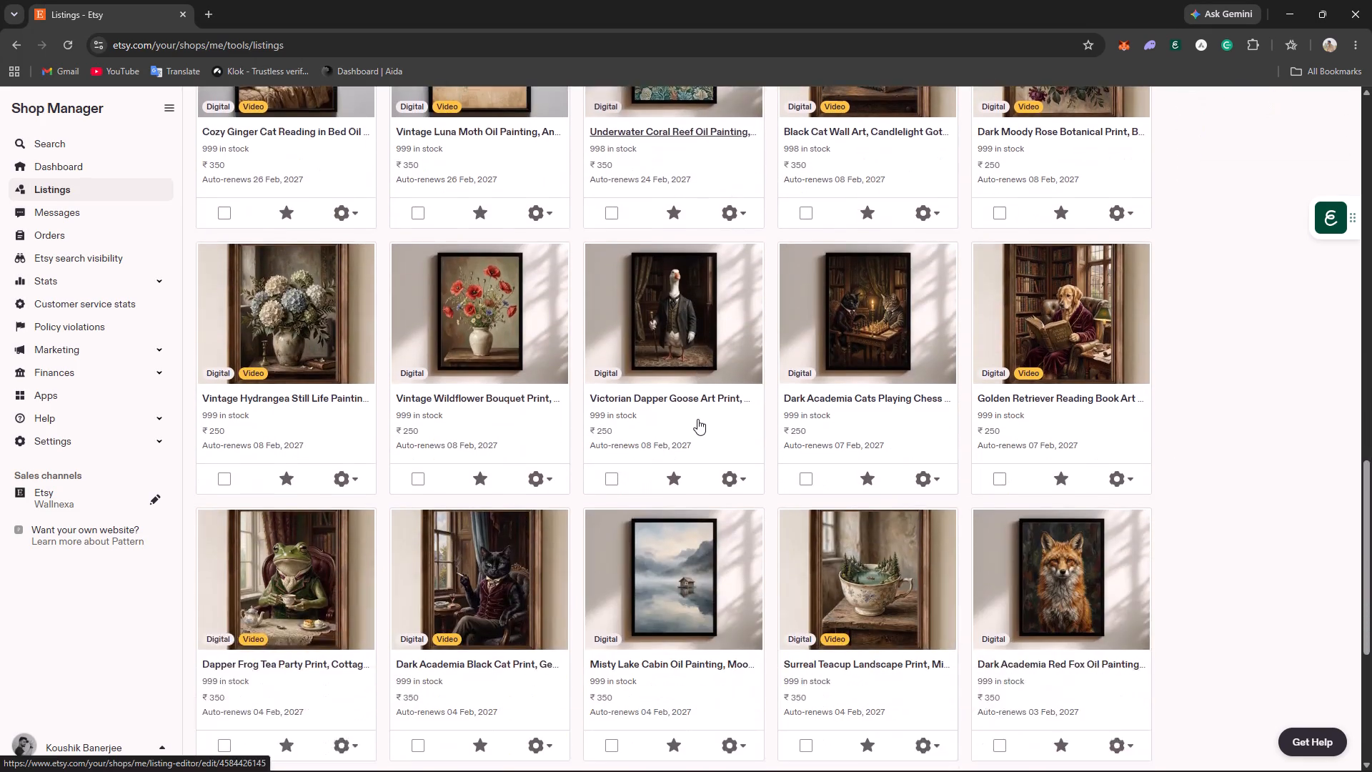
scroll(697, 419, "down", 1)
scroll(697, 419, "up", 3)
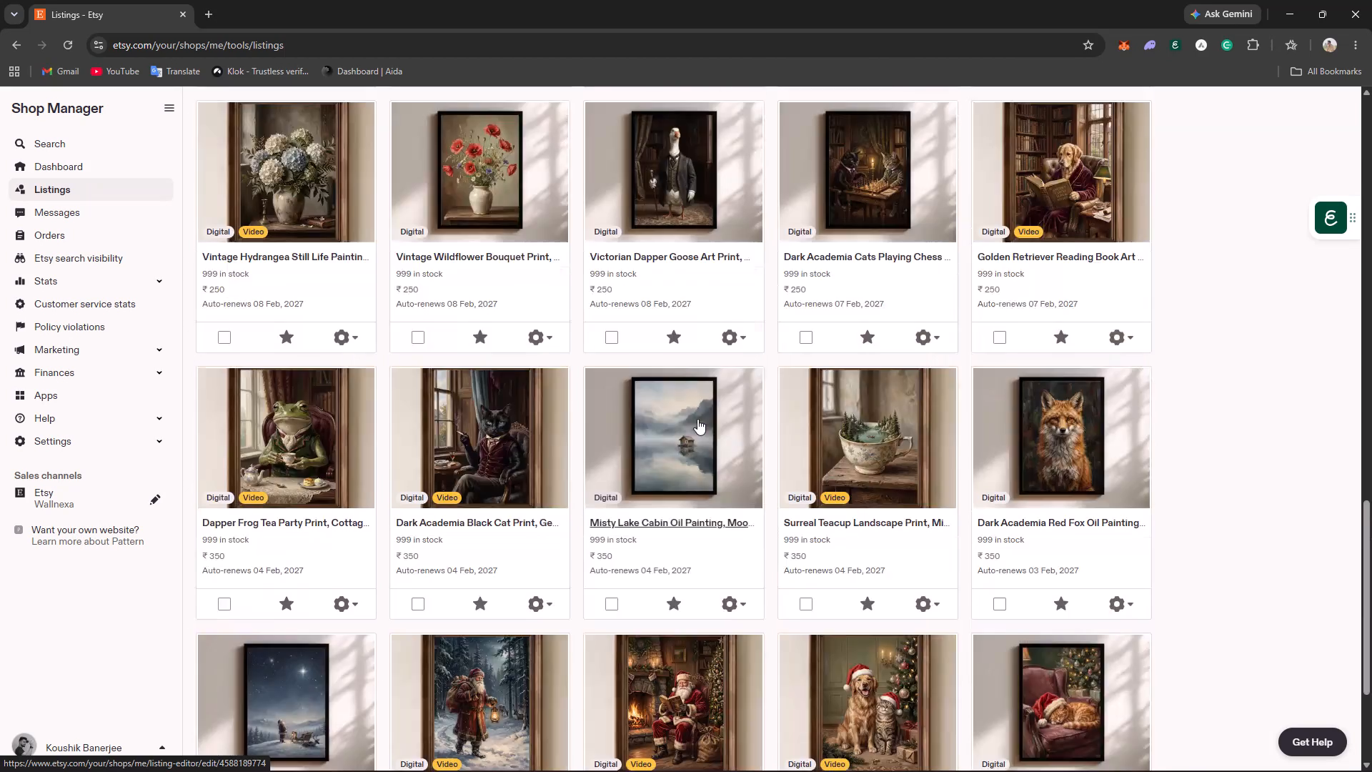
scroll(697, 419, "up", 9)
scroll(697, 419, "down", 7)
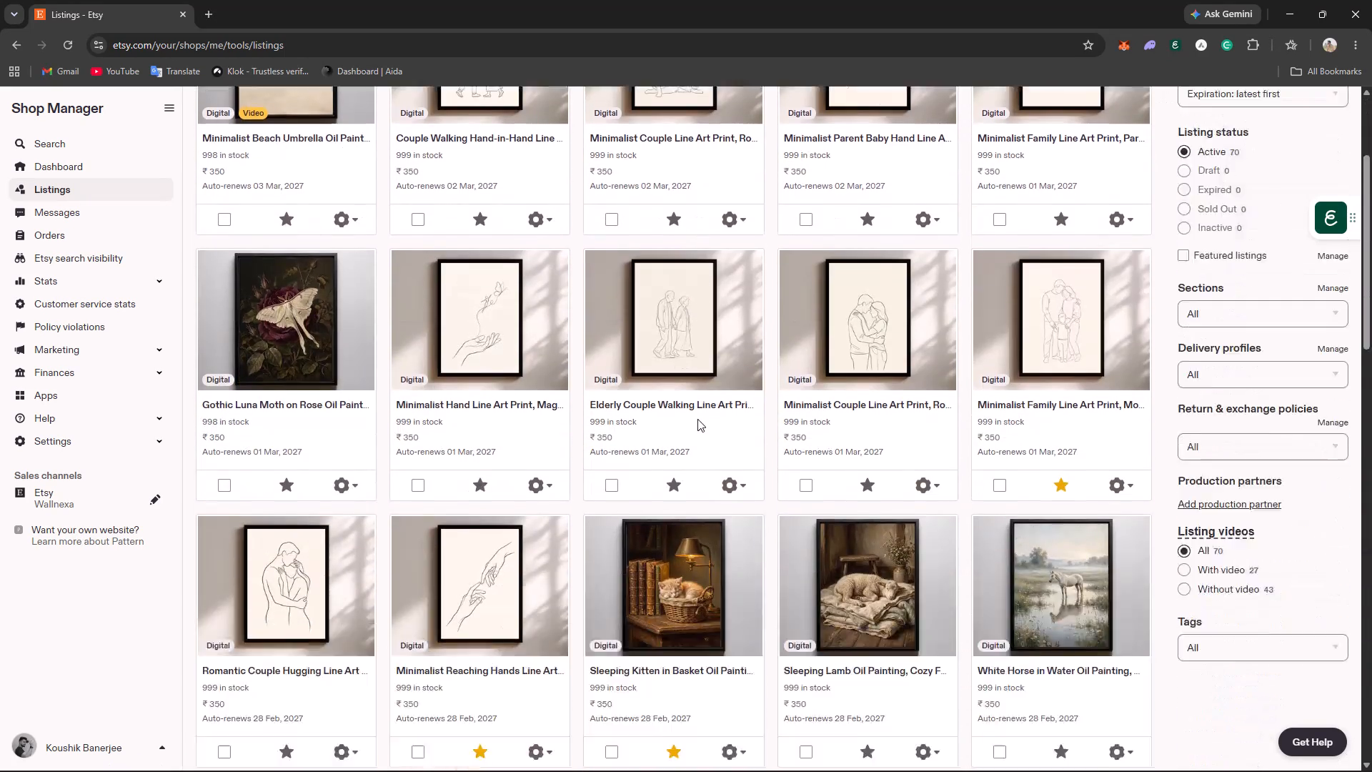
scroll(697, 419, "down", 5)
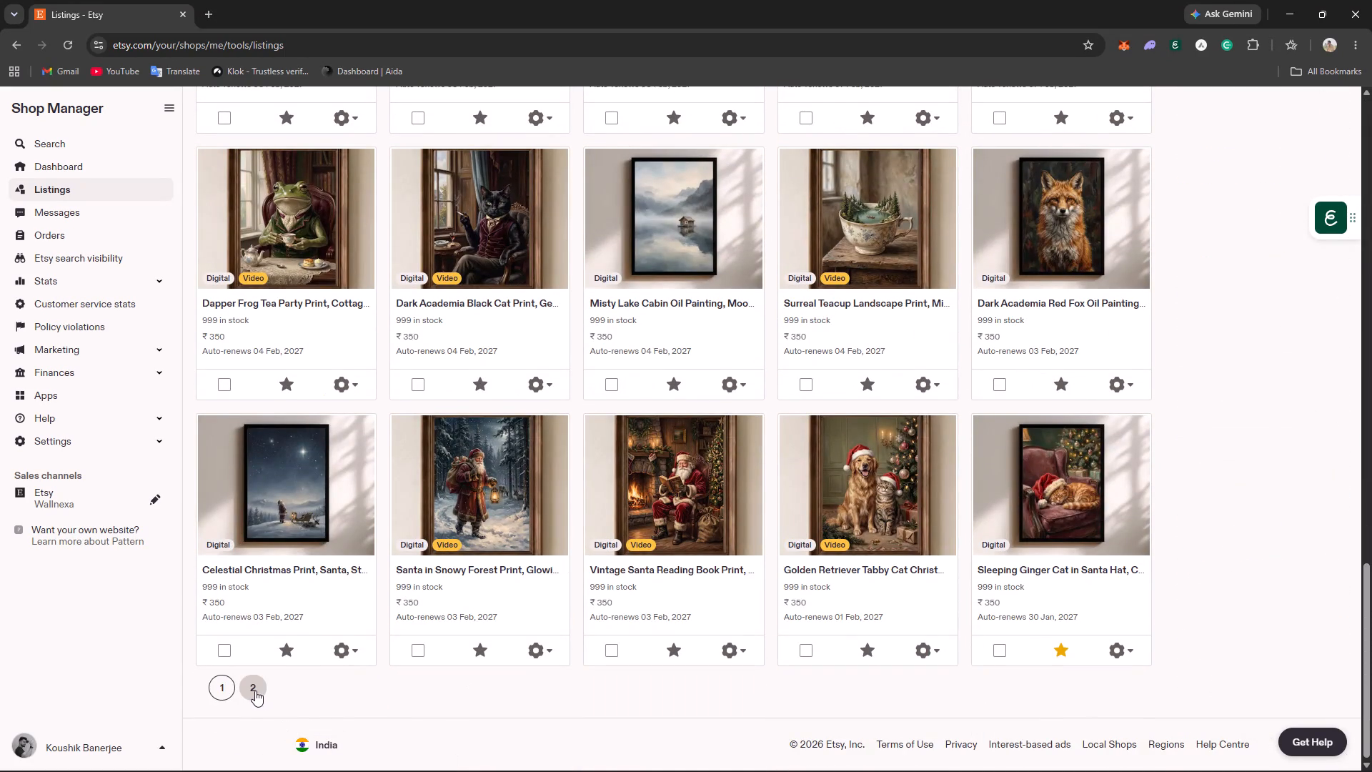
Find the Black Cat Wall Art, Gothic Botanical Print listing on the second listings page and open it for editing.
left_click(255, 691)
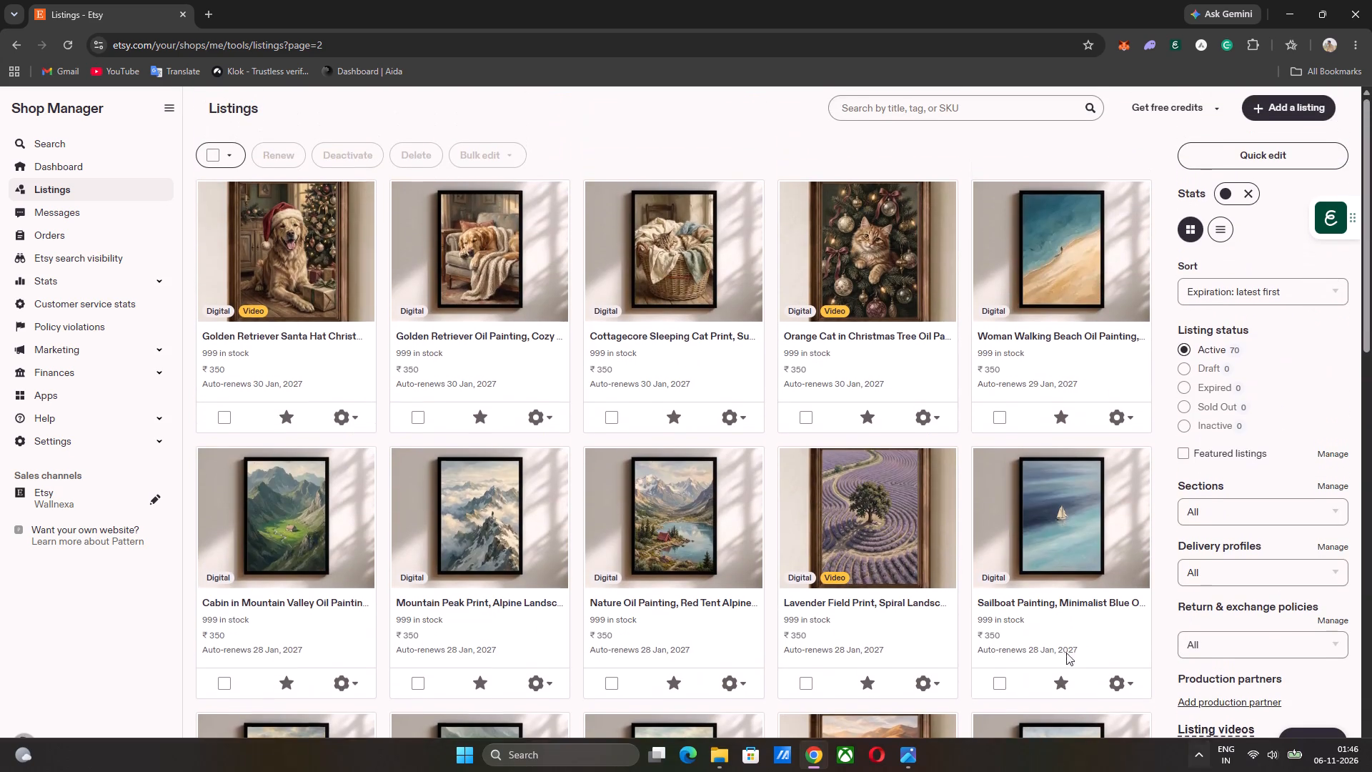
scroll(722, 510, "down", 2)
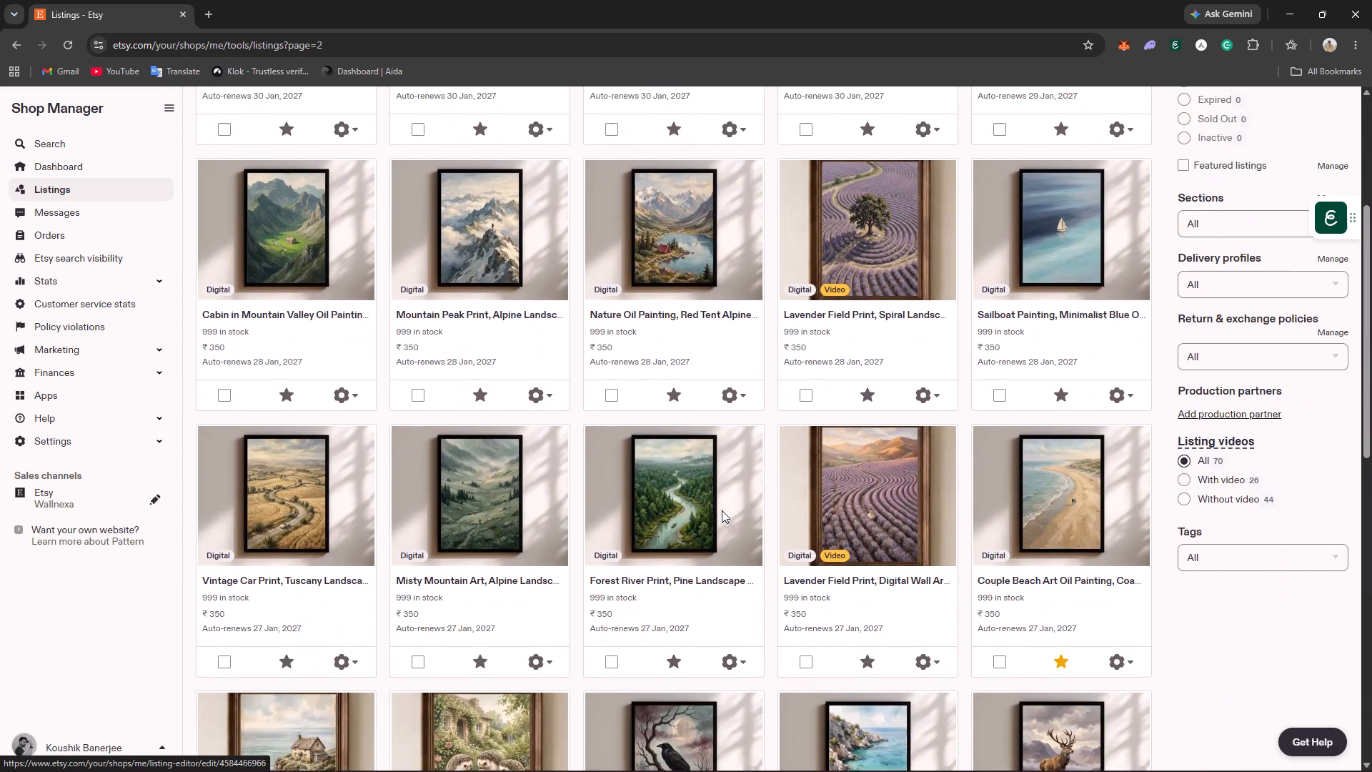
scroll(722, 510, "down", 1)
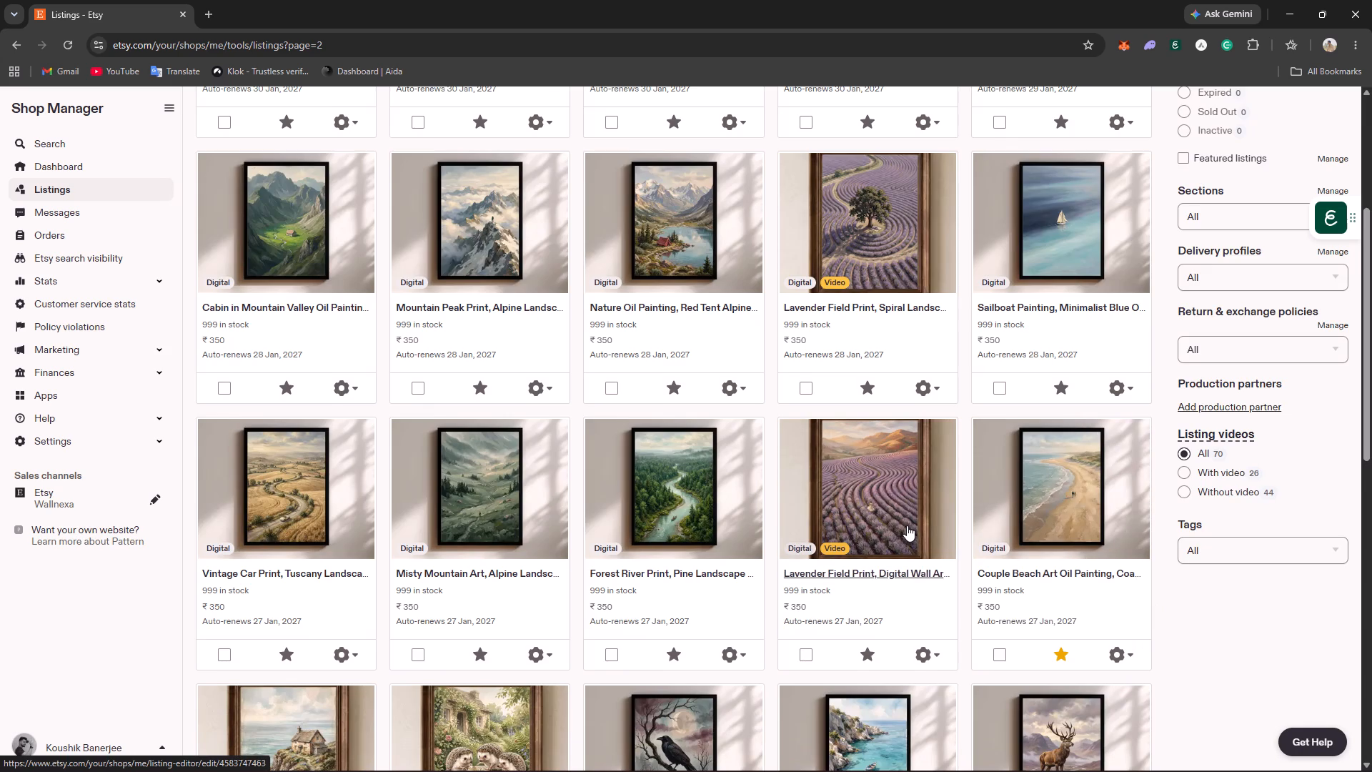
scroll(907, 525, "down", 5)
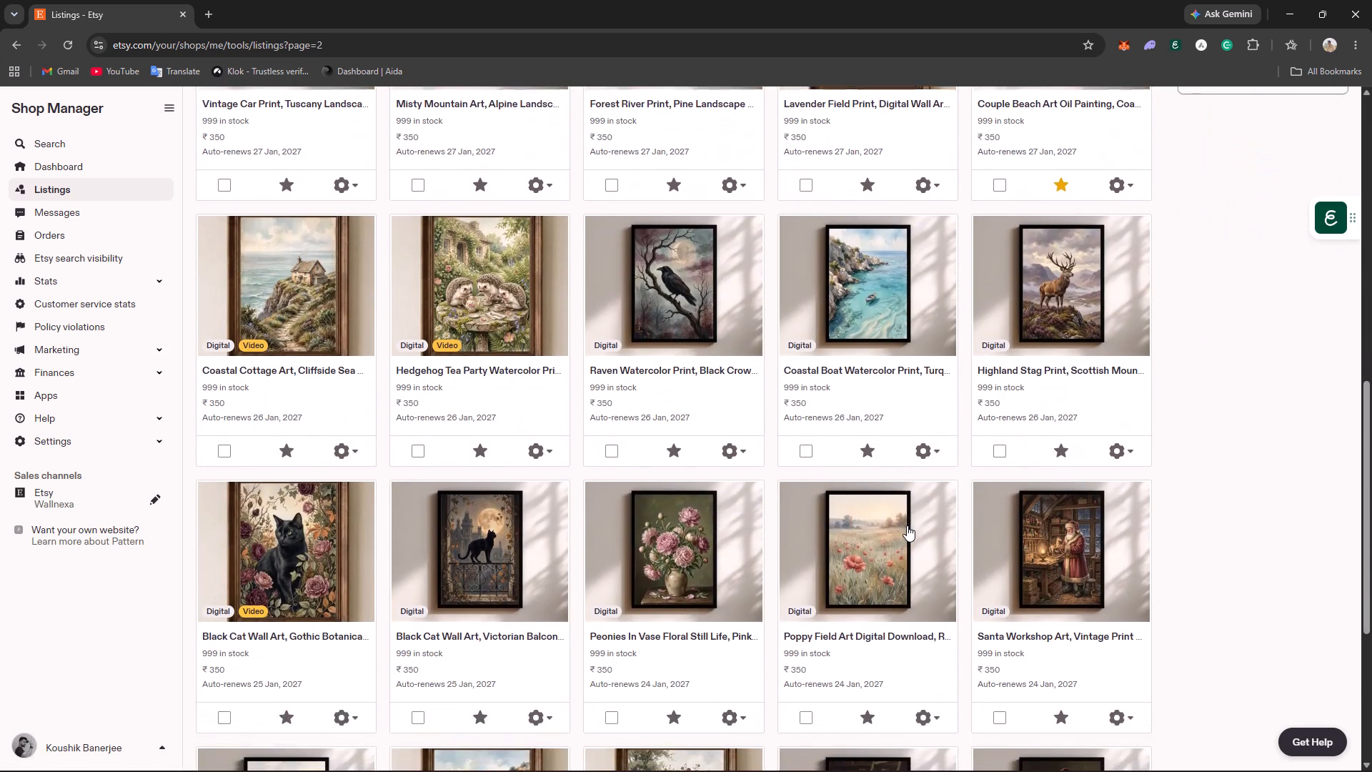
scroll(907, 525, "down", 2)
scroll(812, 462, "down", 2)
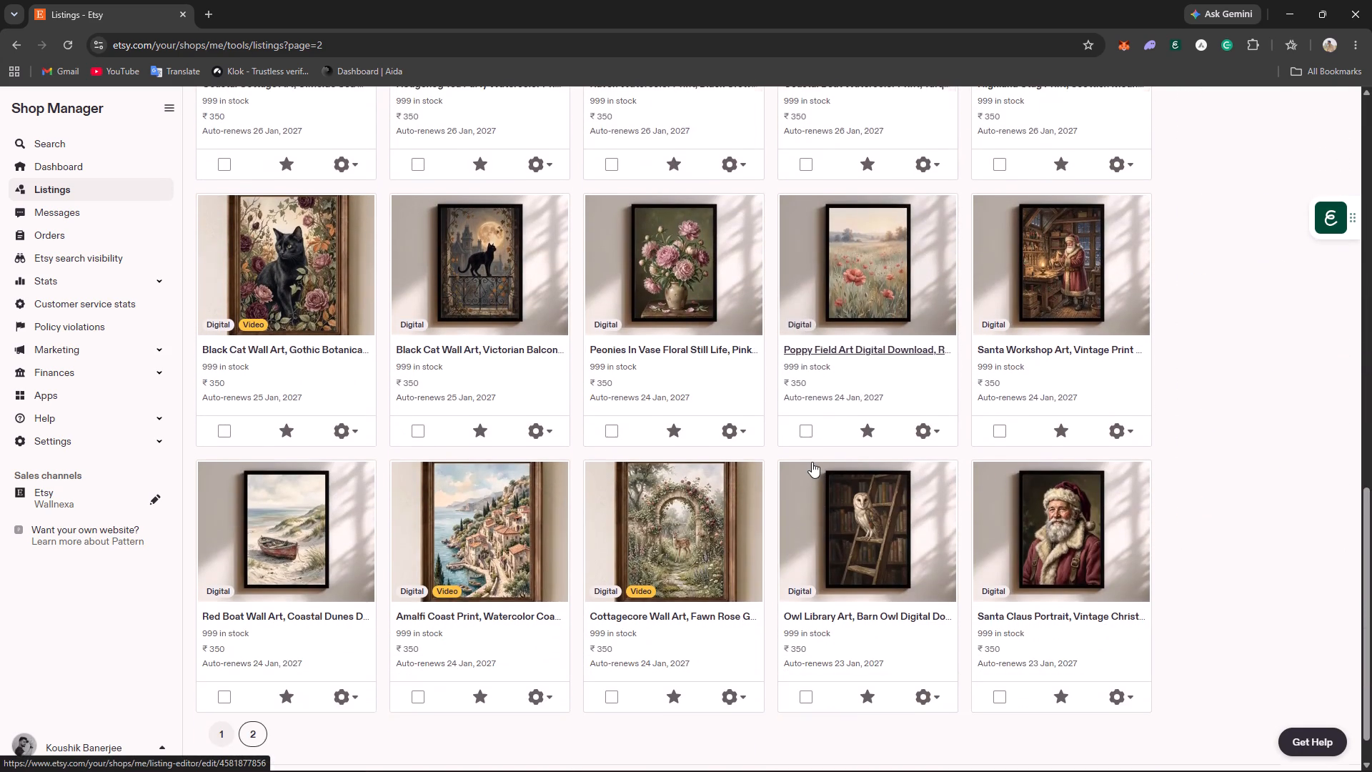
scroll(812, 462, "down", 5)
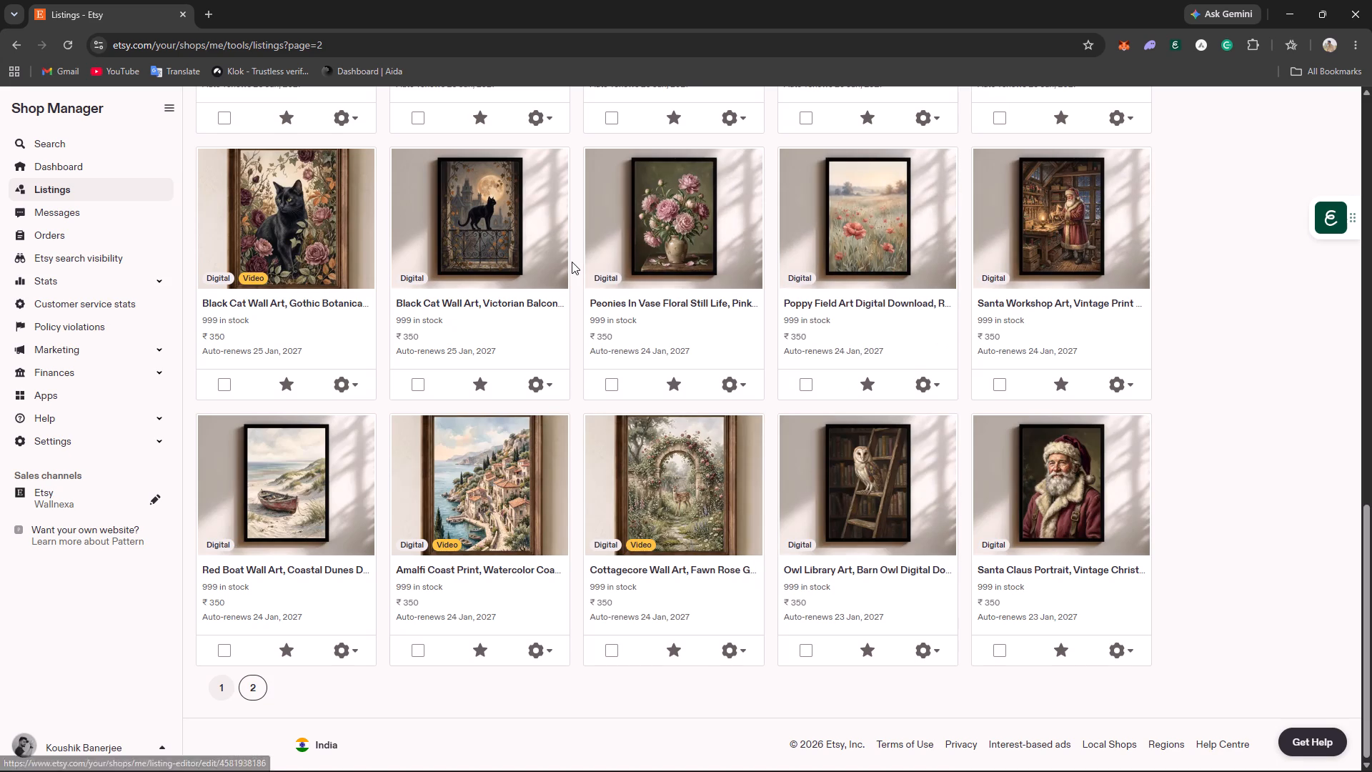
scroll(572, 262, "up", 4)
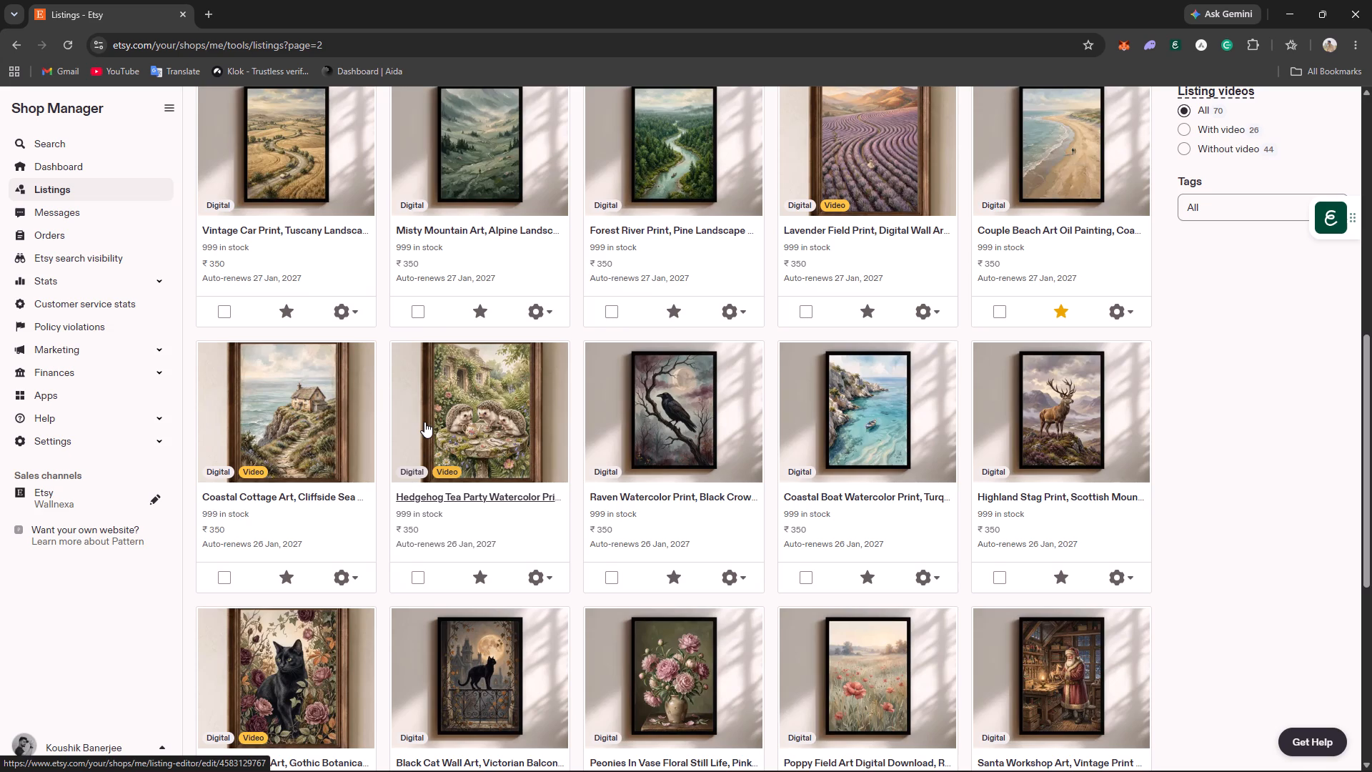
scroll(1283, 455, "up", 1)
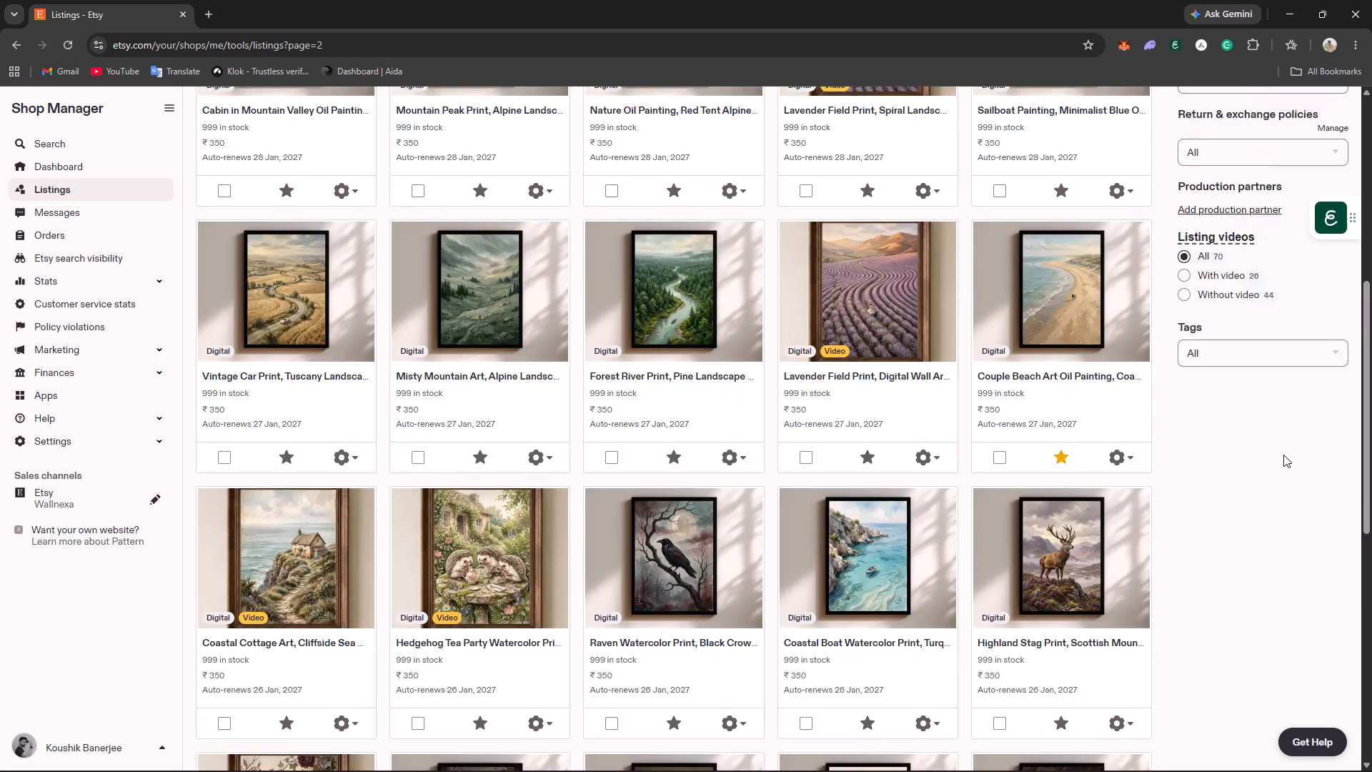
scroll(1283, 455, "up", 6)
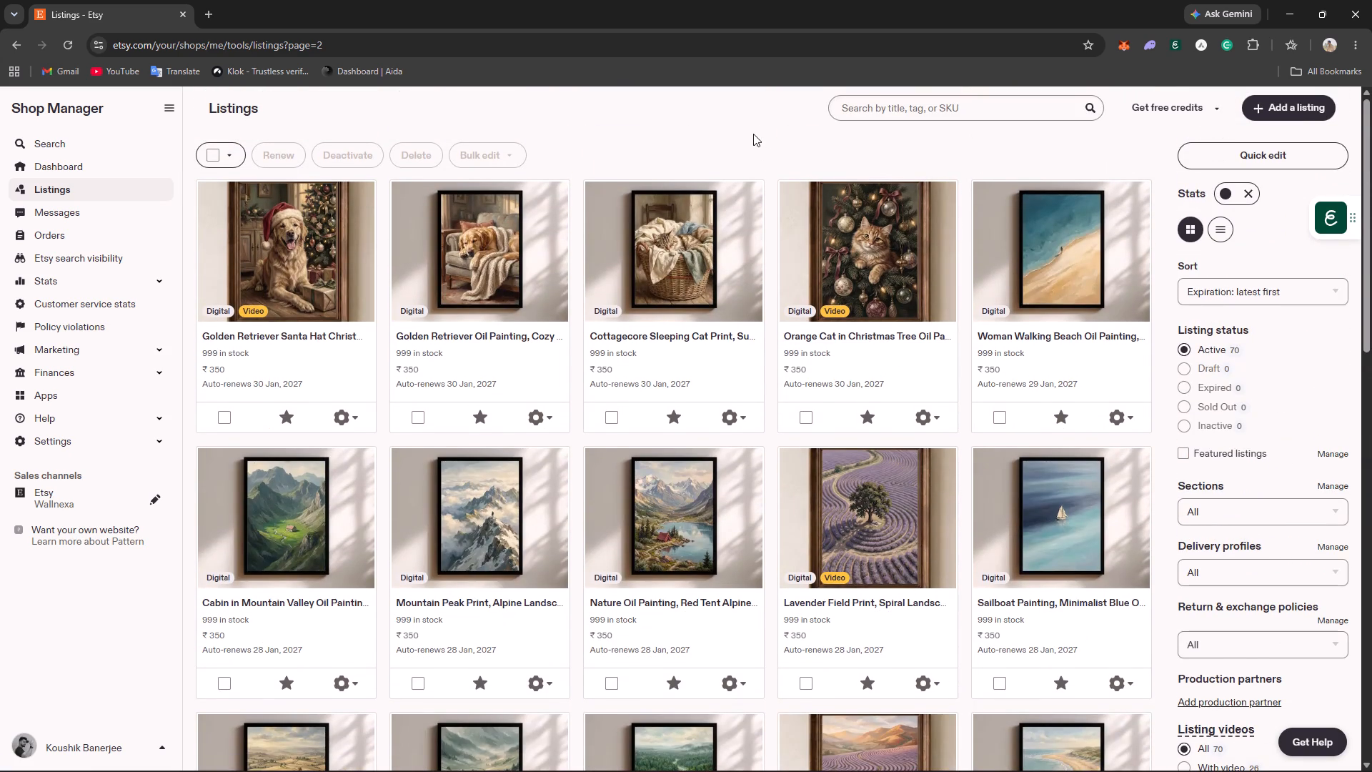
scroll(753, 134, "down", 8)
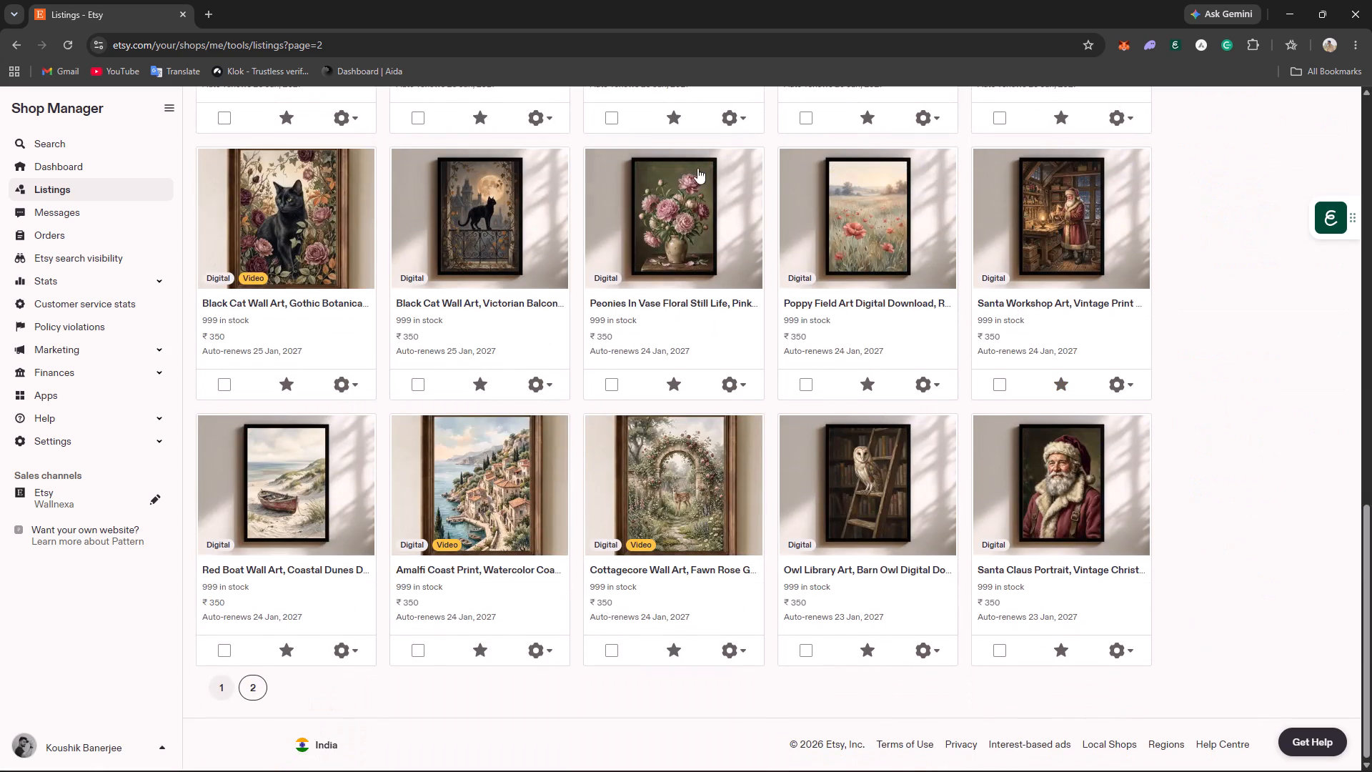
left_click(302, 307)
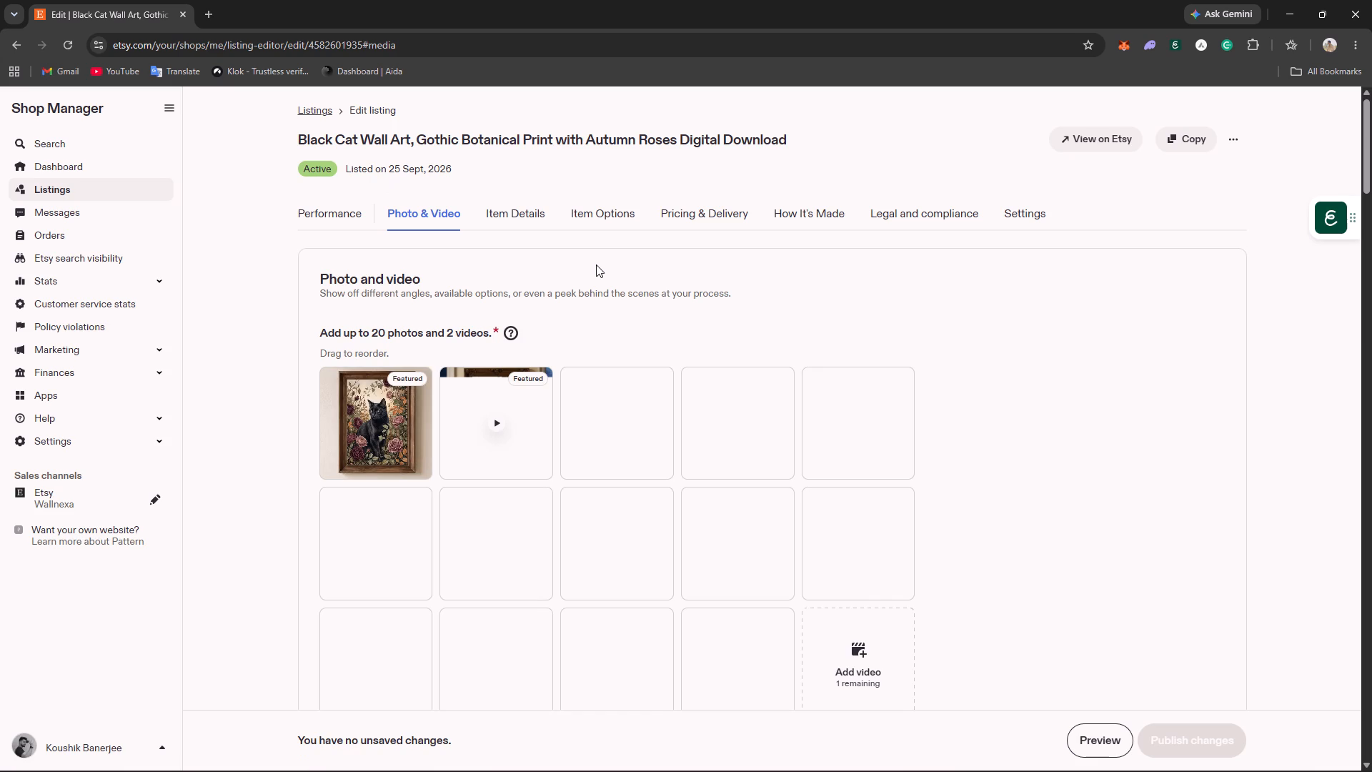
Delete the listing's video and every framed black cat photo, keeping only the Digital Wall Art, Printable Artwork and Print Size Guide images.
scroll(606, 229, "down", 2)
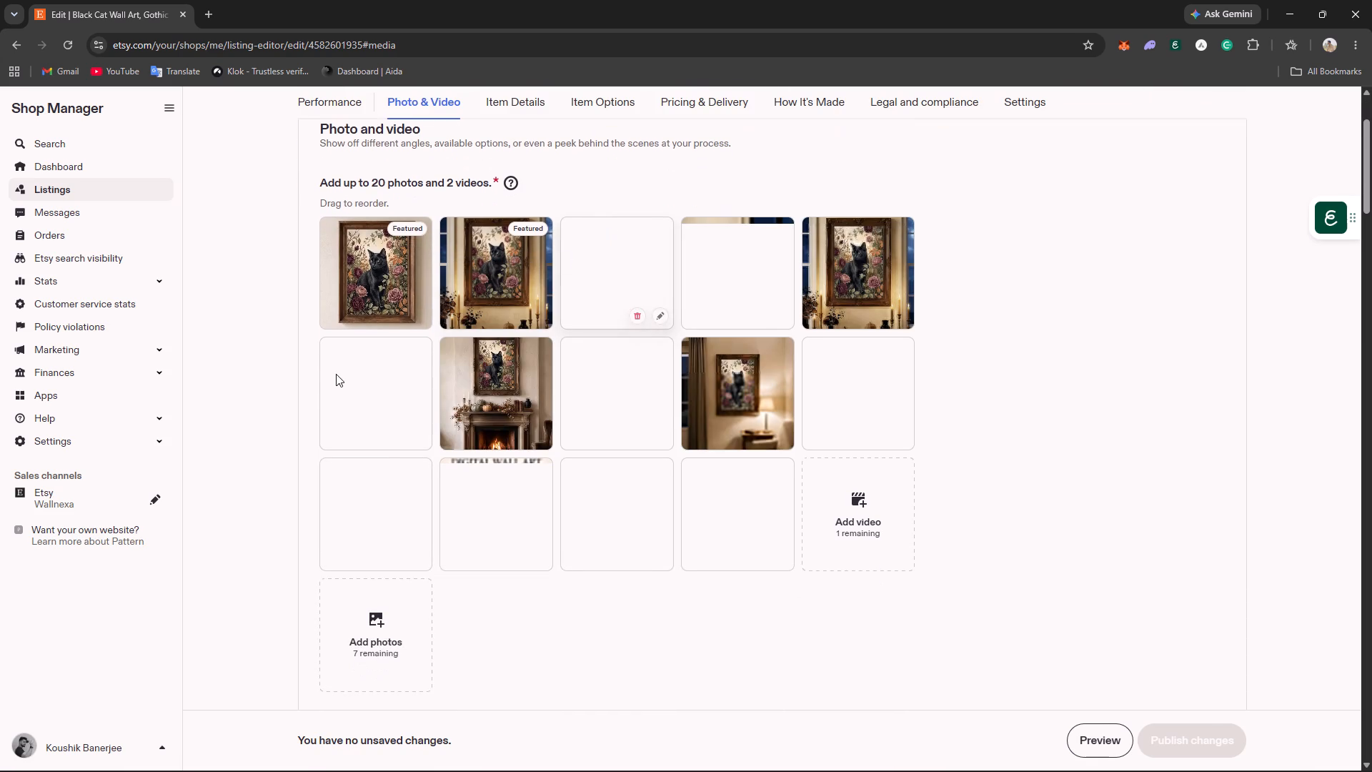
left_click(517, 314)
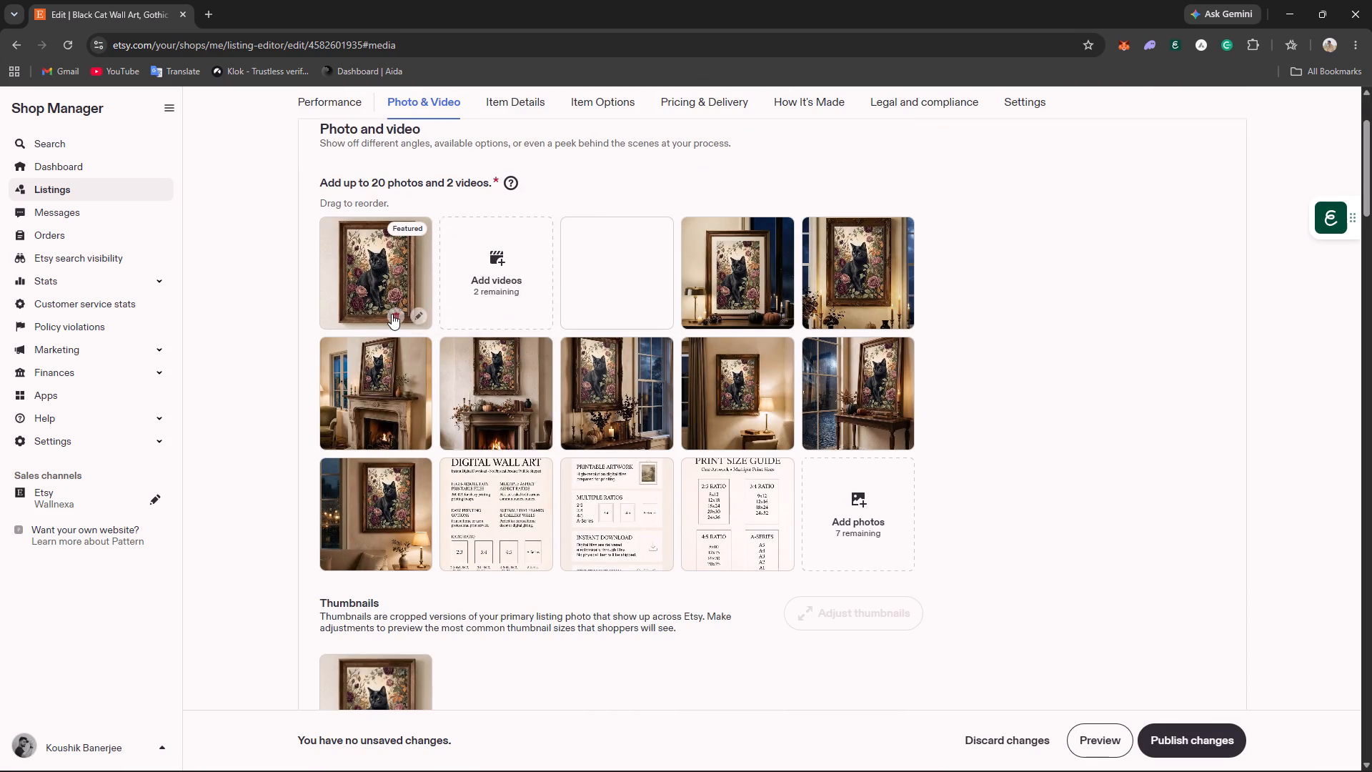
left_click(399, 317)
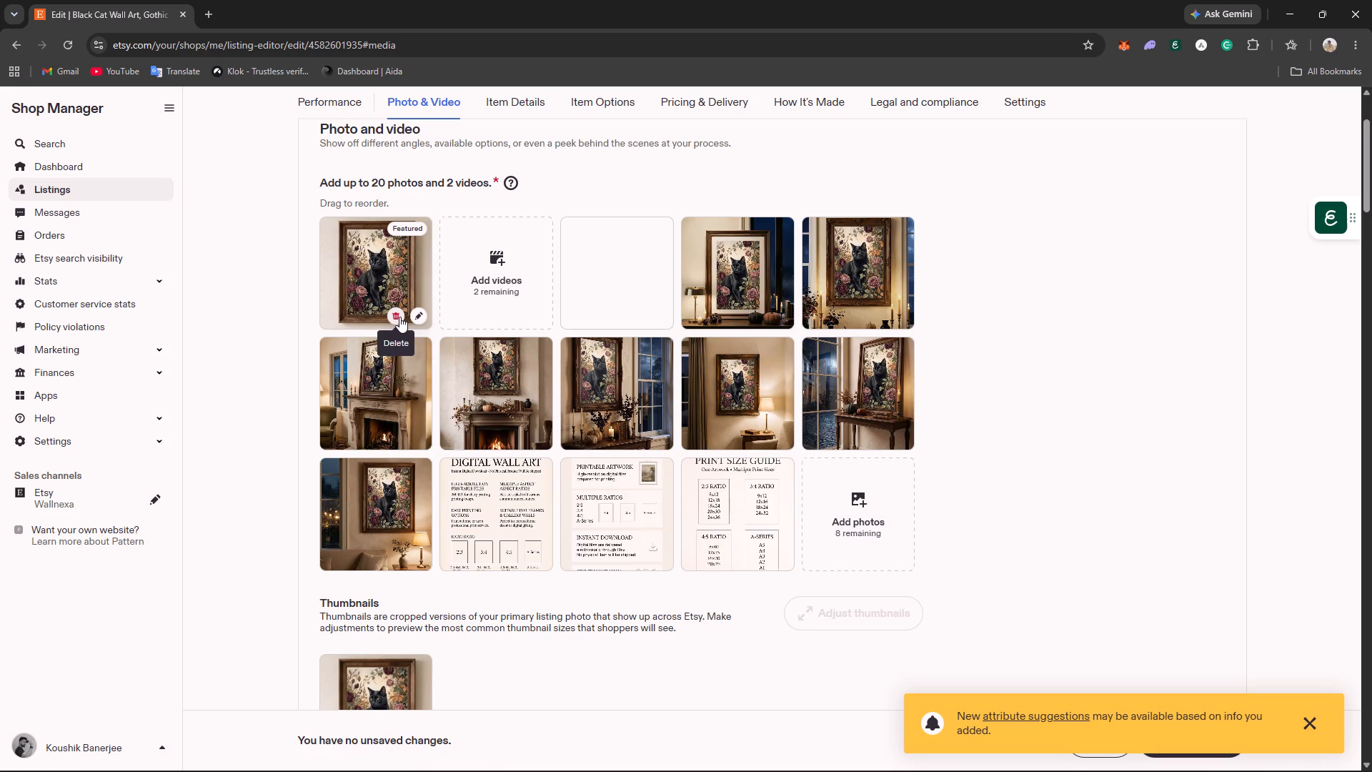
left_click(396, 313)
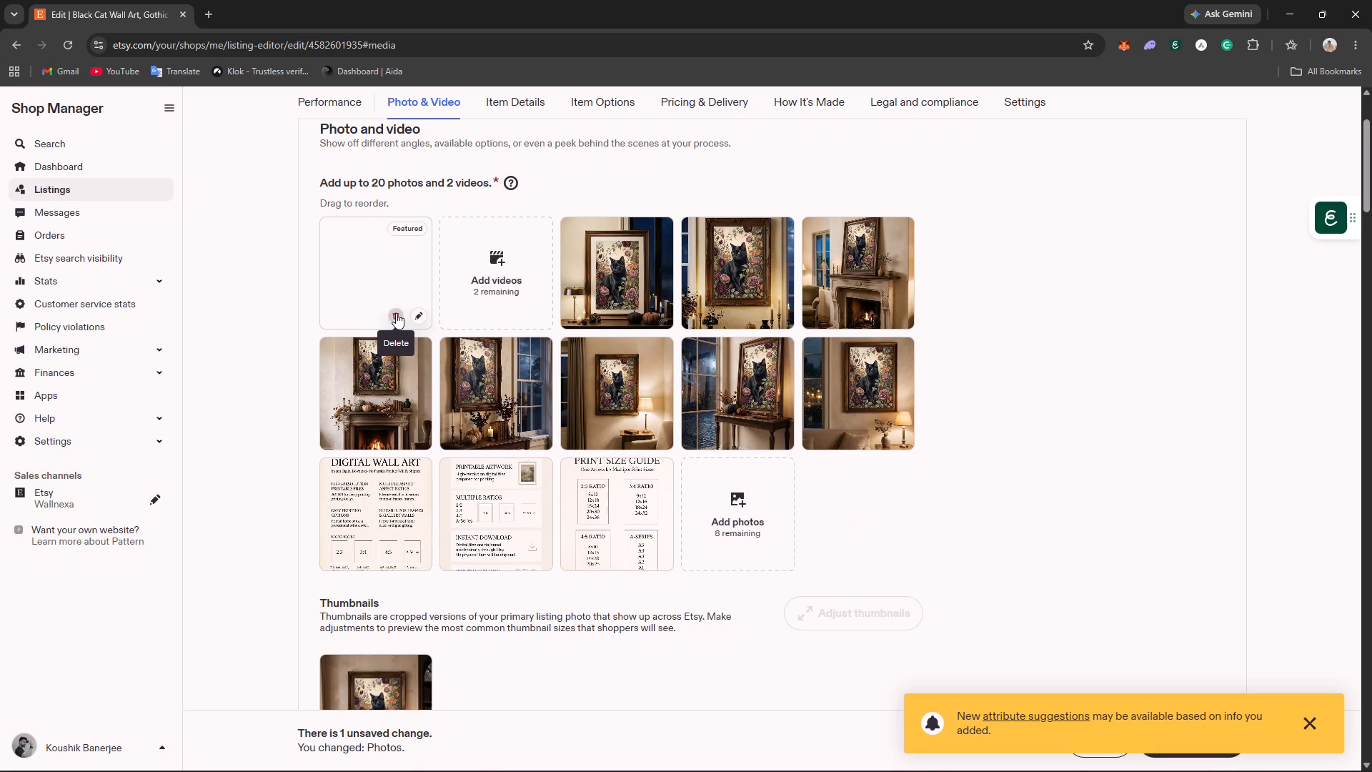
left_click(396, 313)
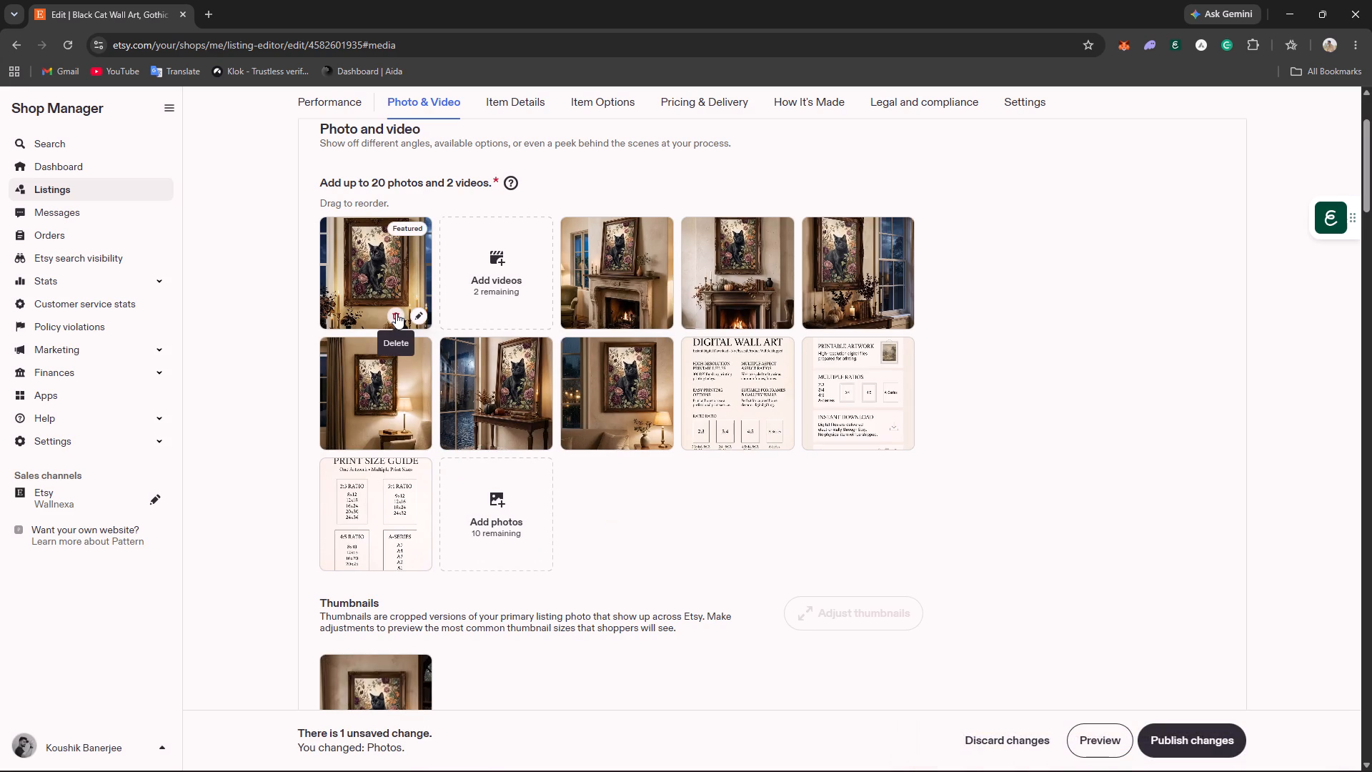
left_click(396, 313)
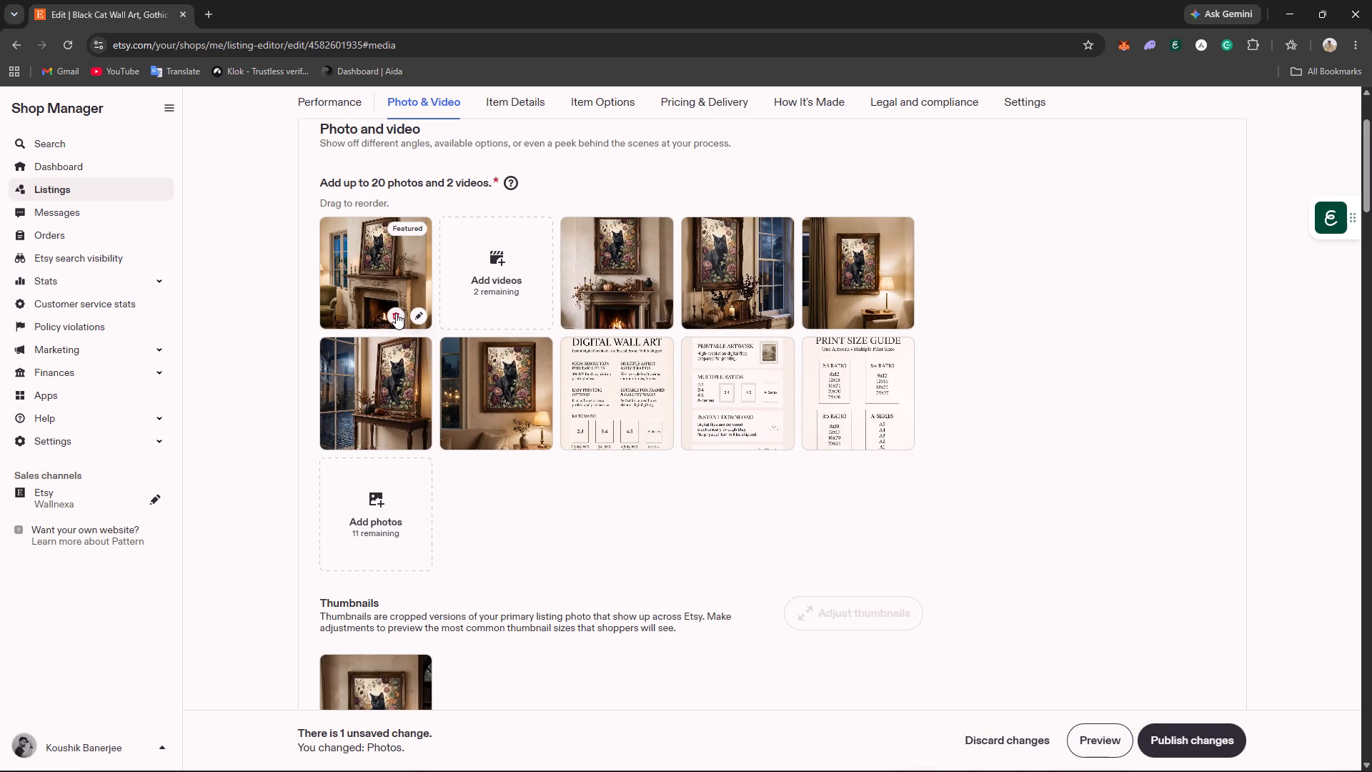
left_click(396, 313)
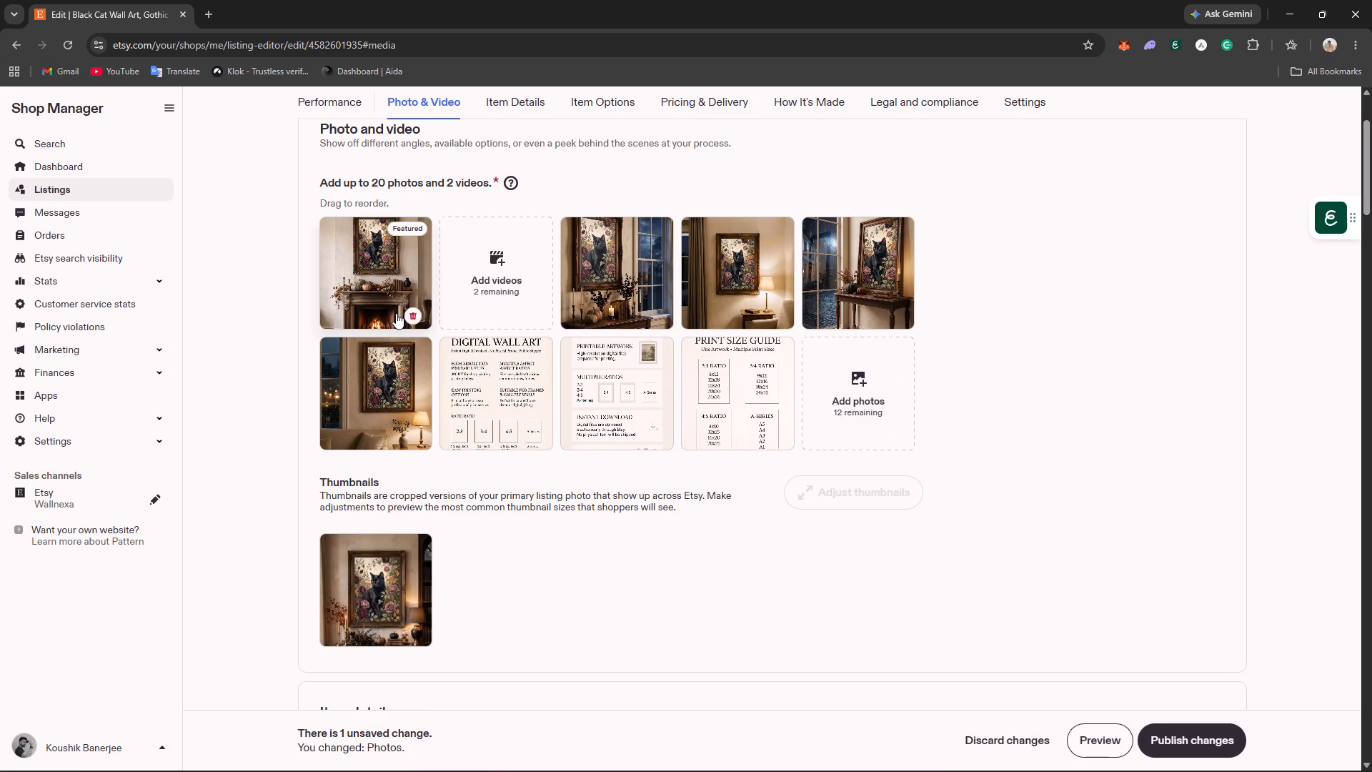
left_click(396, 313)
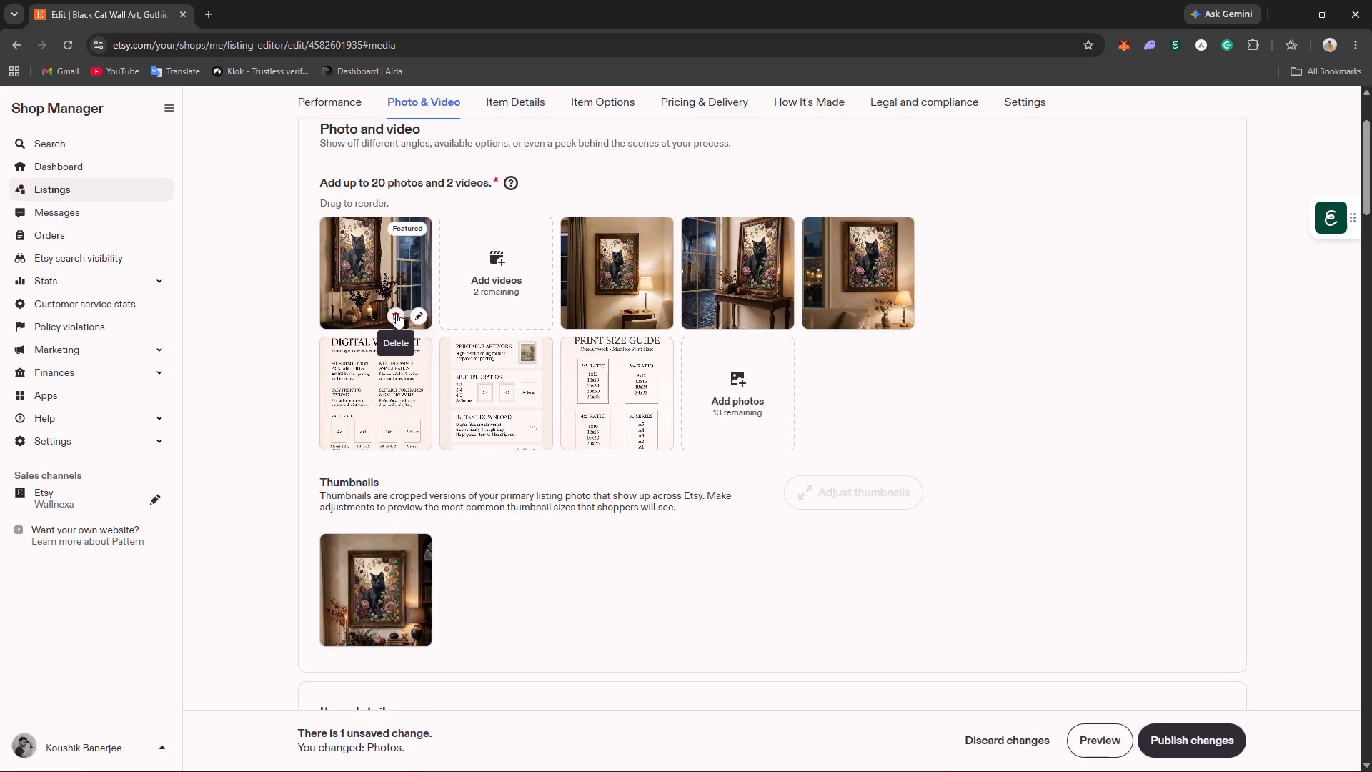
left_click(396, 313)
left_click(396, 313)
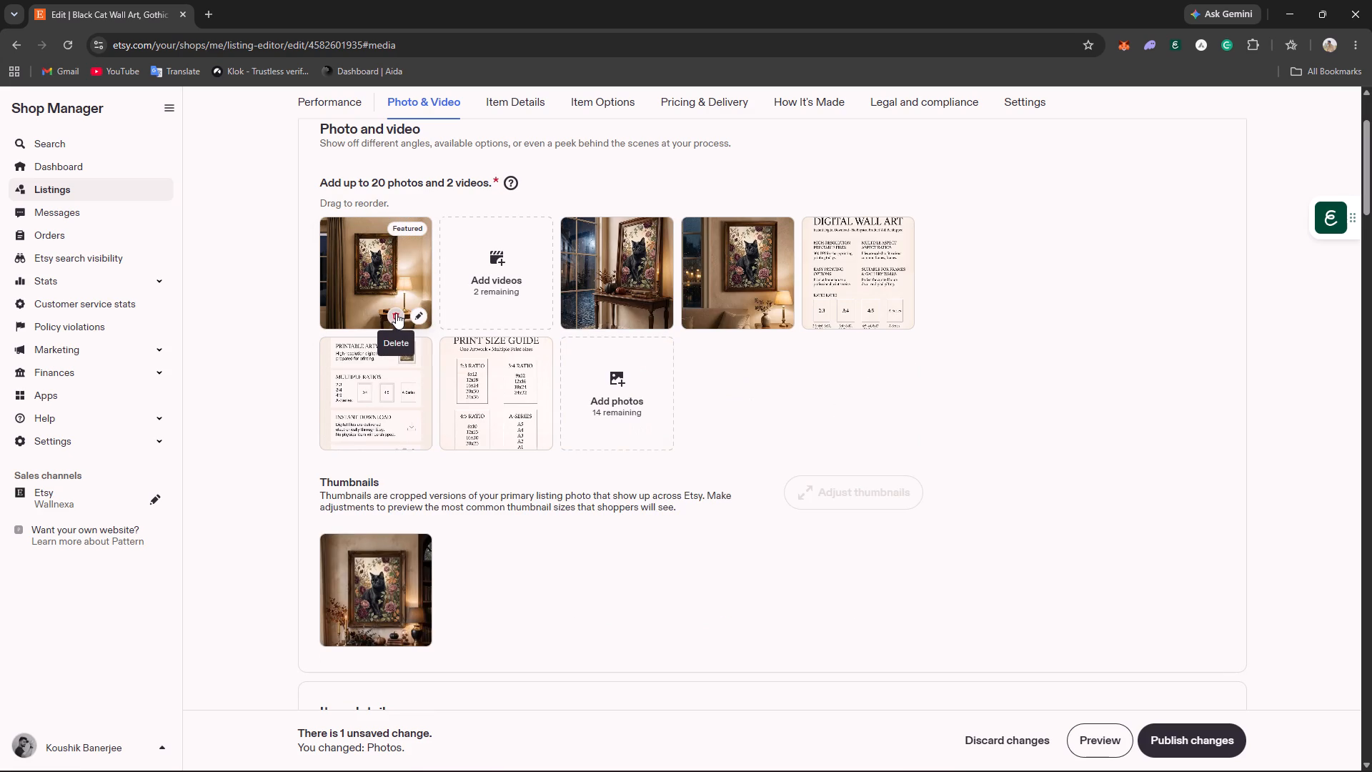
left_click(396, 313)
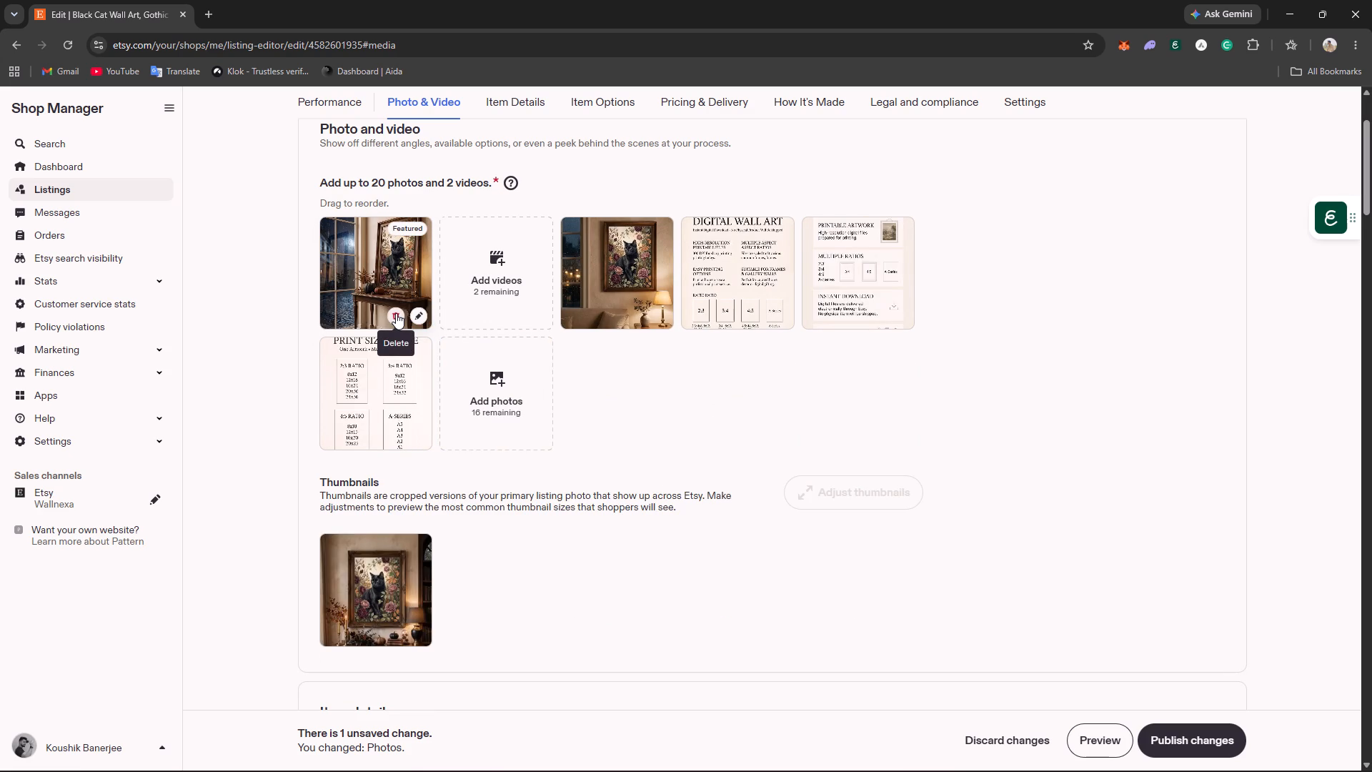
left_click(396, 313)
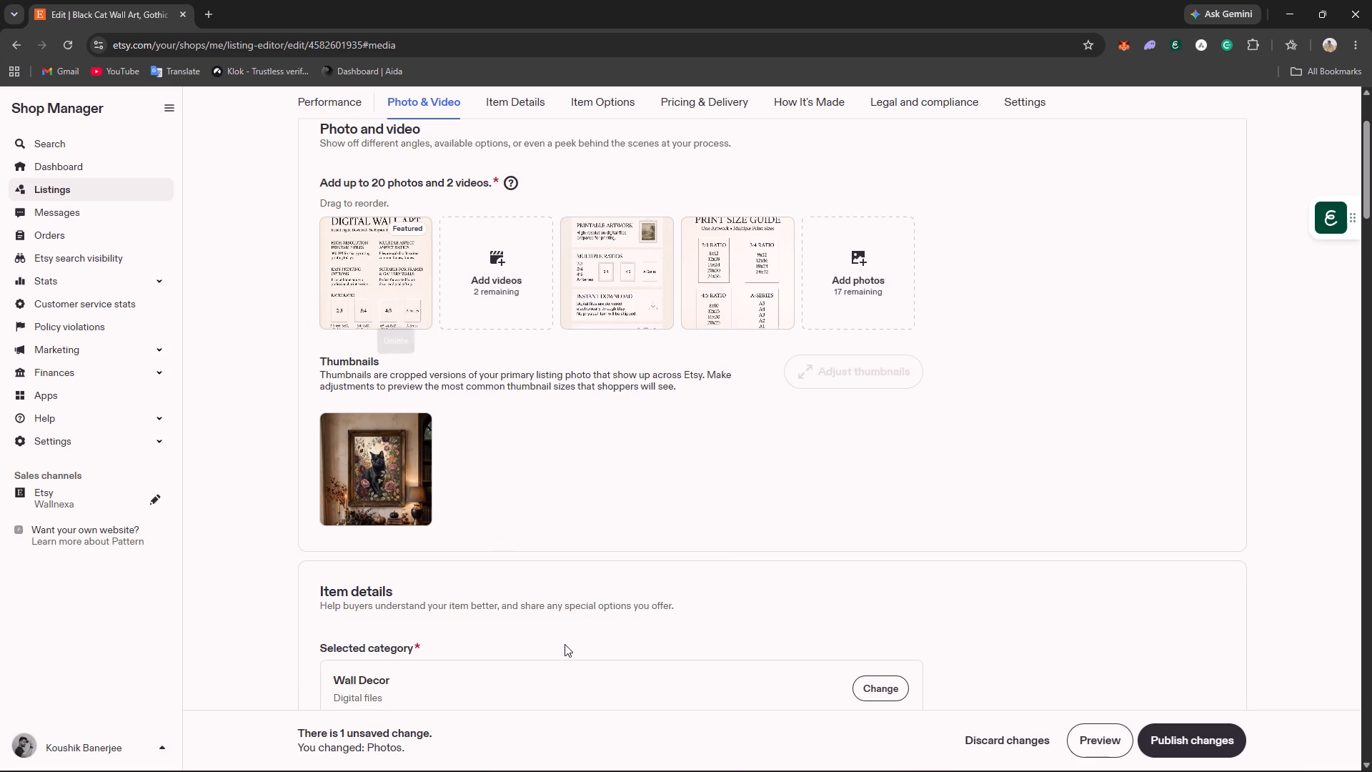
Switch to File Explorer, review the IMG_20260925_220640 mockups full-size starting from P01, and delete mockup P02.
left_click(720, 756)
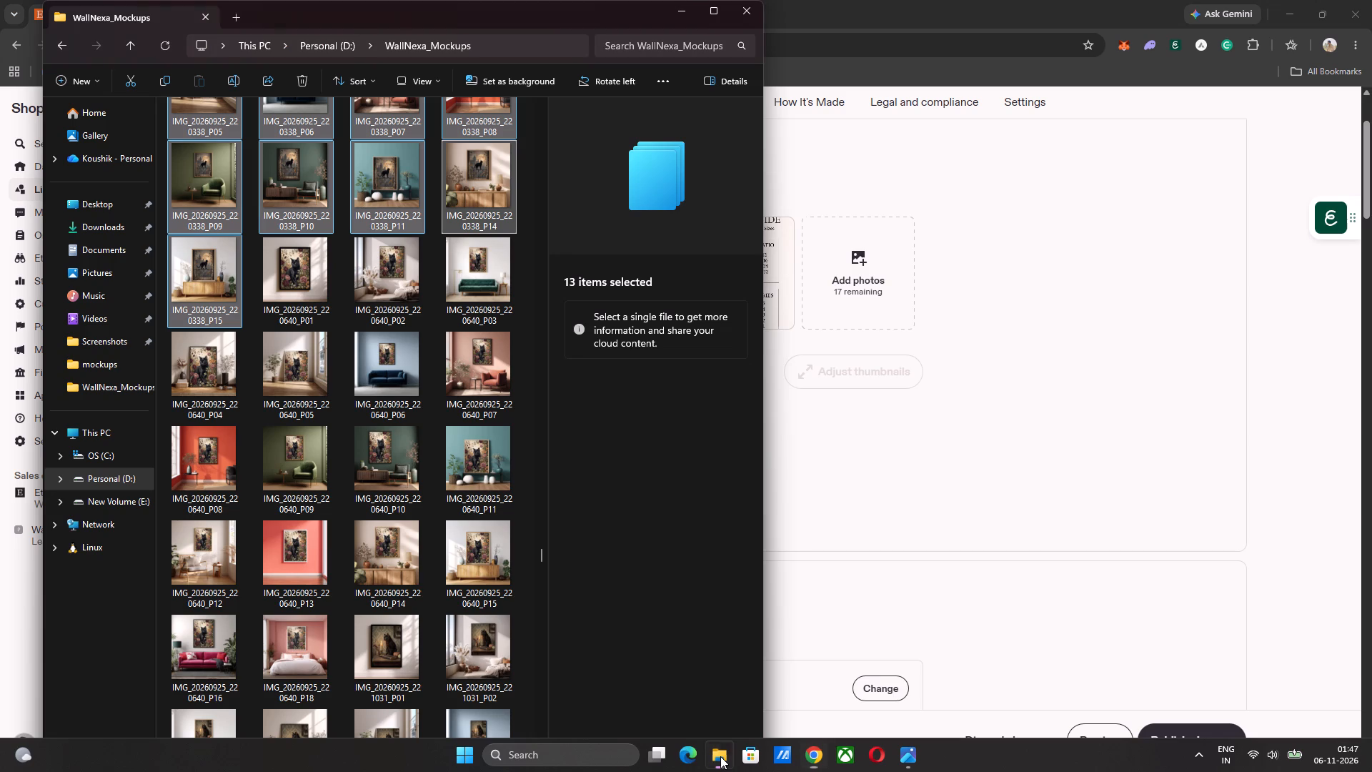
left_click(266, 267)
double_click(277, 267)
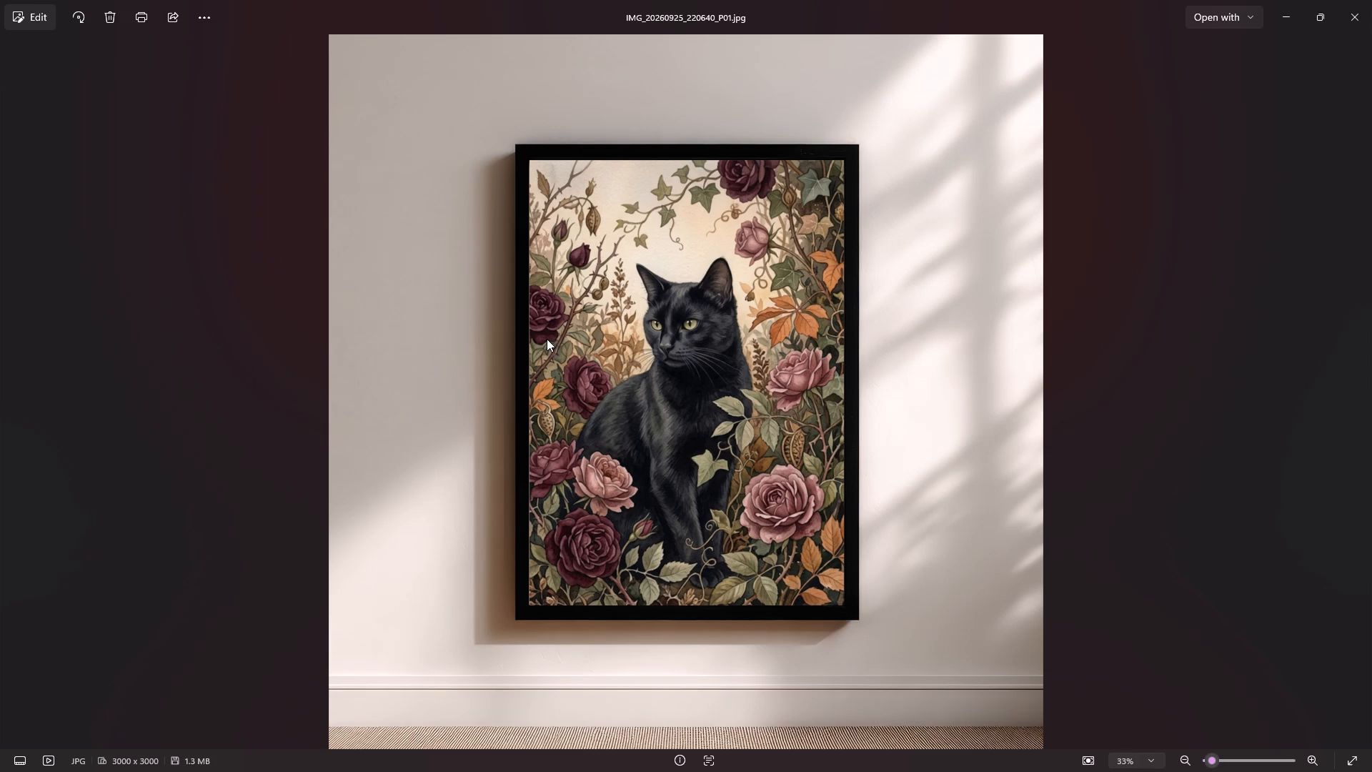
key("Right")
key("Right")
key("Right")
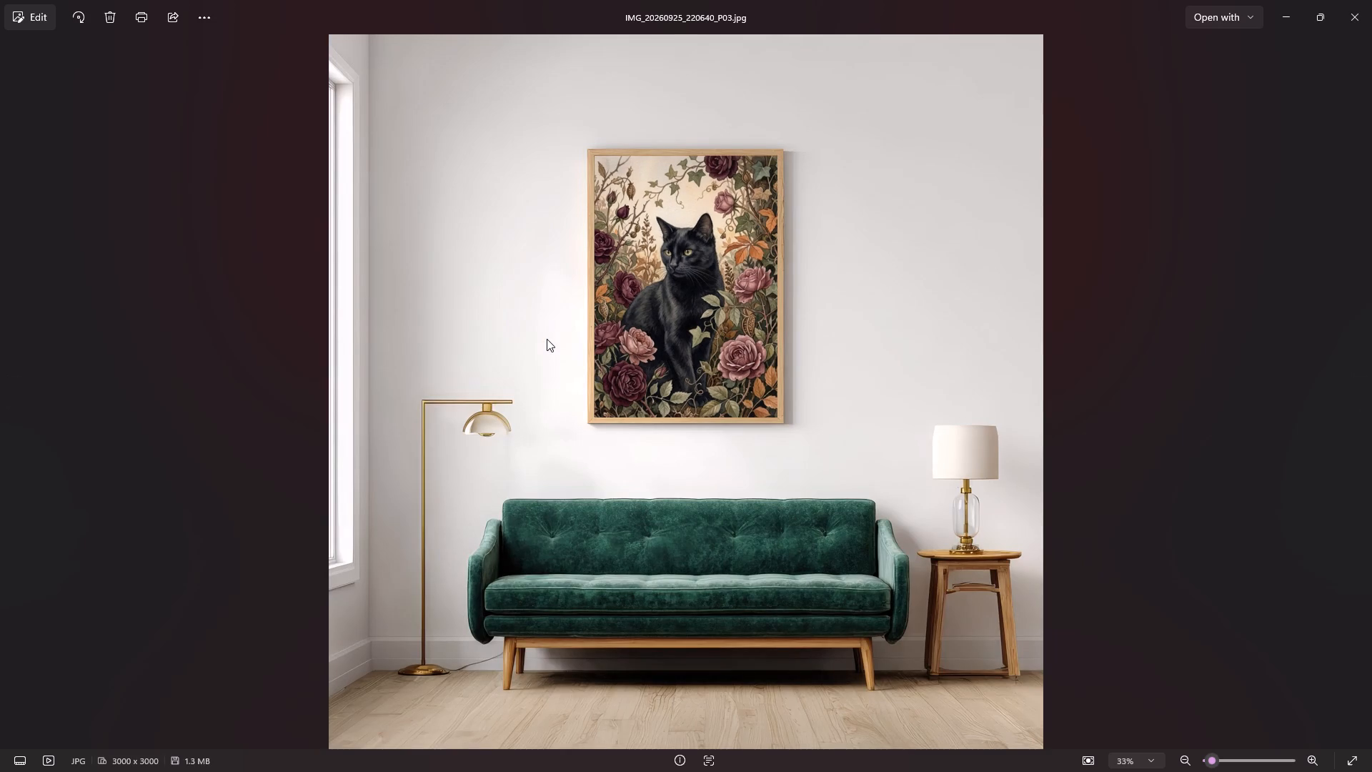
key("Left")
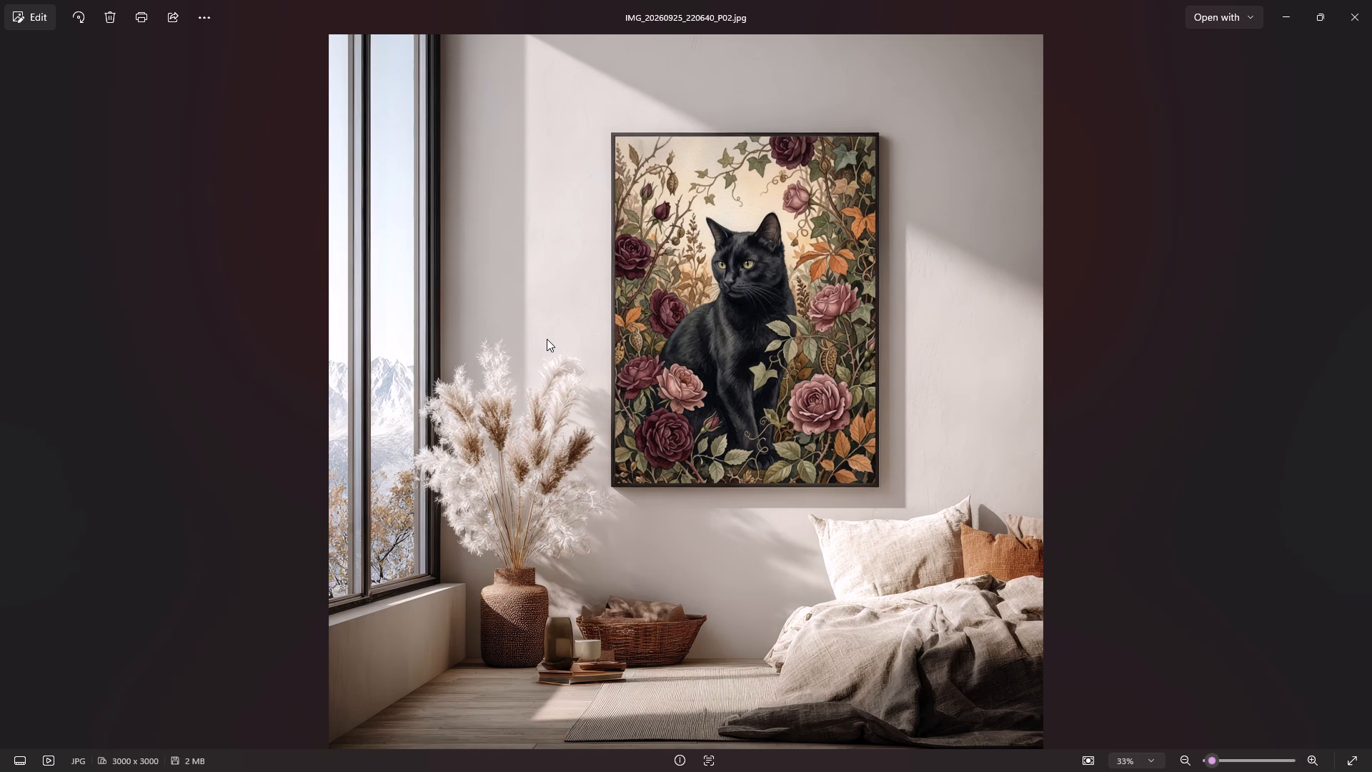
key("Right")
key("Right")
key("Left")
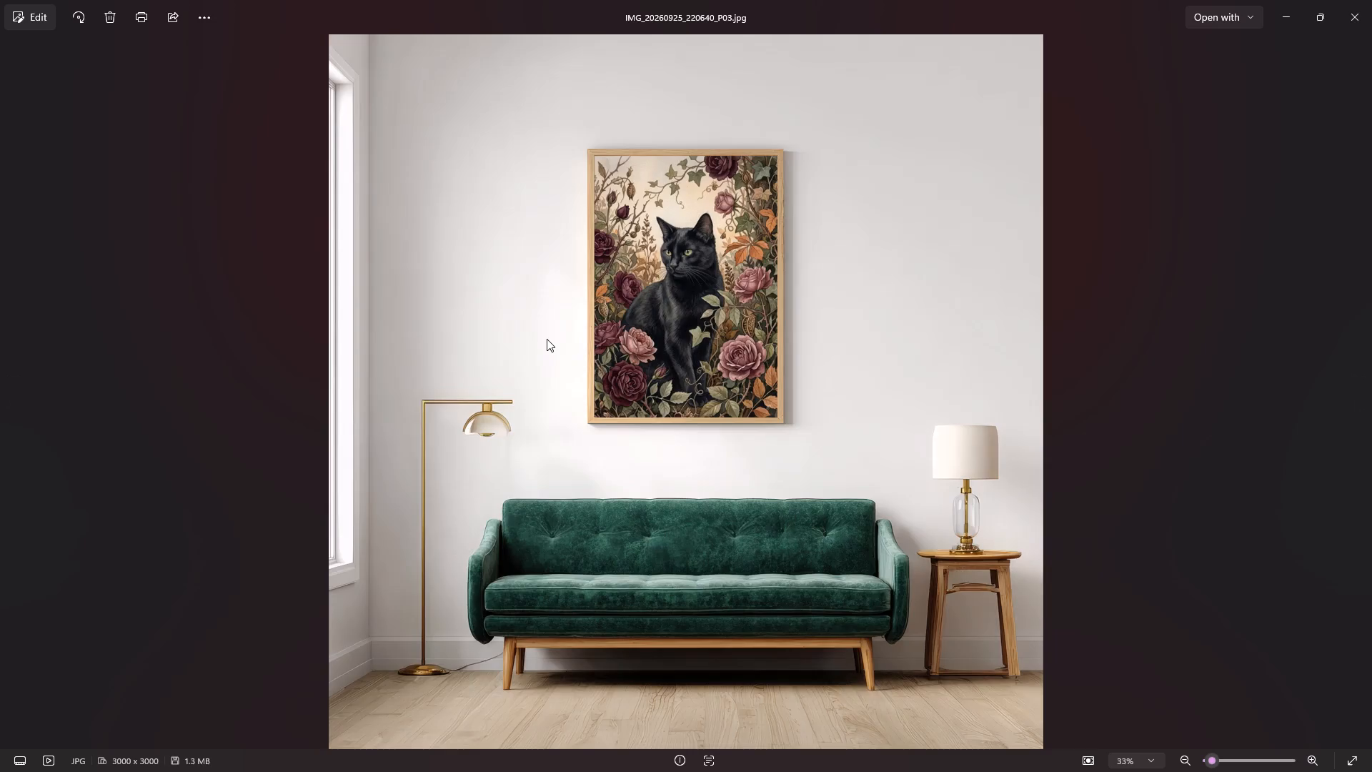
key("Left")
key("Delete")
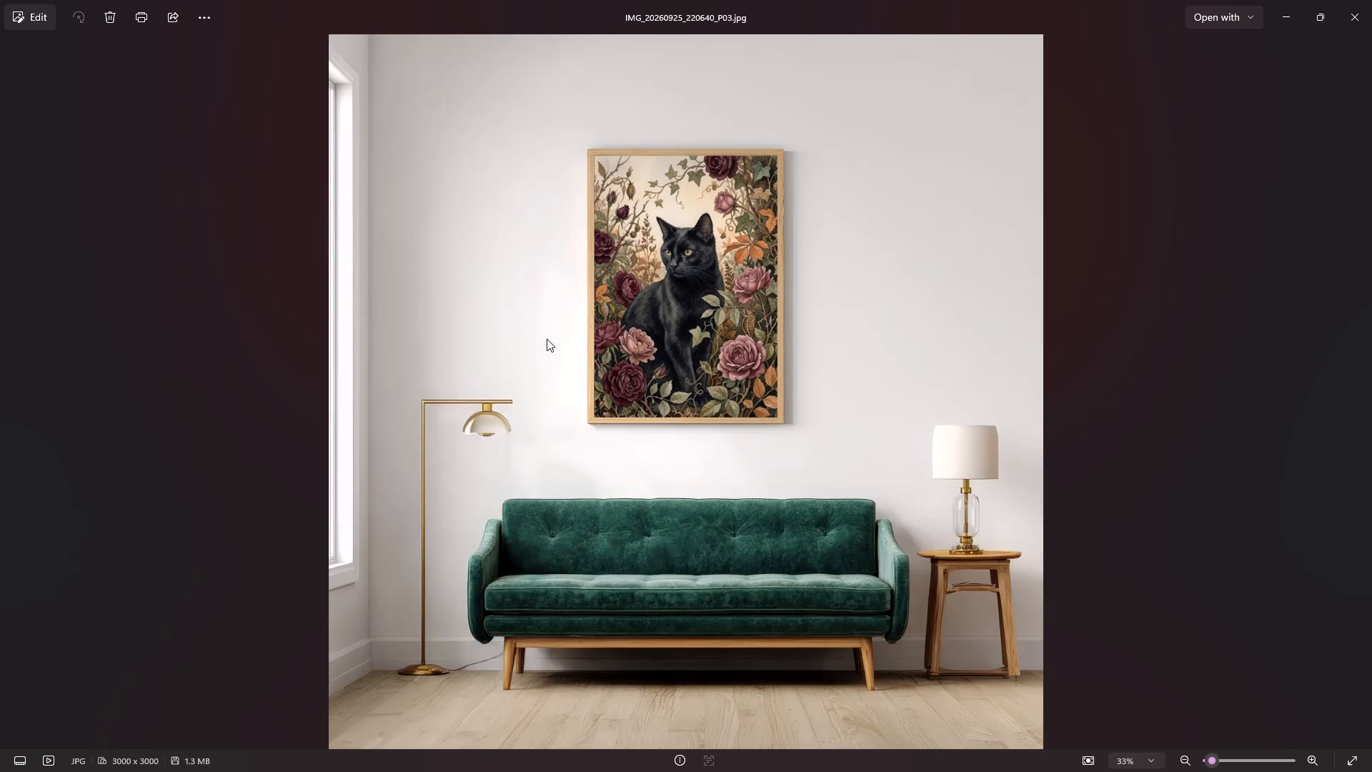
Continue reviewing the black cat mockups from P03 onward and delete mockup P12, the rattan armchair scene.
key("Right")
key("Right")
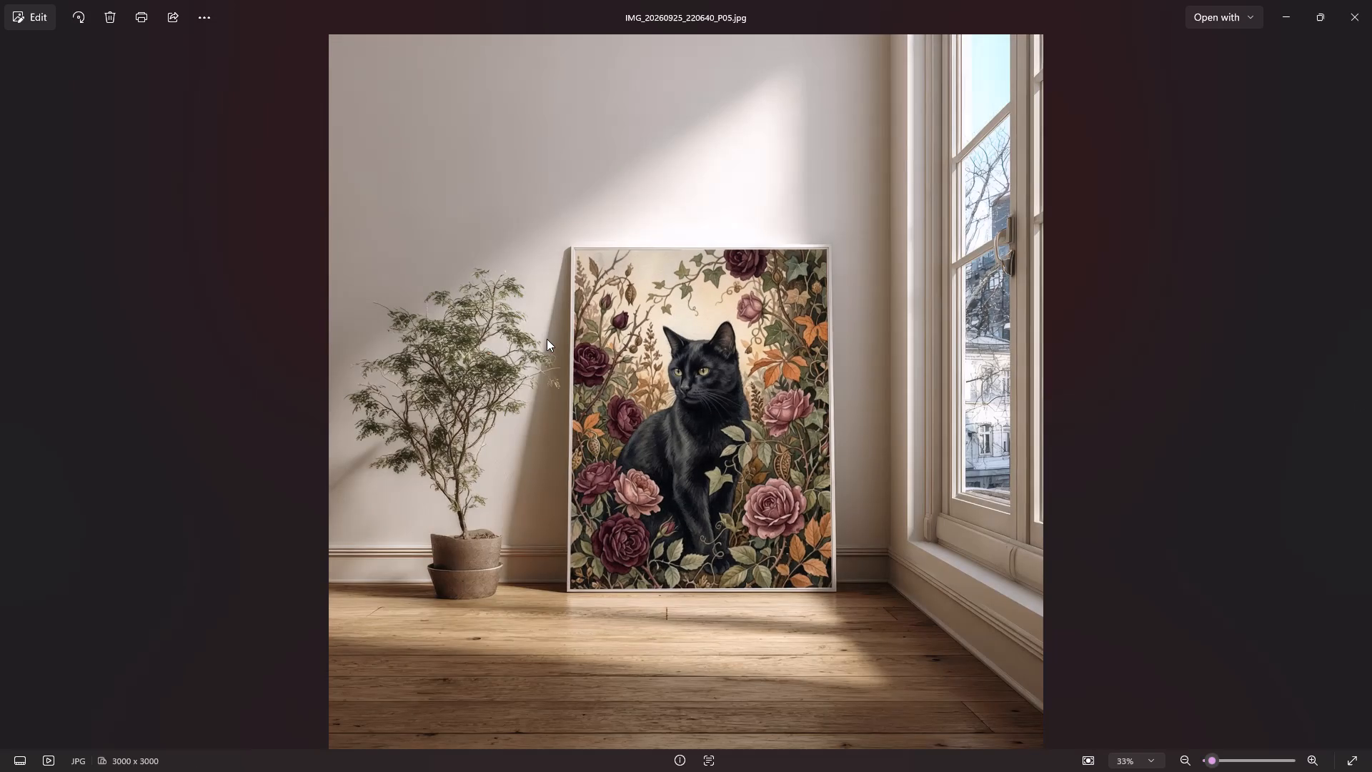
key("Right")
key("Left")
key("Right")
key("Right")
key("Right")
key("Right")
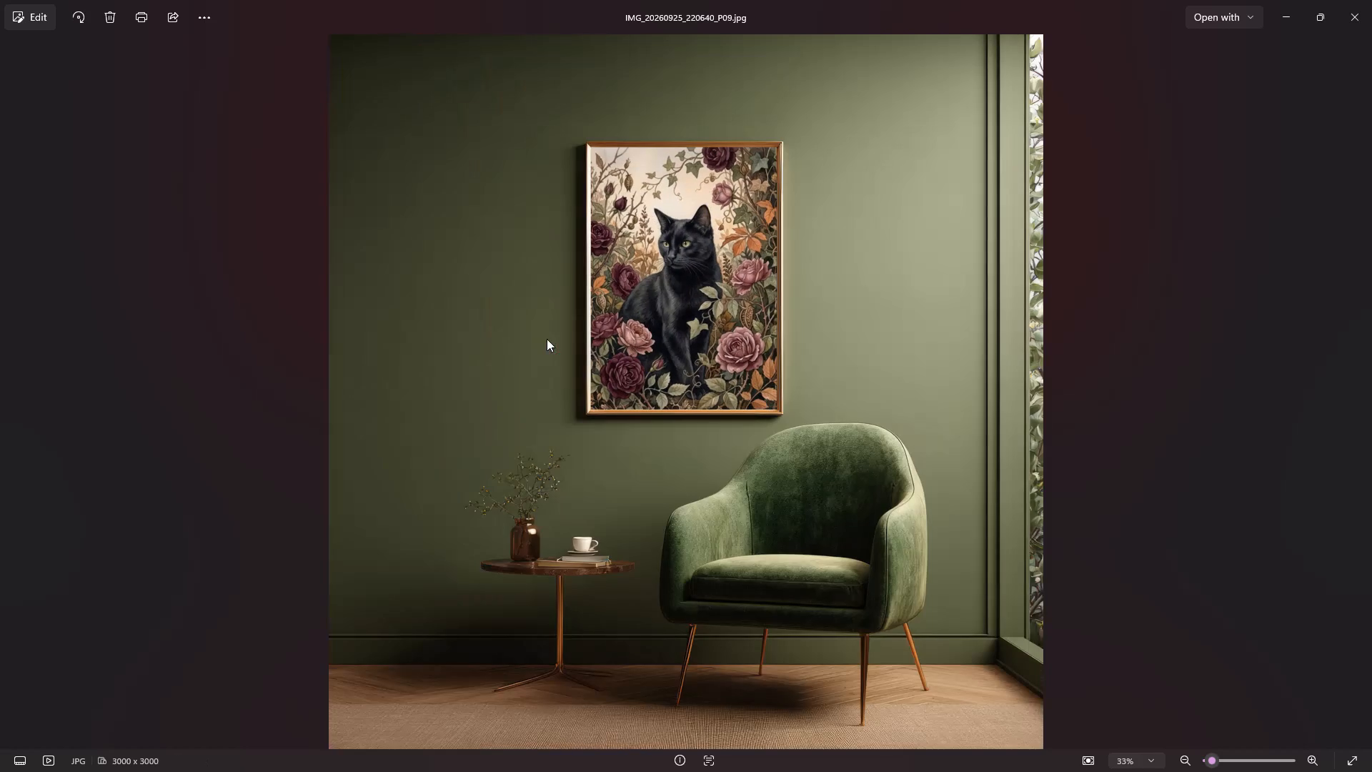
key("Right")
key("Right")
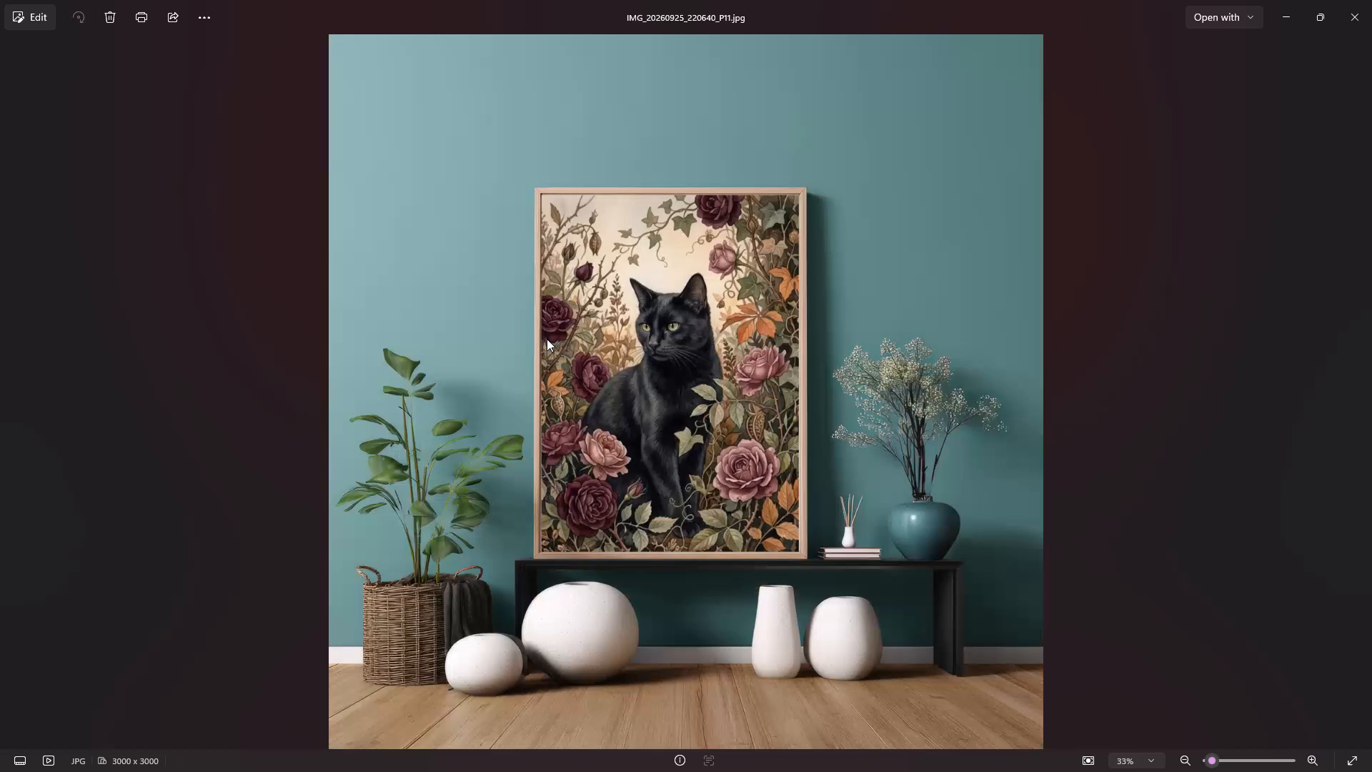
key("Right")
key("Right")
key("Left")
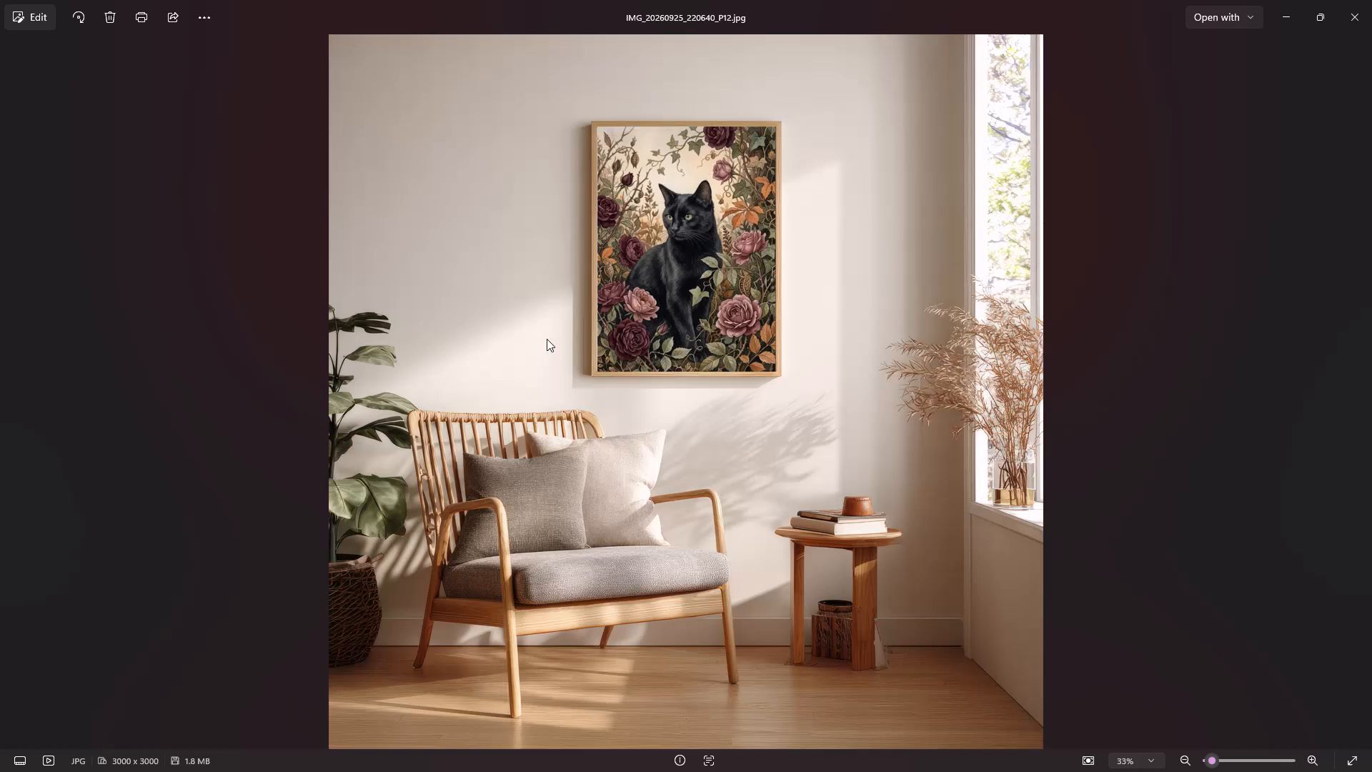
key("Delete")
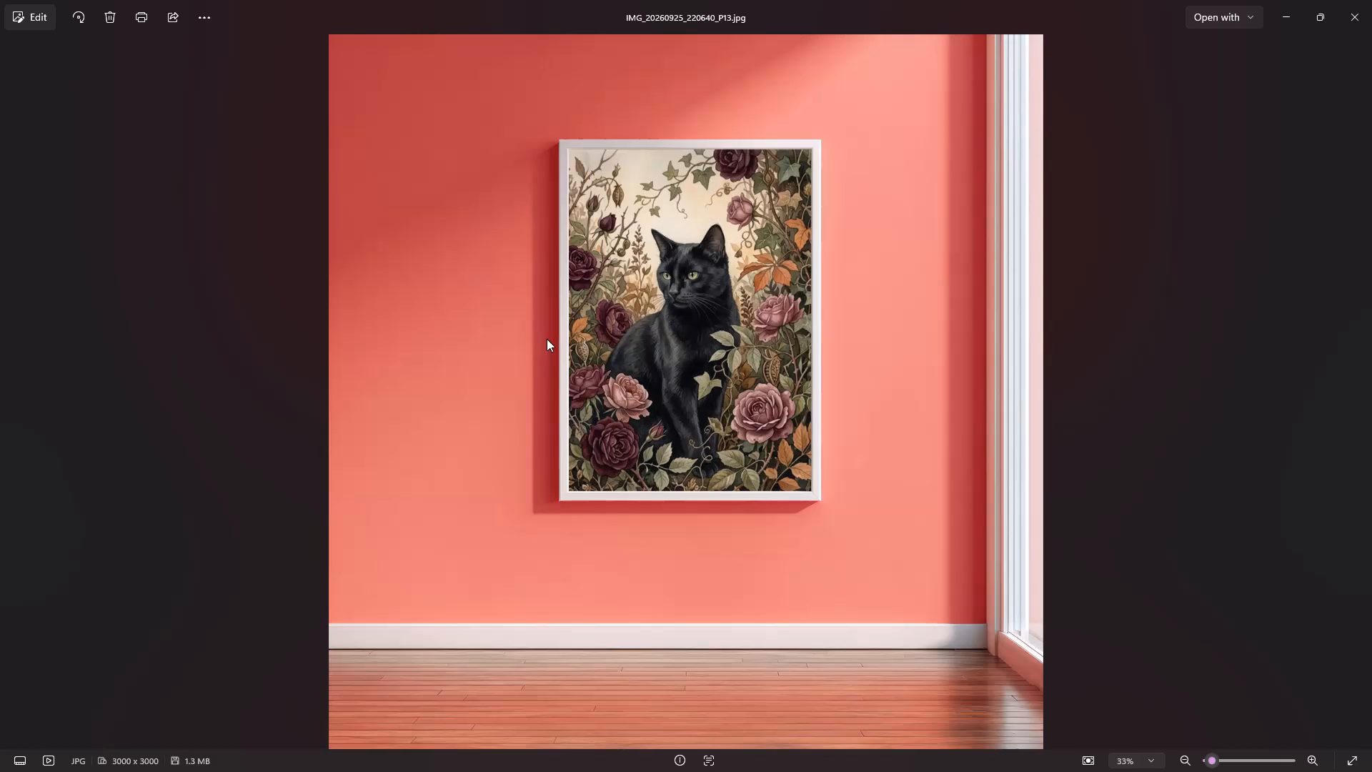
Review the remaining black cat mockups, delete P18 with the pink bedroom, and return to the WallNexa_Mockups folder.
key("Right")
key("Right")
key("Left")
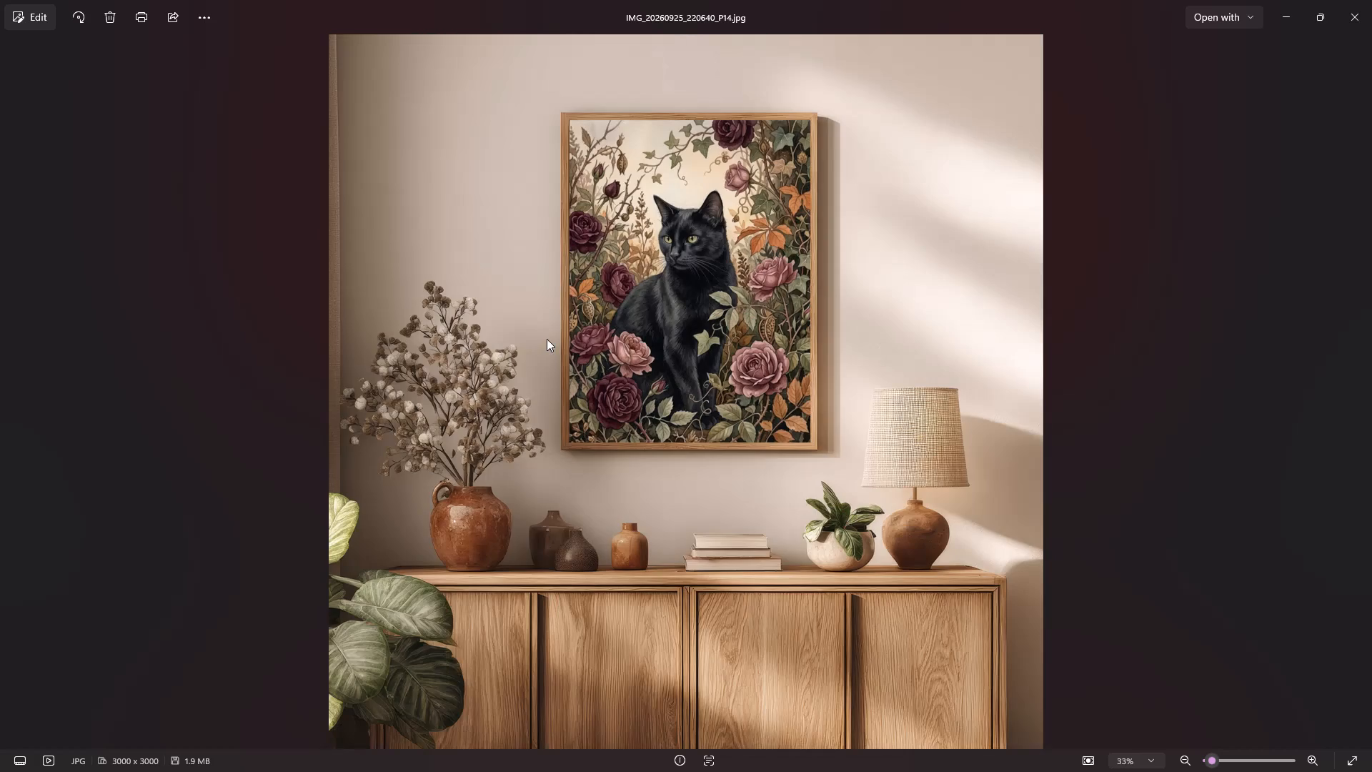
key("Right")
key("Right")
key("Right")
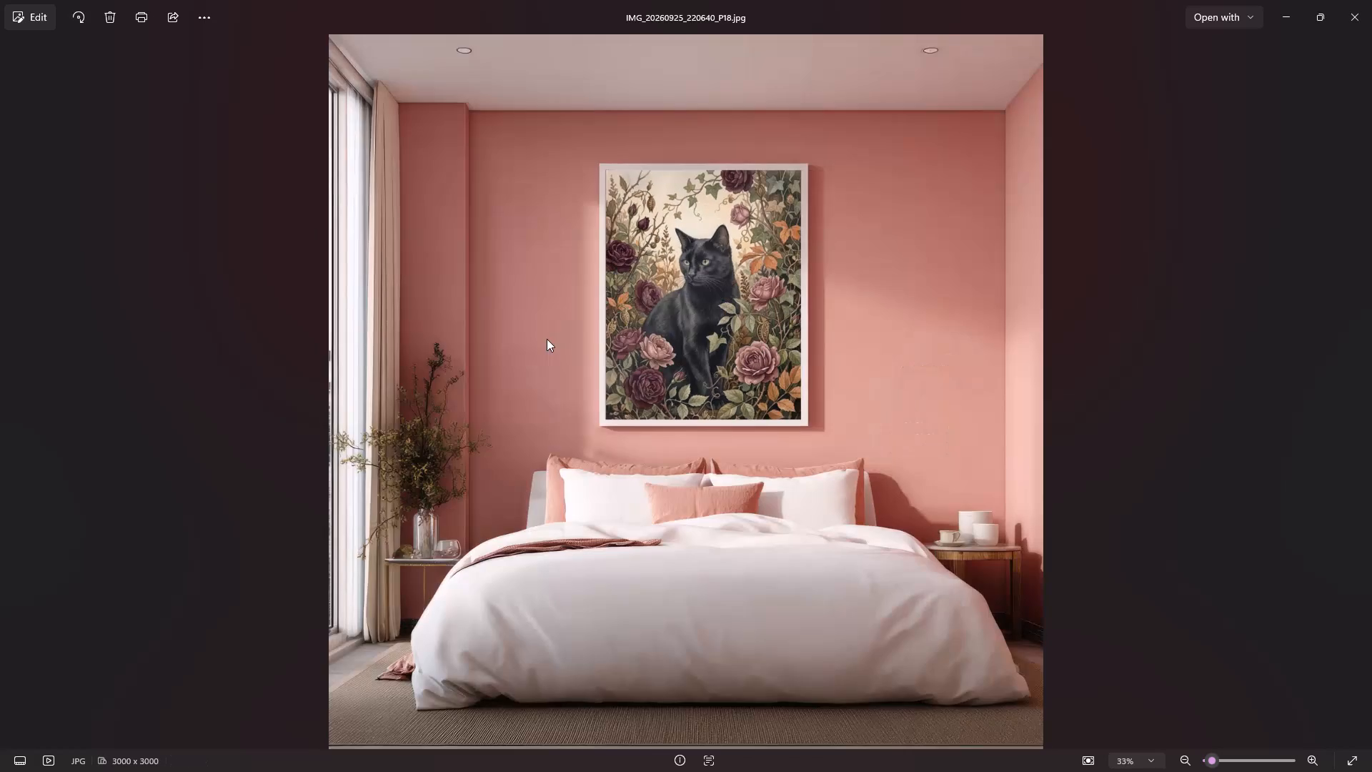
key("Delete")
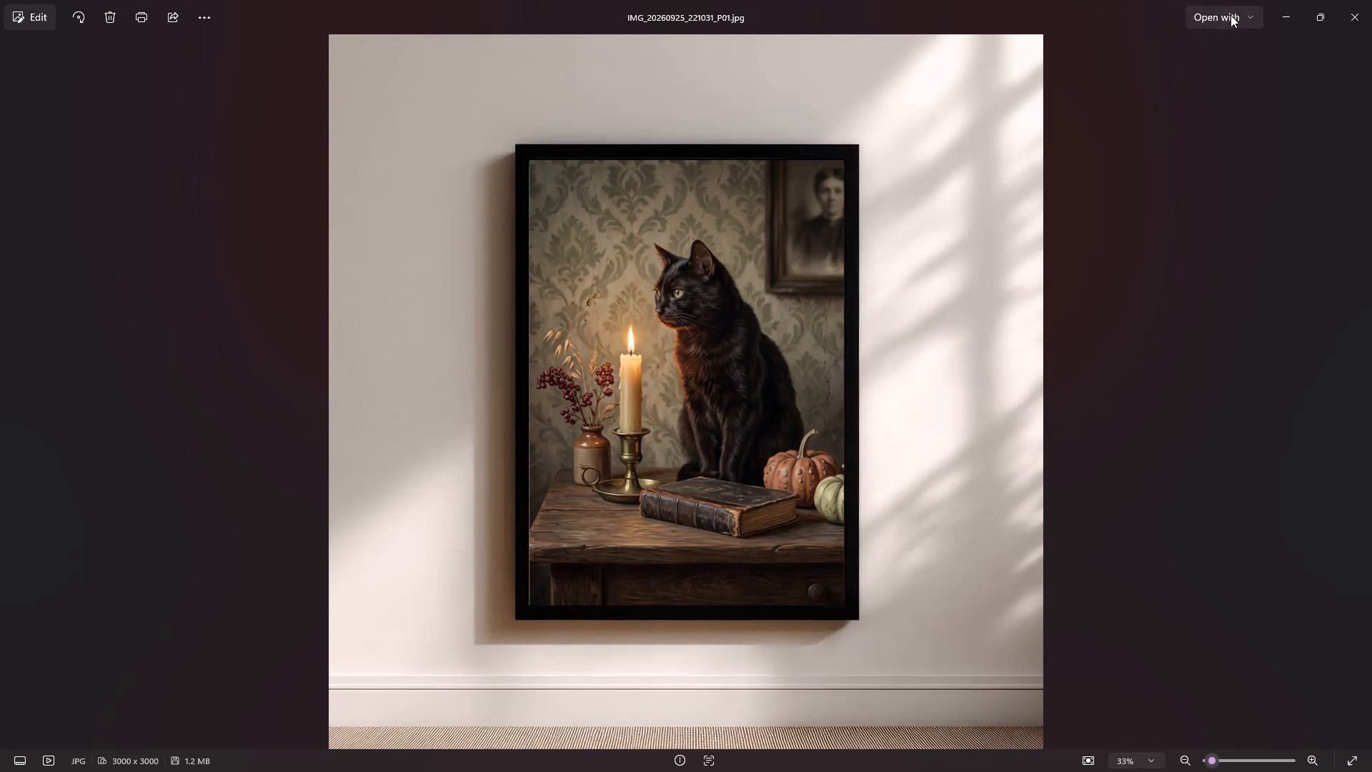
left_click(1277, 19)
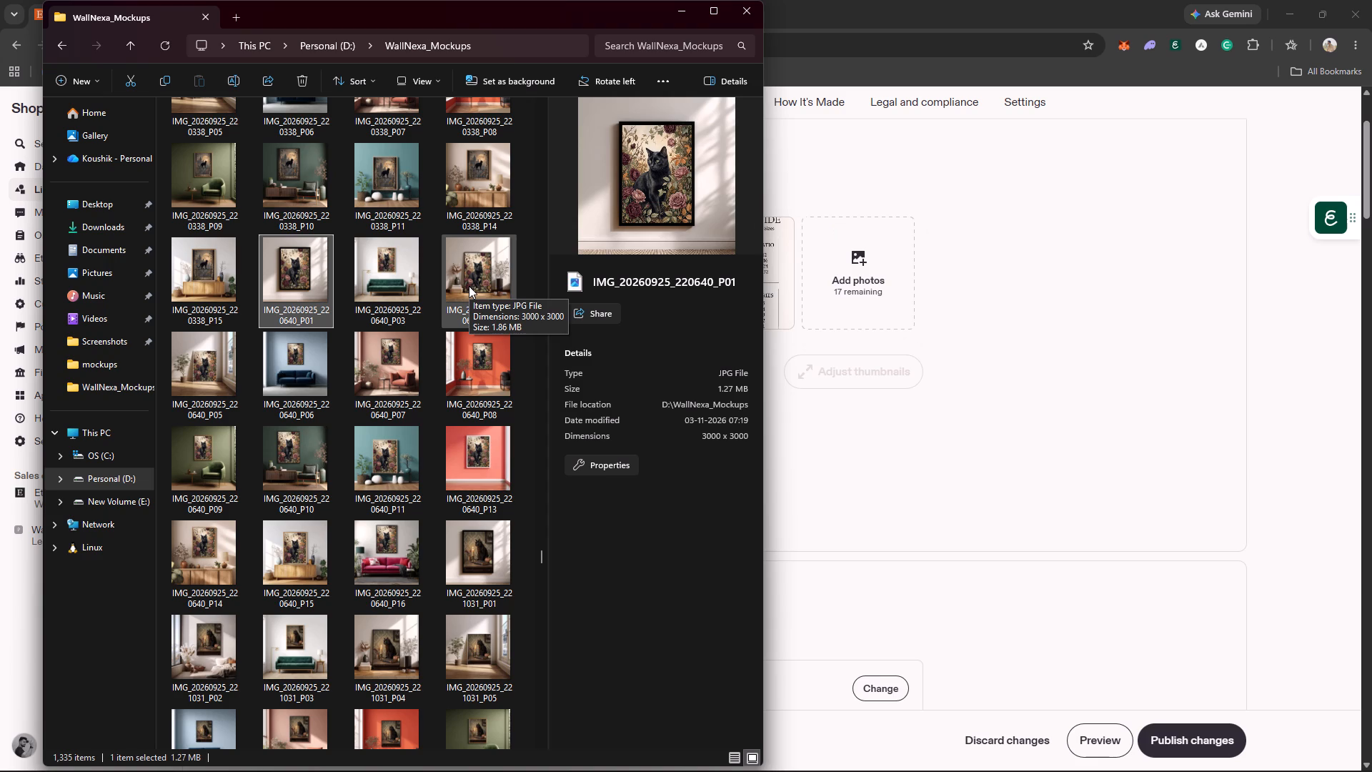
Select all fourteen remaining IMG_20260925_220640 mockups, P01 through P16, and add them to the Etsy listing's photos in Chrome.
left_click(161, 381)
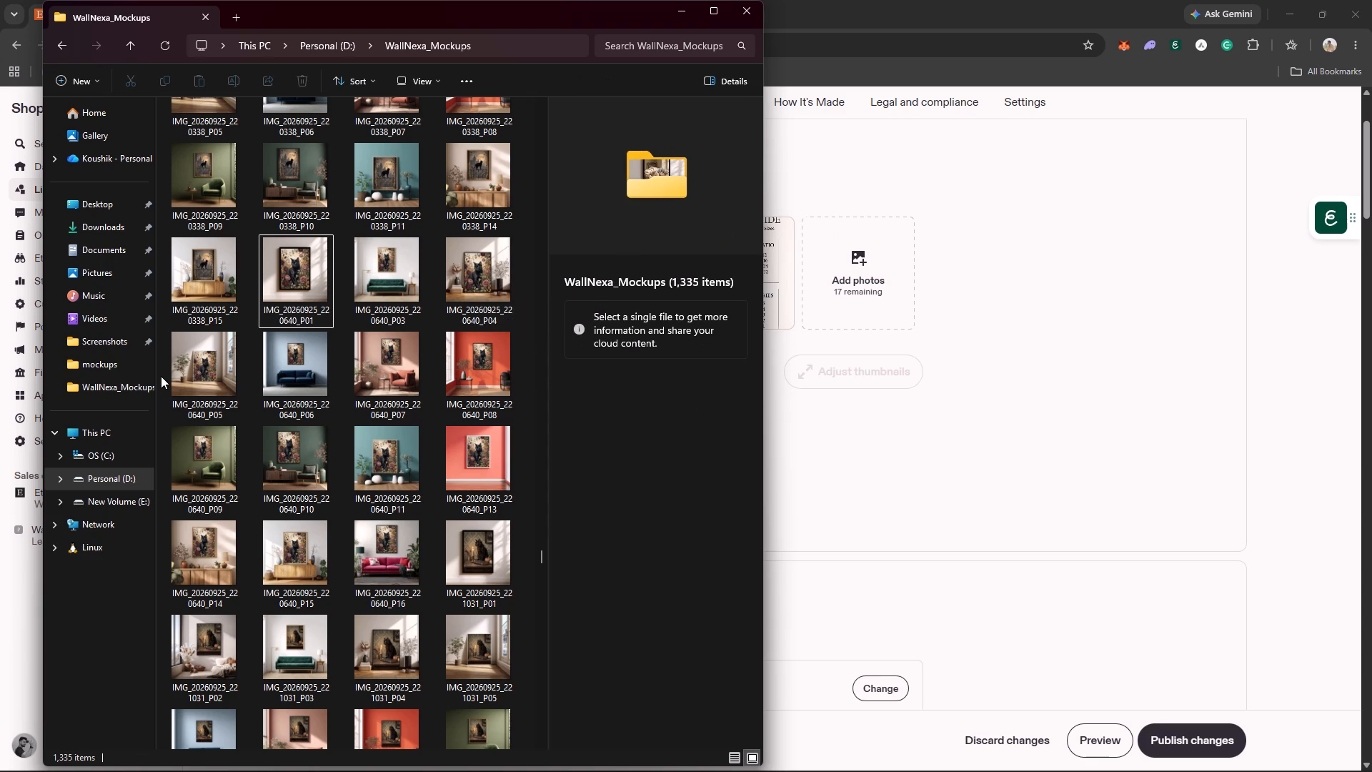
left_click_drag(161, 376, 492, 468)
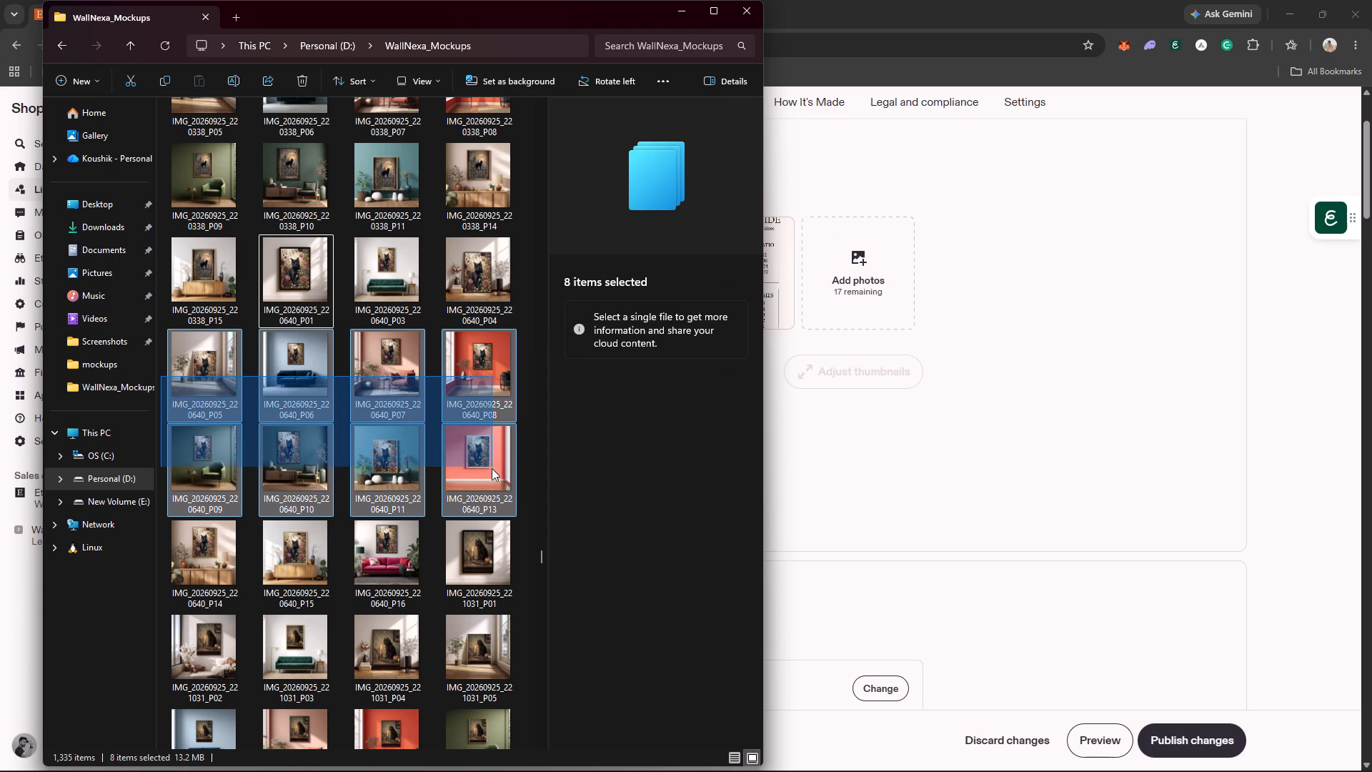
left_click_drag(492, 468, 494, 483)
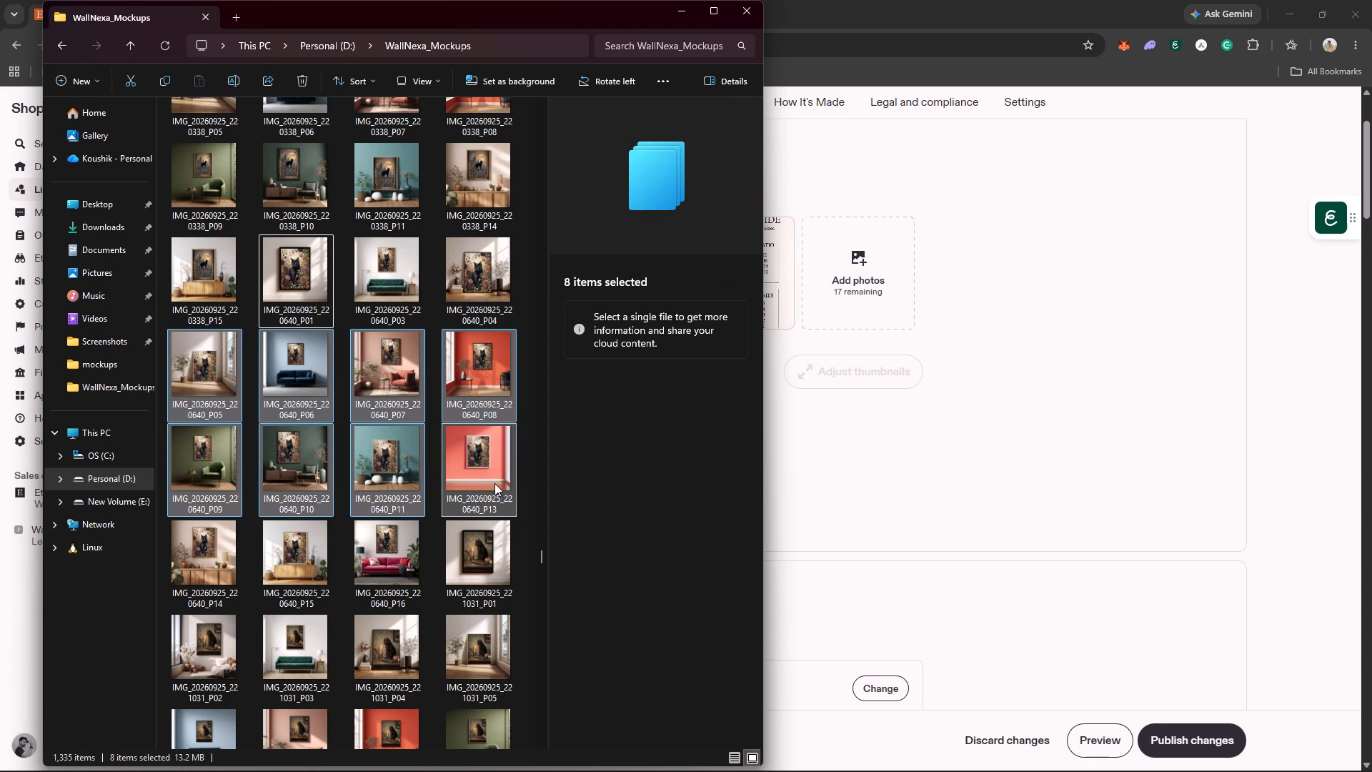
left_click(206, 539, "ctrl")
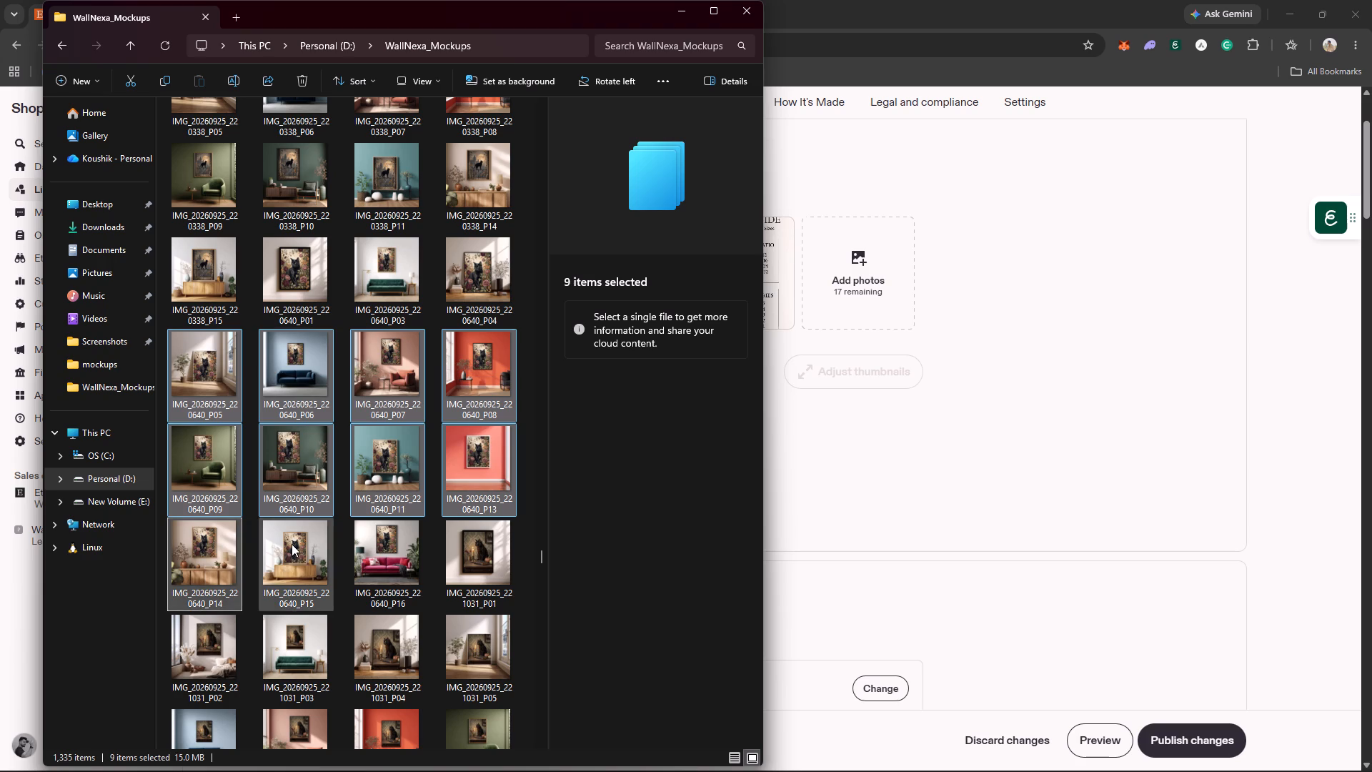
left_click(292, 544, "ctrl")
left_click(401, 539, "ctrl")
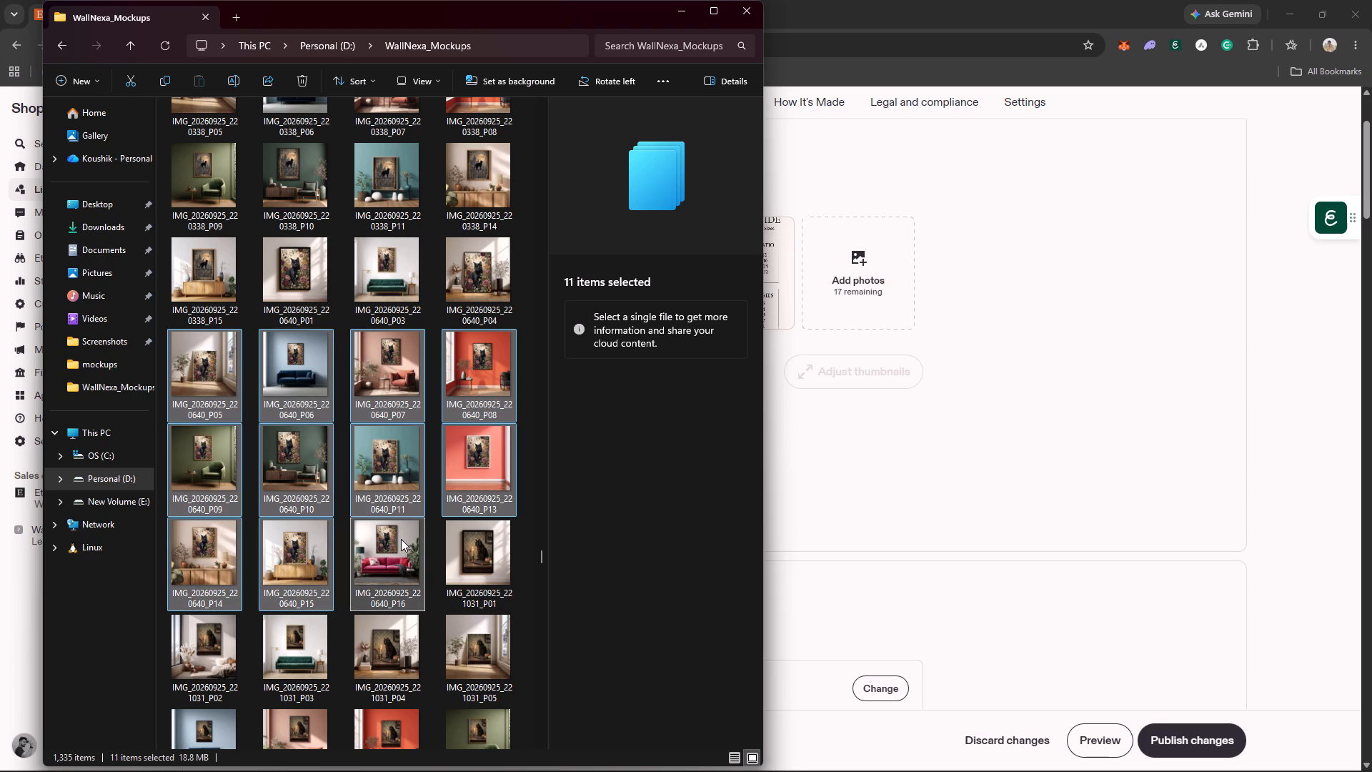
left_click(383, 382, "ctrl")
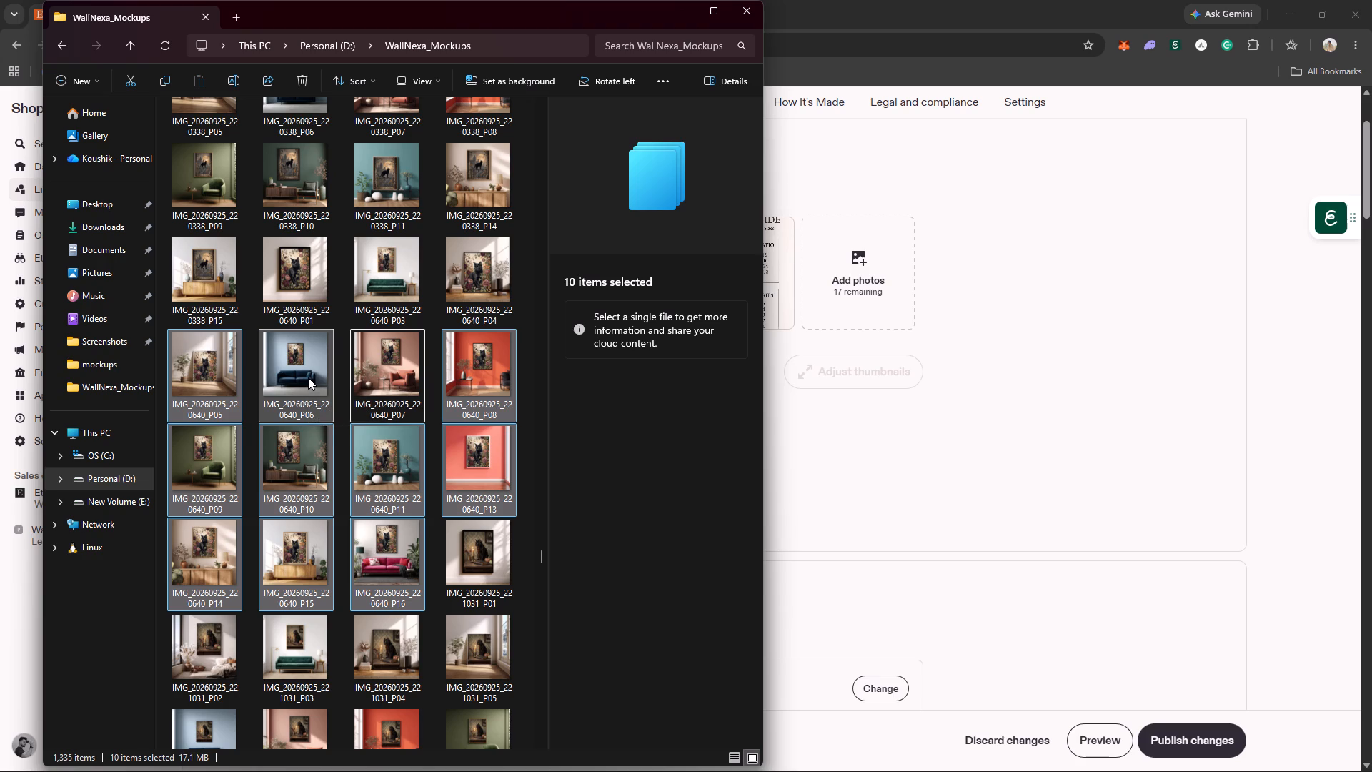
left_click(399, 377, "ctrl")
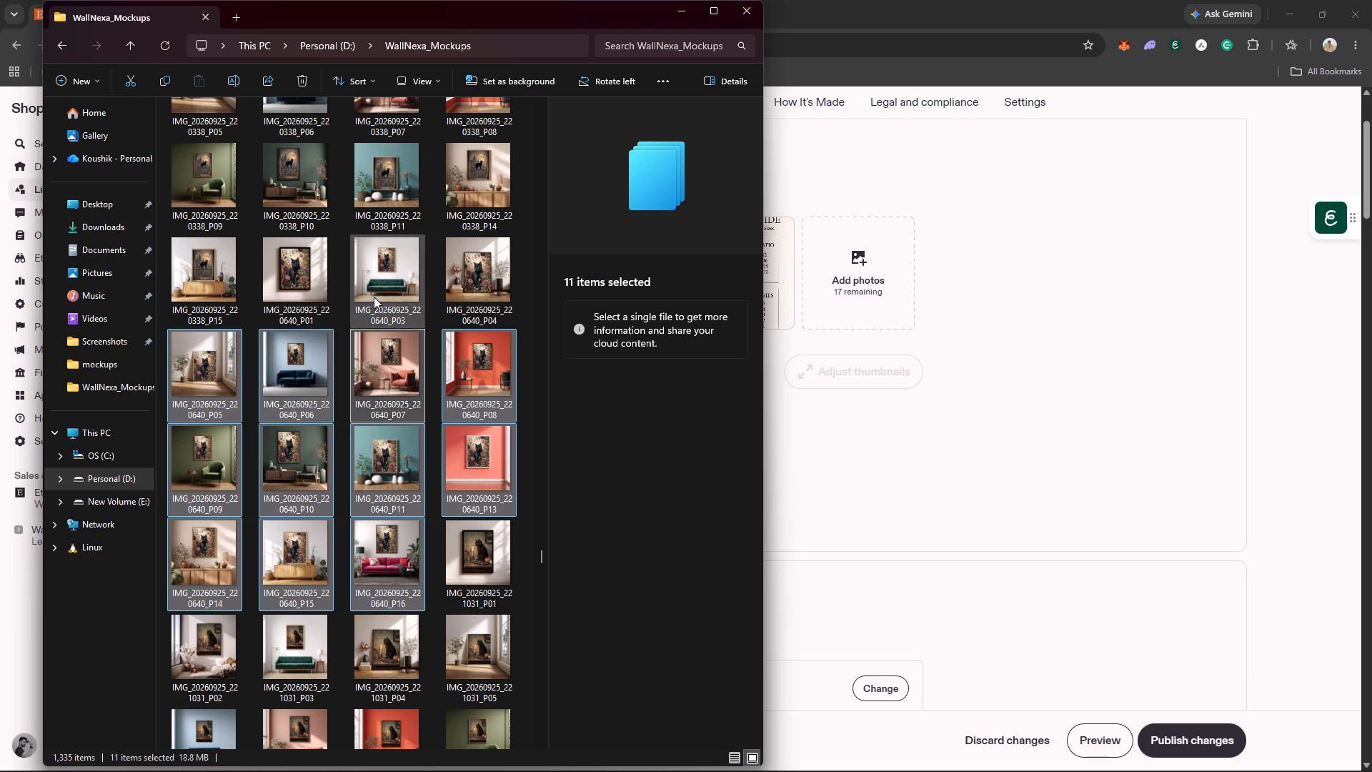
left_click(307, 289, "ctrl")
left_click(387, 277, "ctrl")
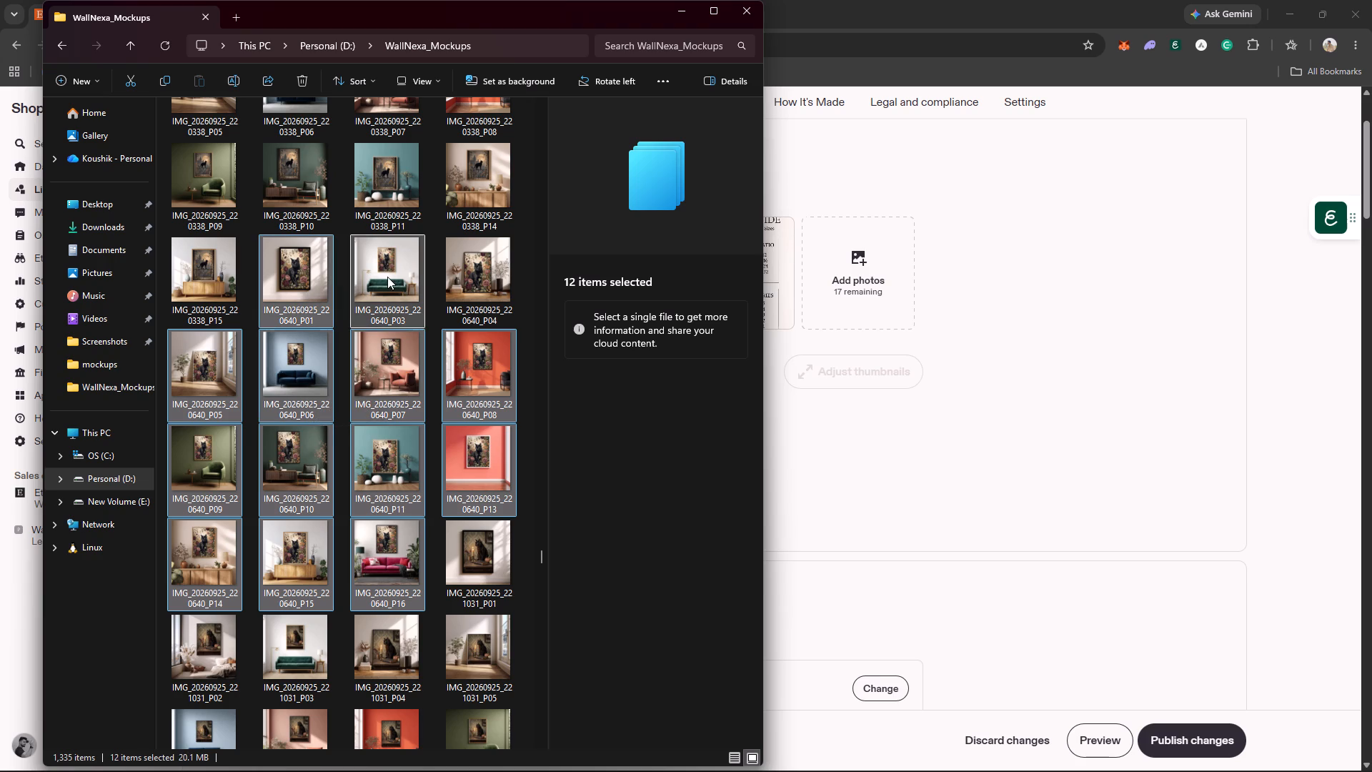
left_click(467, 267, "ctrl")
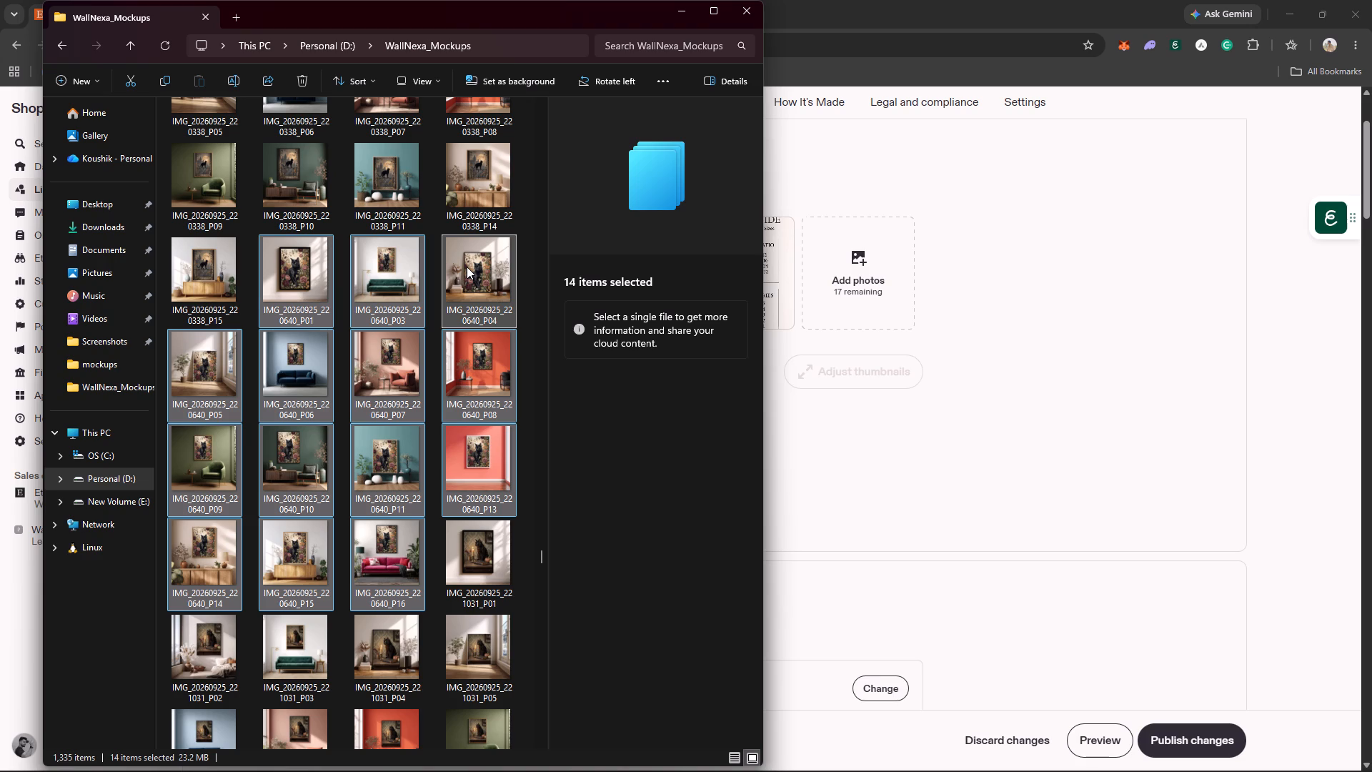
left_click_drag(467, 267, 822, 285)
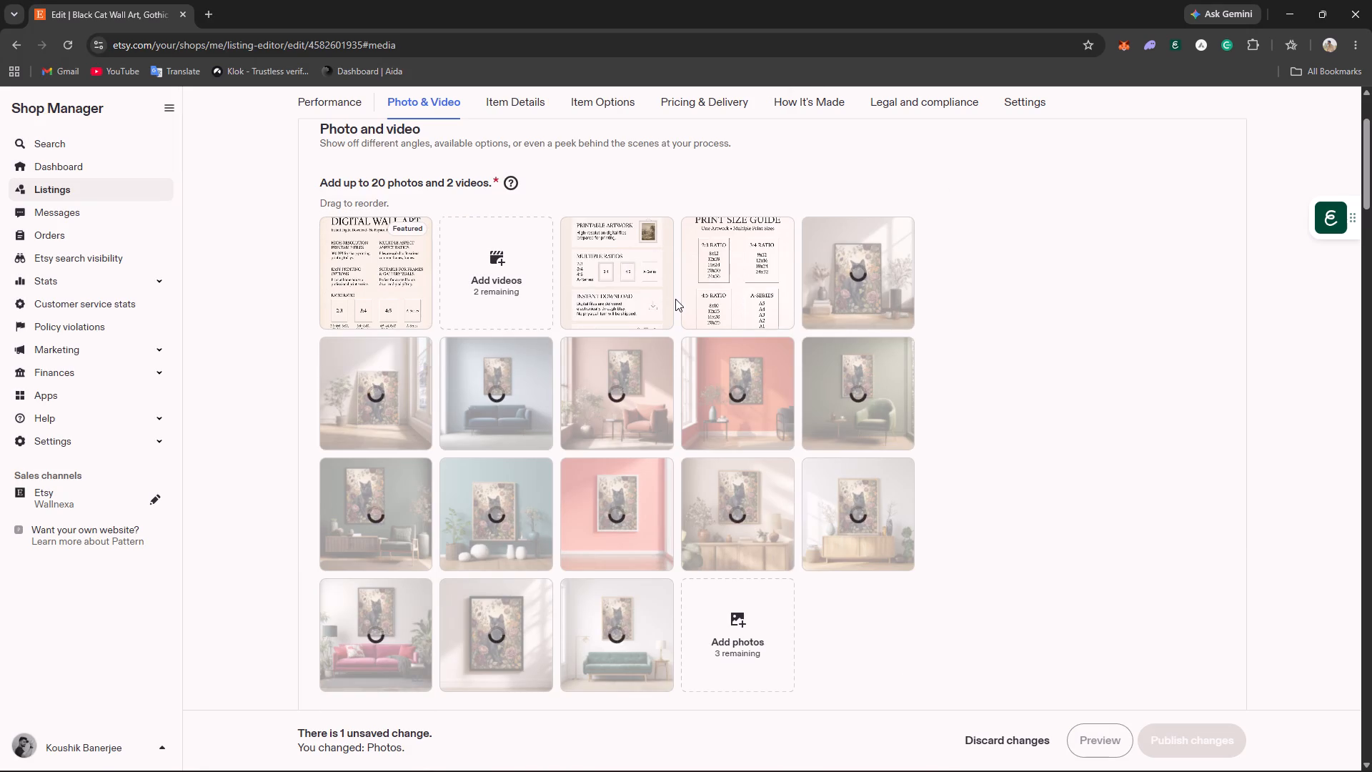
Move the Digital Wall Art, Printable Artwork and Print Size Guide images, in that order, to the end of the listing photos.
left_click_drag(358, 264, 606, 558)
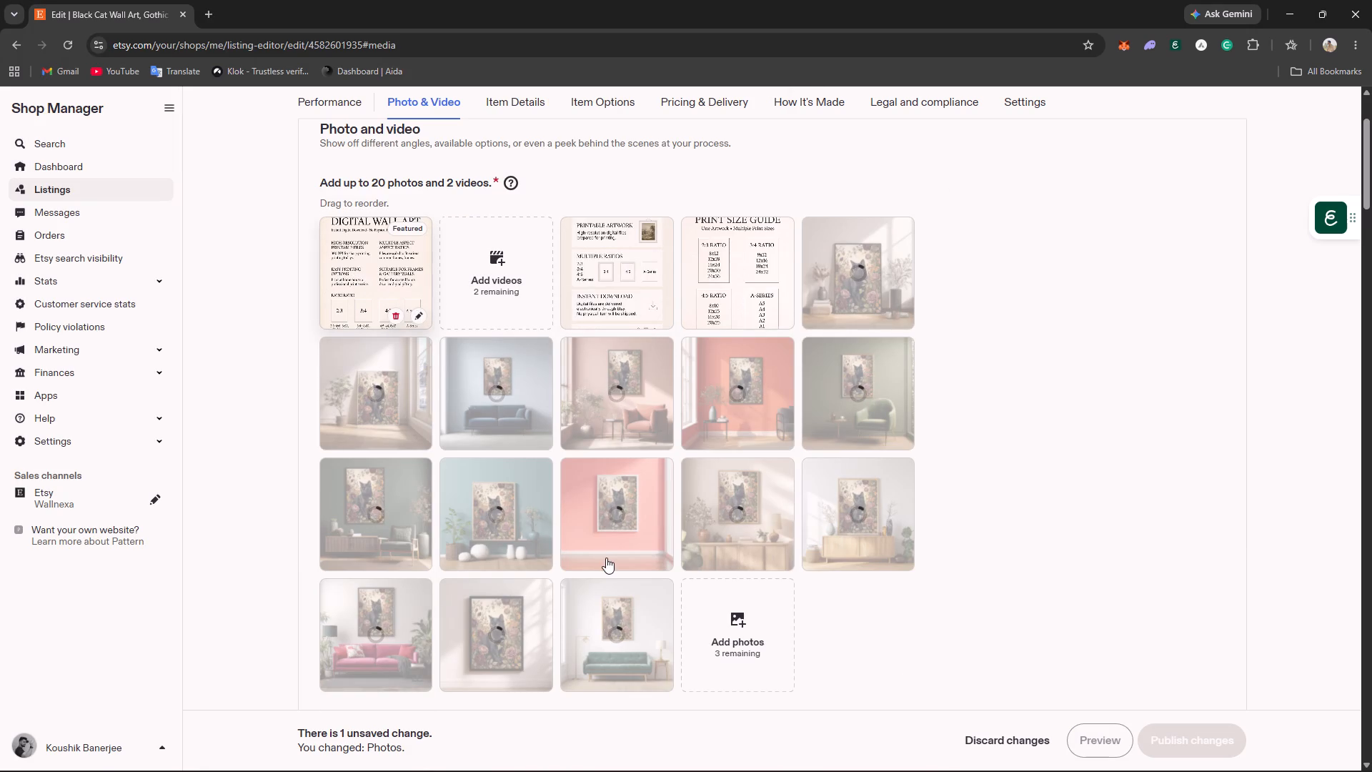
left_click_drag(606, 558, 660, 706)
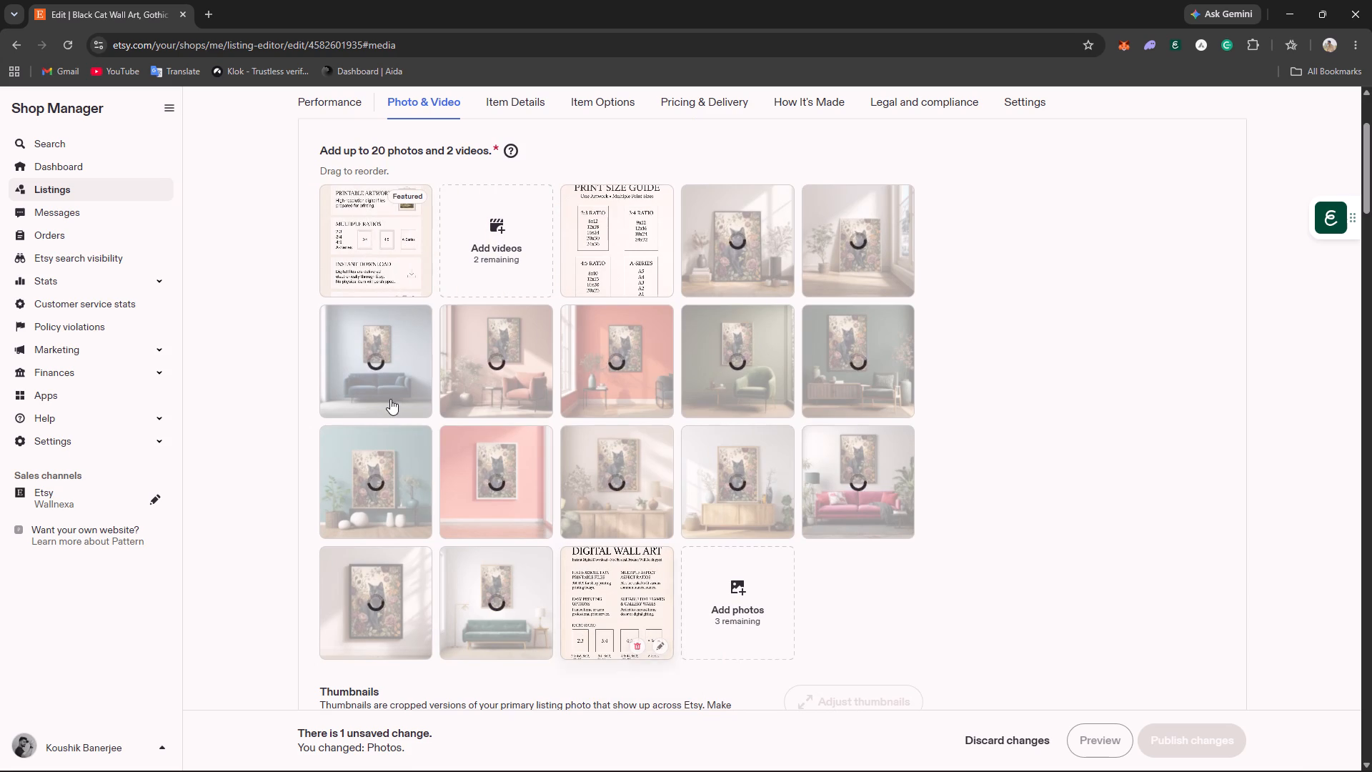
left_click_drag(377, 224, 548, 389)
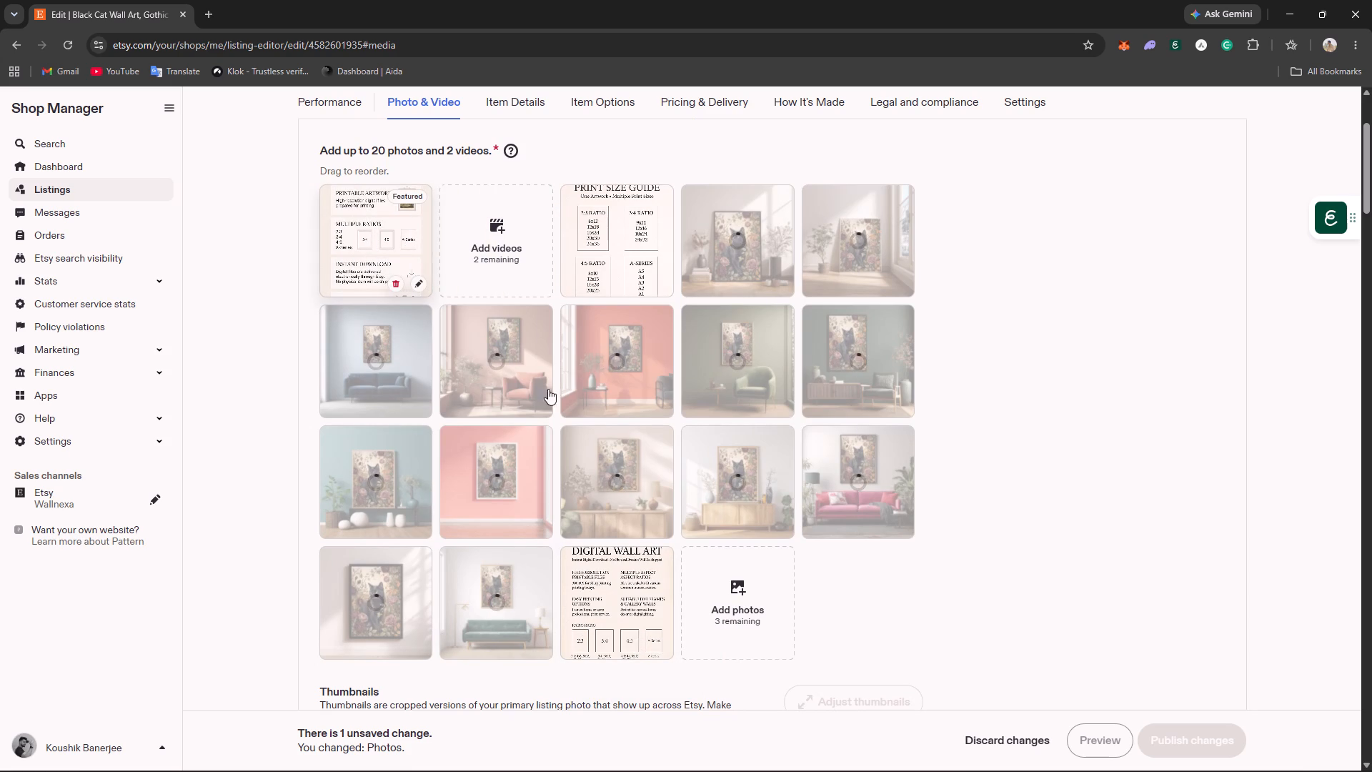
left_click_drag(548, 389, 642, 594)
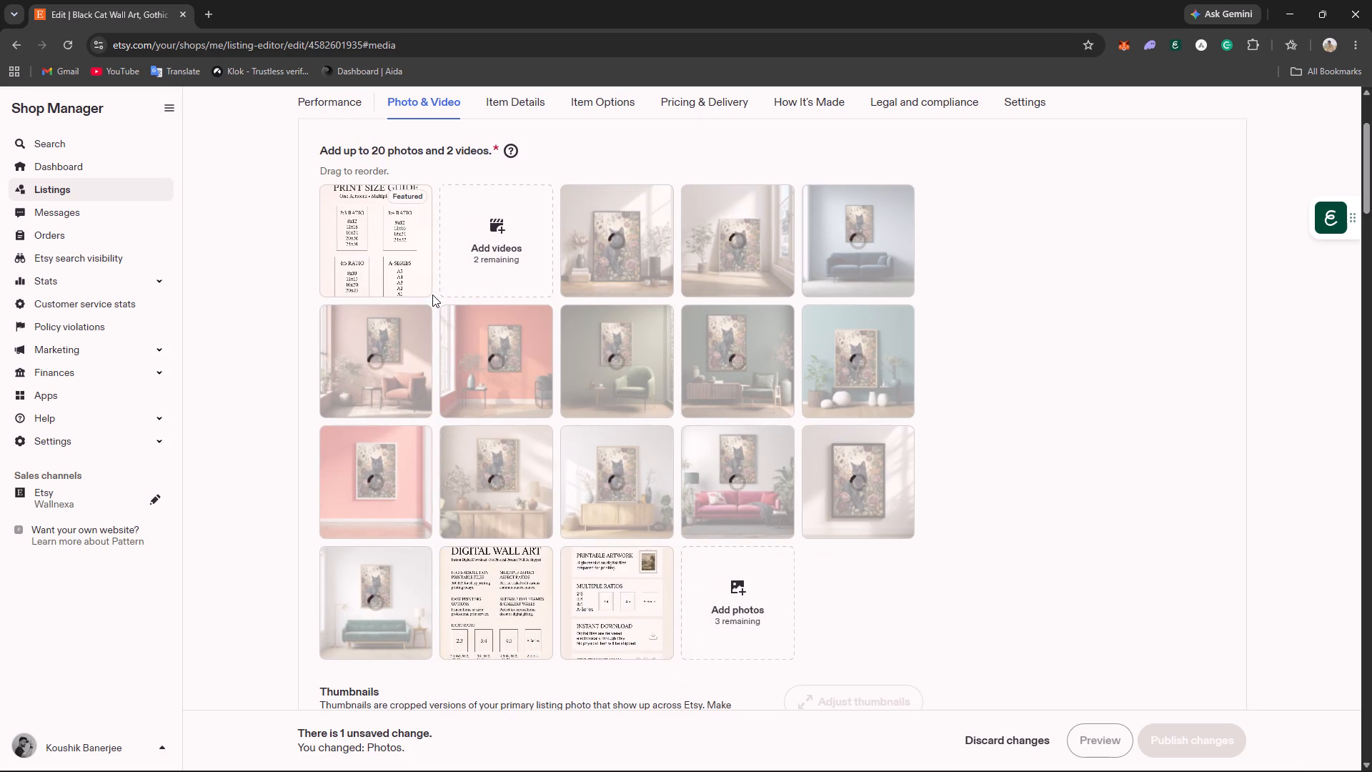
left_click_drag(386, 245, 663, 591)
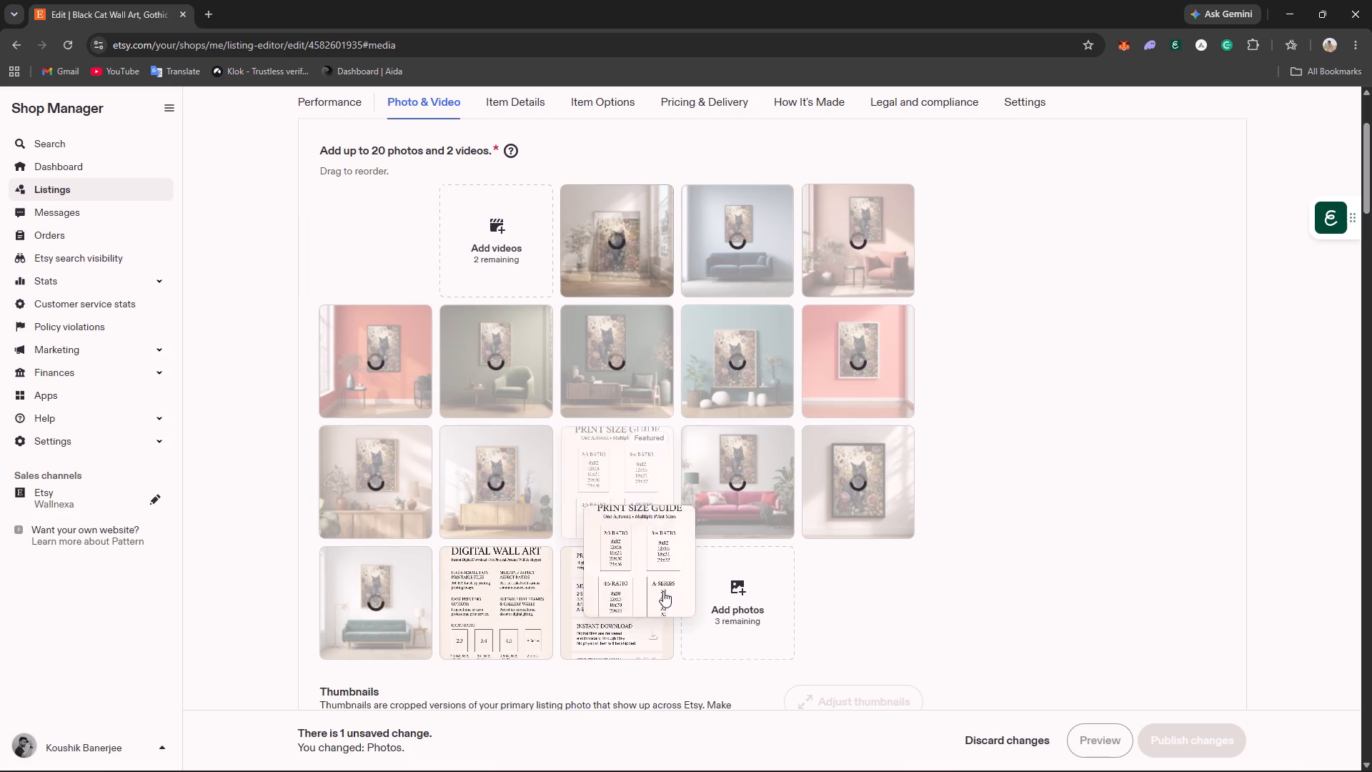
left_click_drag(663, 591, 627, 611)
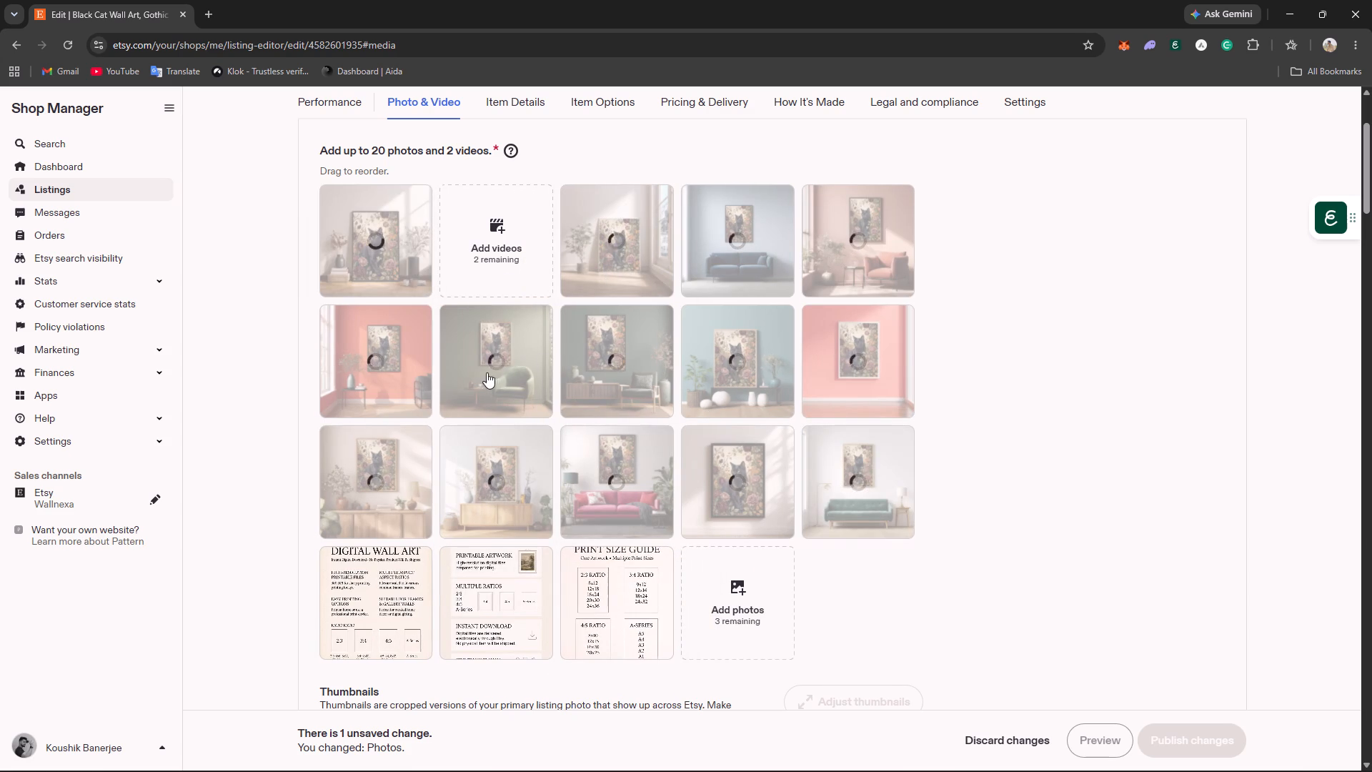
Put the close-up frame mockup first as the featured photo and move the floor-leaning window mockup after the dark green room.
left_click_drag(740, 482, 394, 258)
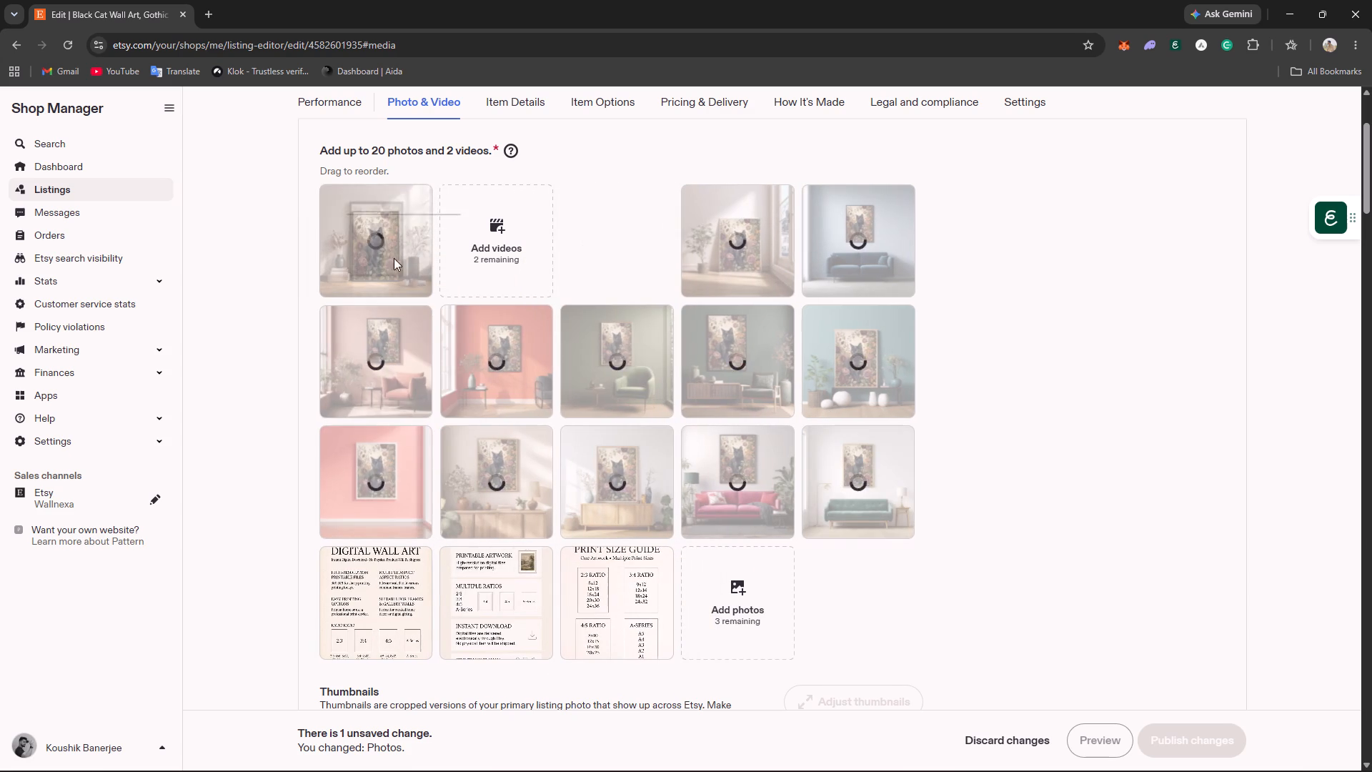
left_click_drag(394, 258, 381, 246)
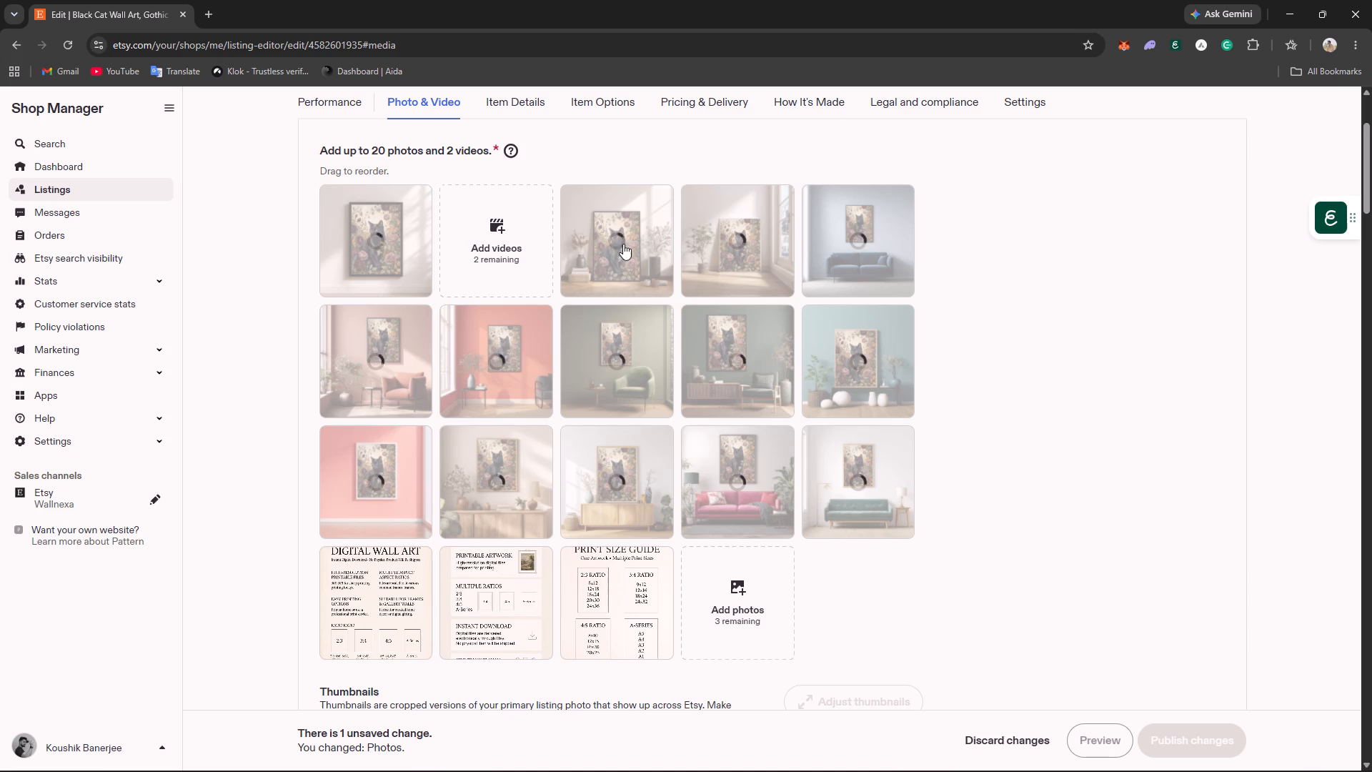
left_click_drag(745, 234, 778, 344)
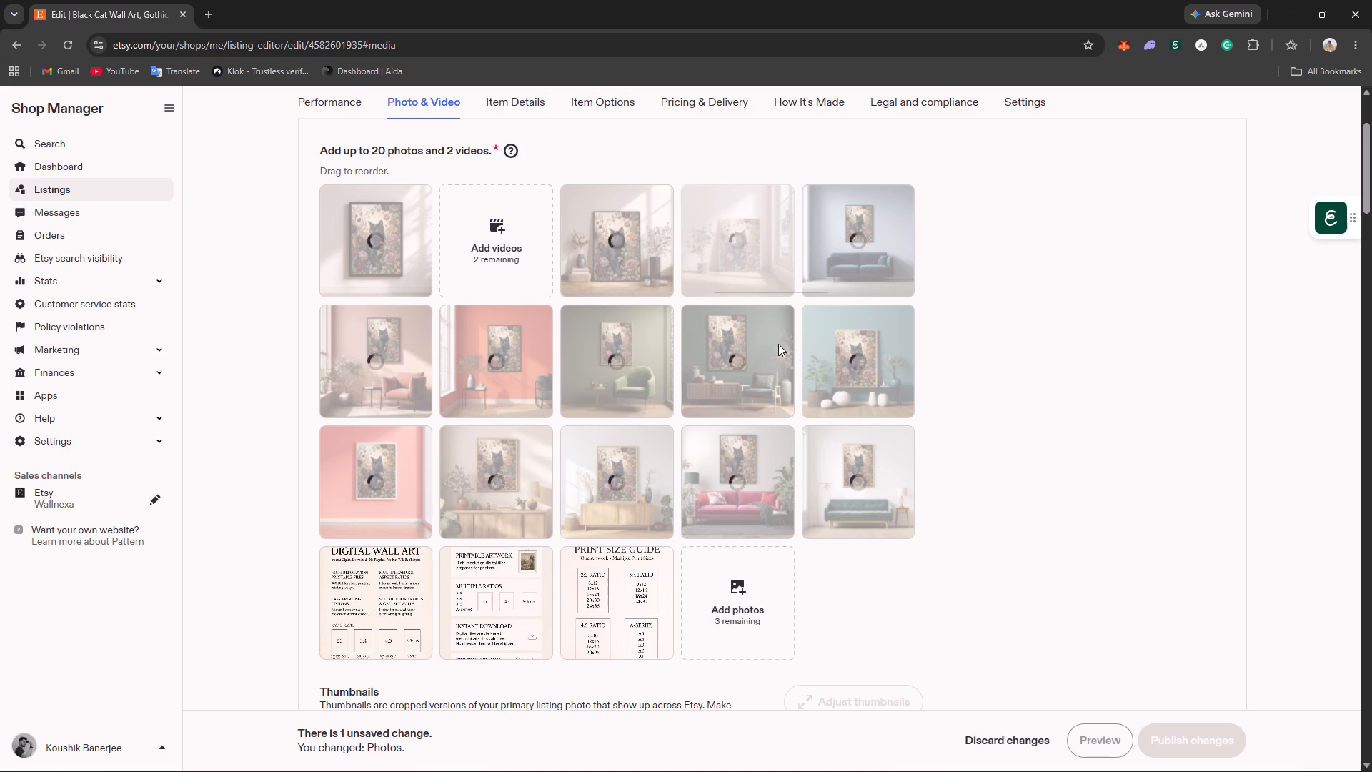
left_click_drag(778, 344, 757, 368)
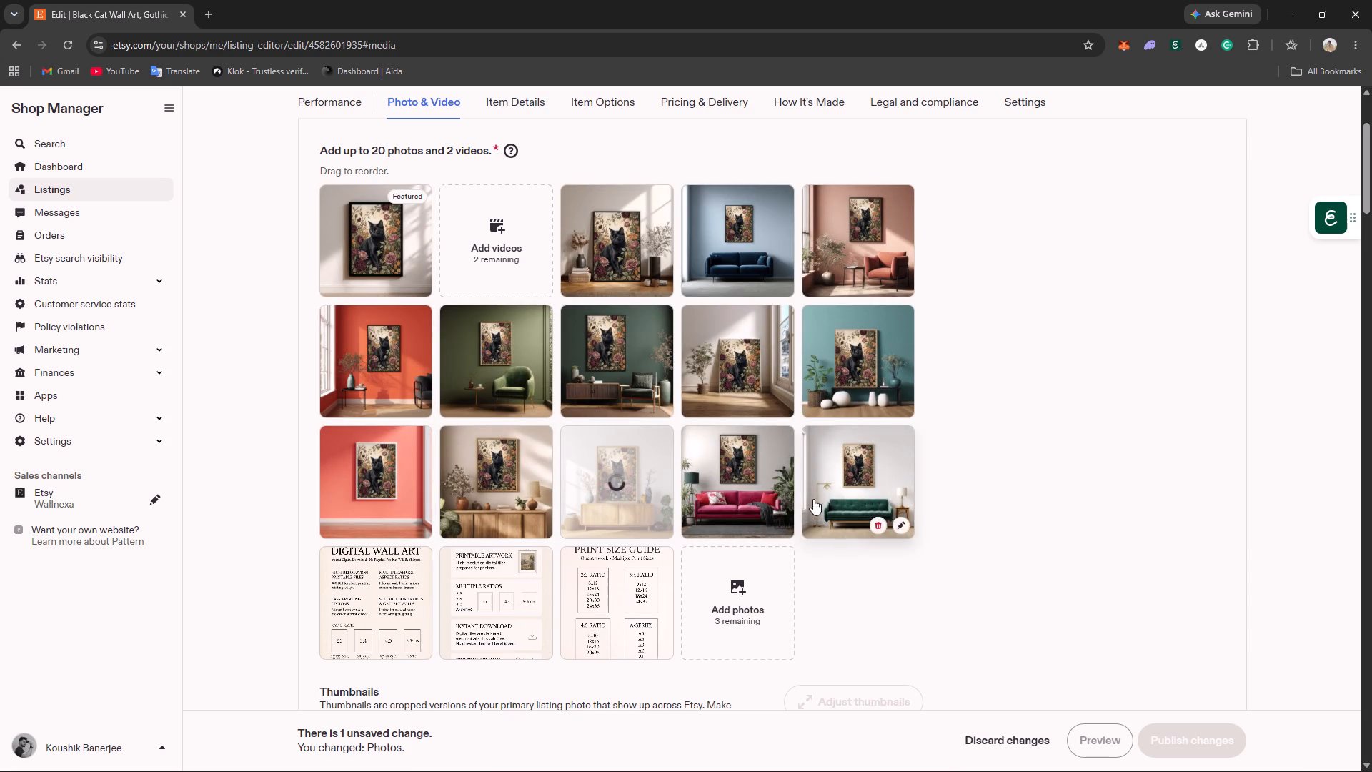
Delete the black cat photo above the wooden sideboard in the beige room from the listing.
left_click(512, 520)
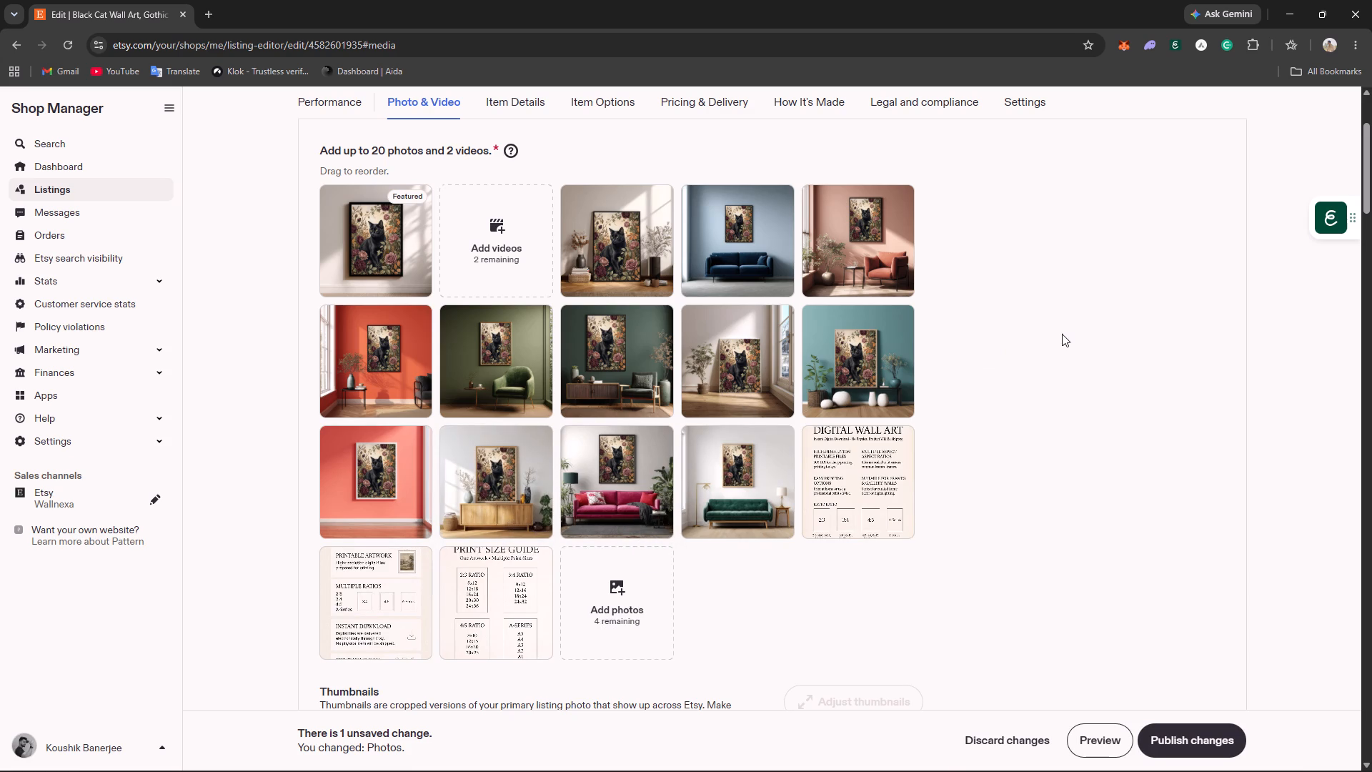
Check the photo arrangement of the black cat listing and publish the changes.
scroll(1063, 334, "up", 1)
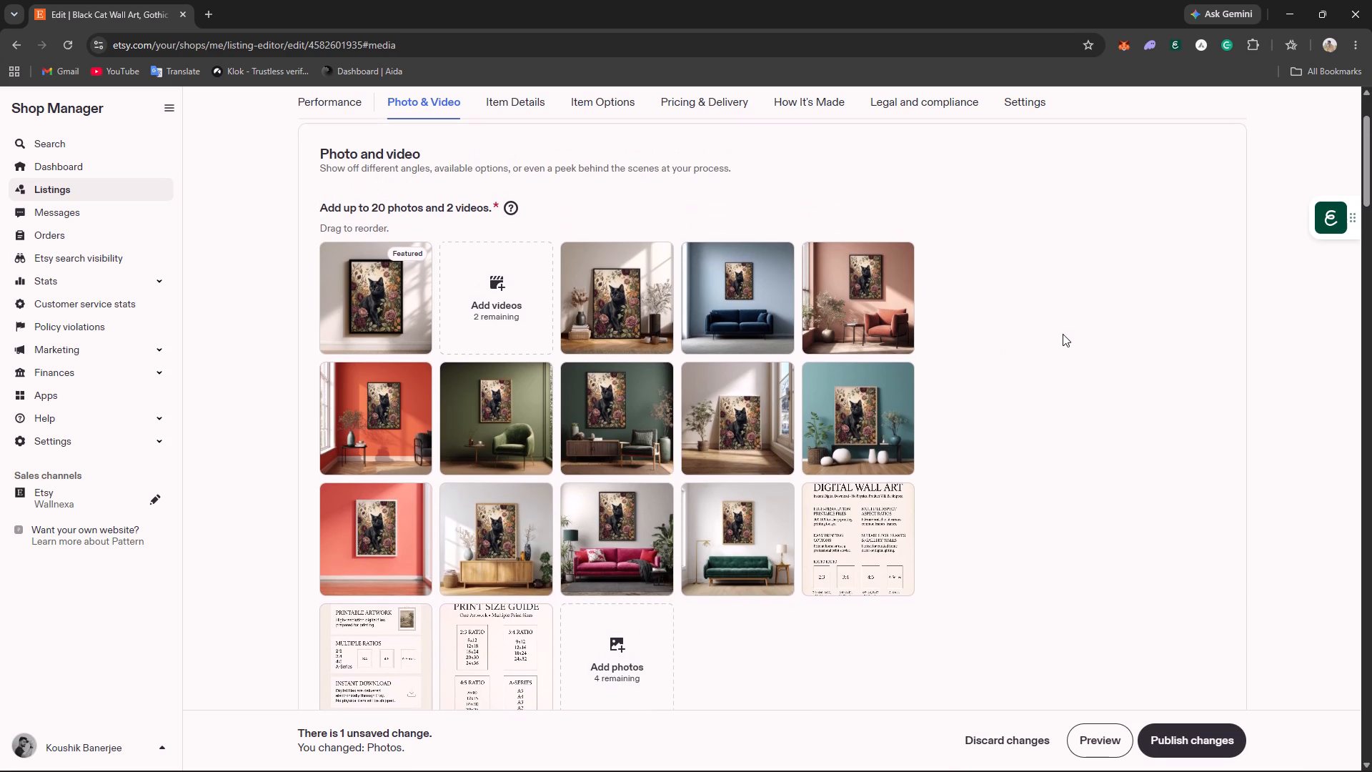
scroll(1063, 334, "up", 1)
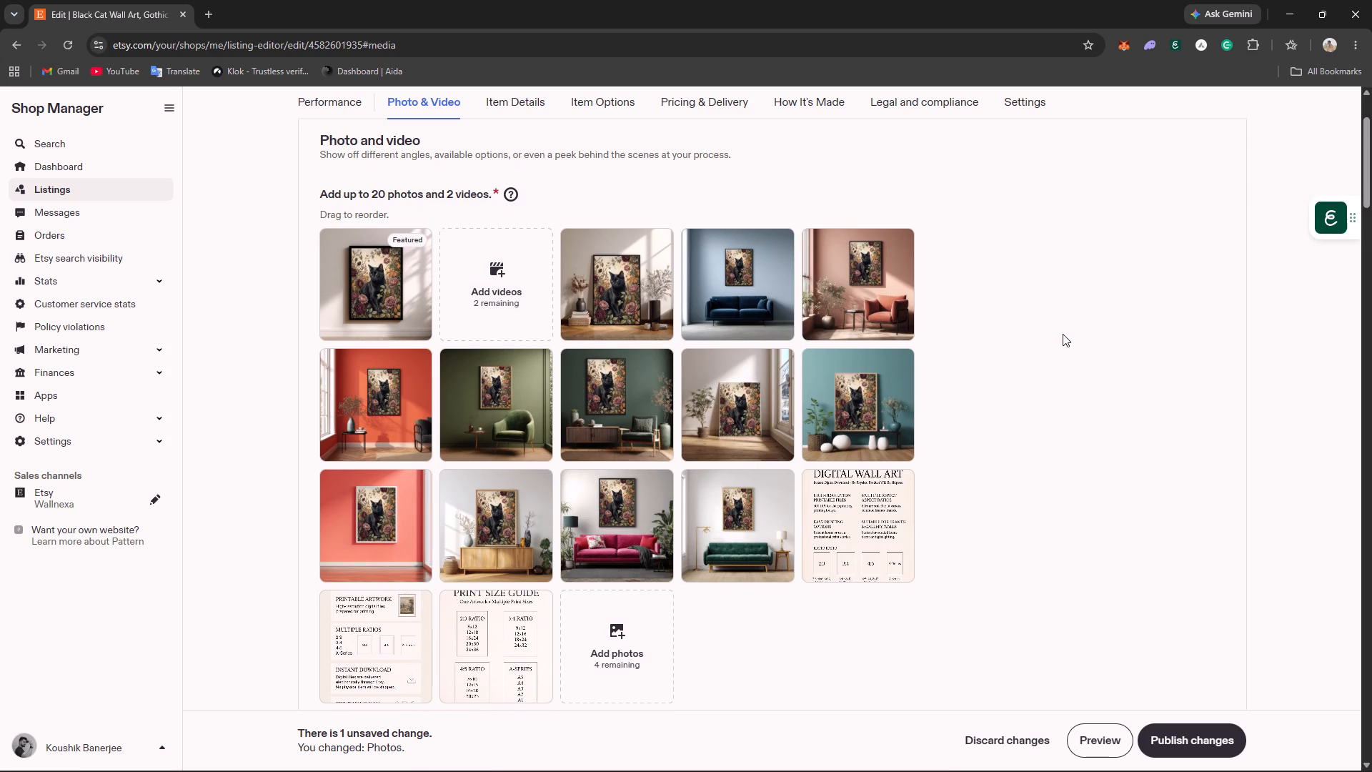
scroll(1063, 334, "down", 2)
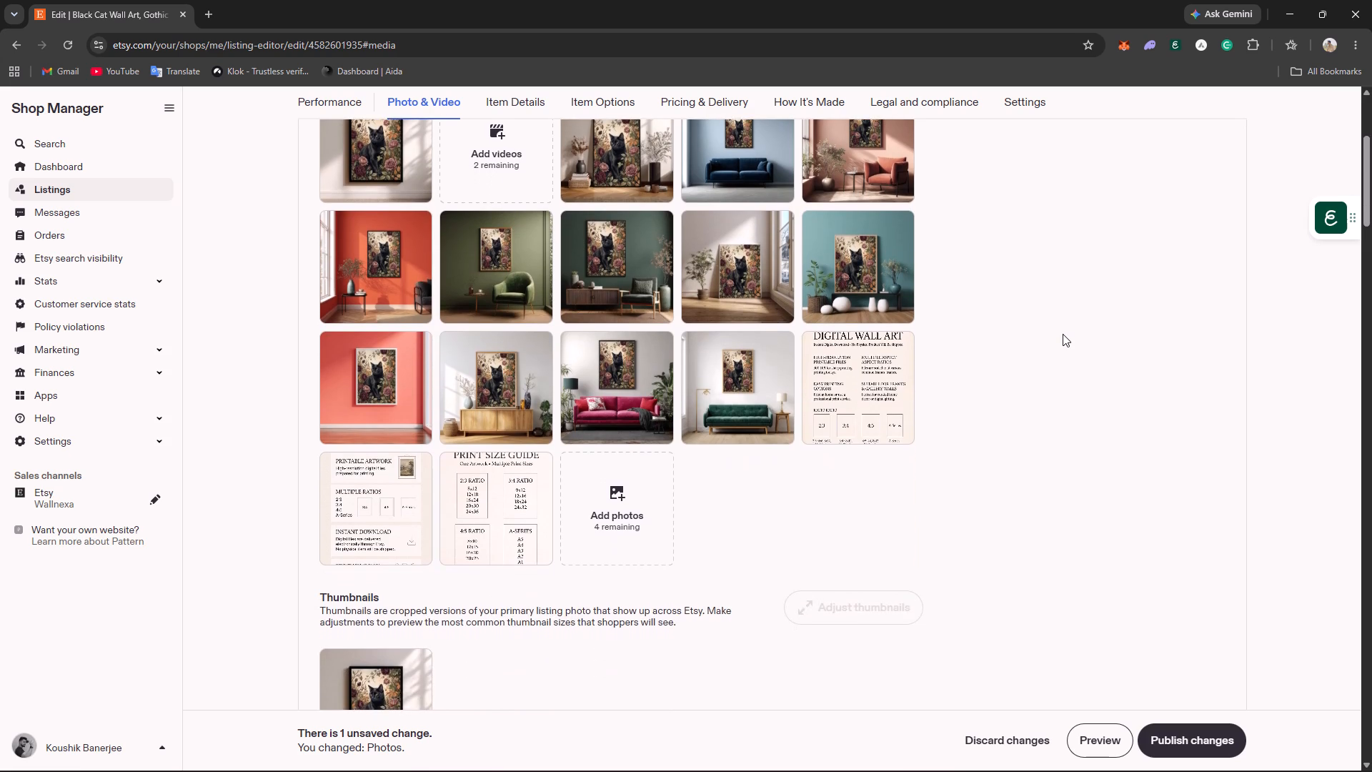
scroll(1063, 334, "down", 5)
scroll(1063, 334, "up", 7)
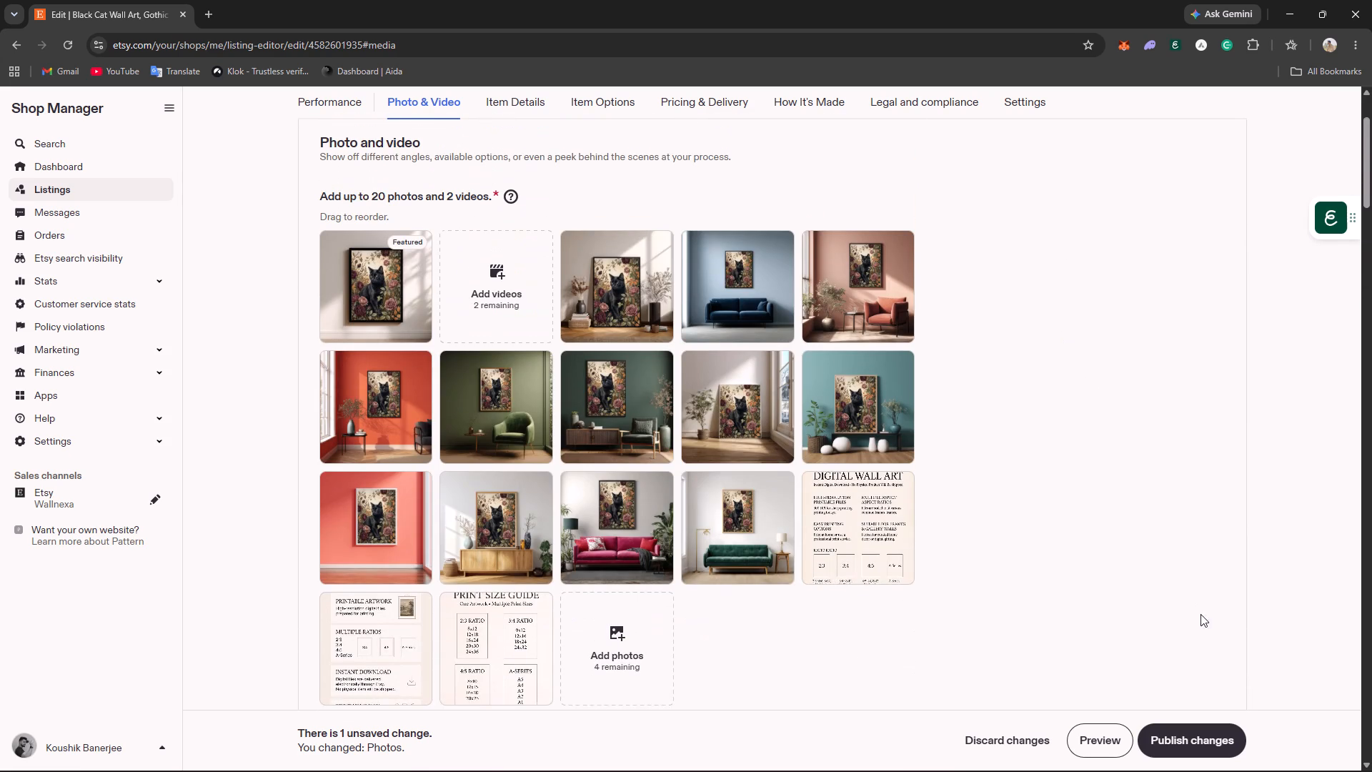
left_click(1213, 734)
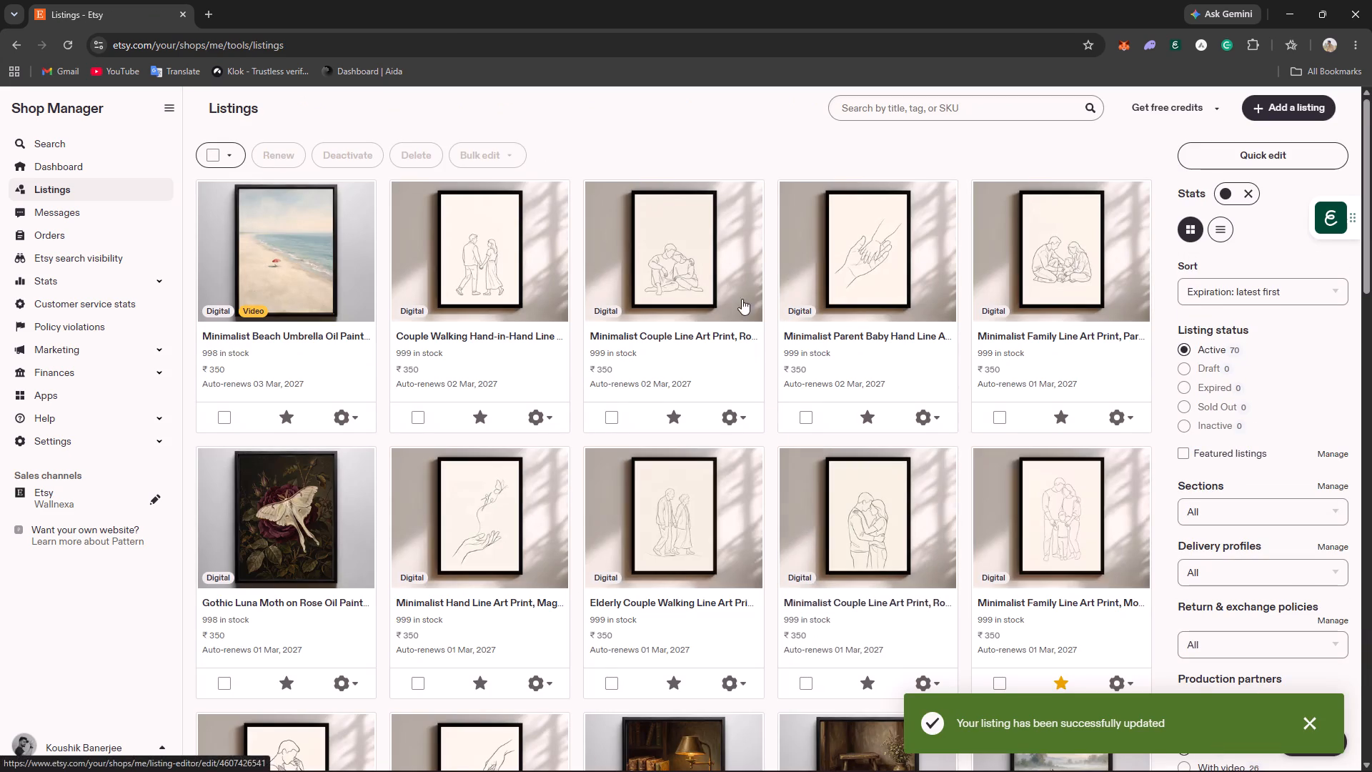
Look through the first page of active shop listings for the next artwork to update.
scroll(682, 132, "down", 4)
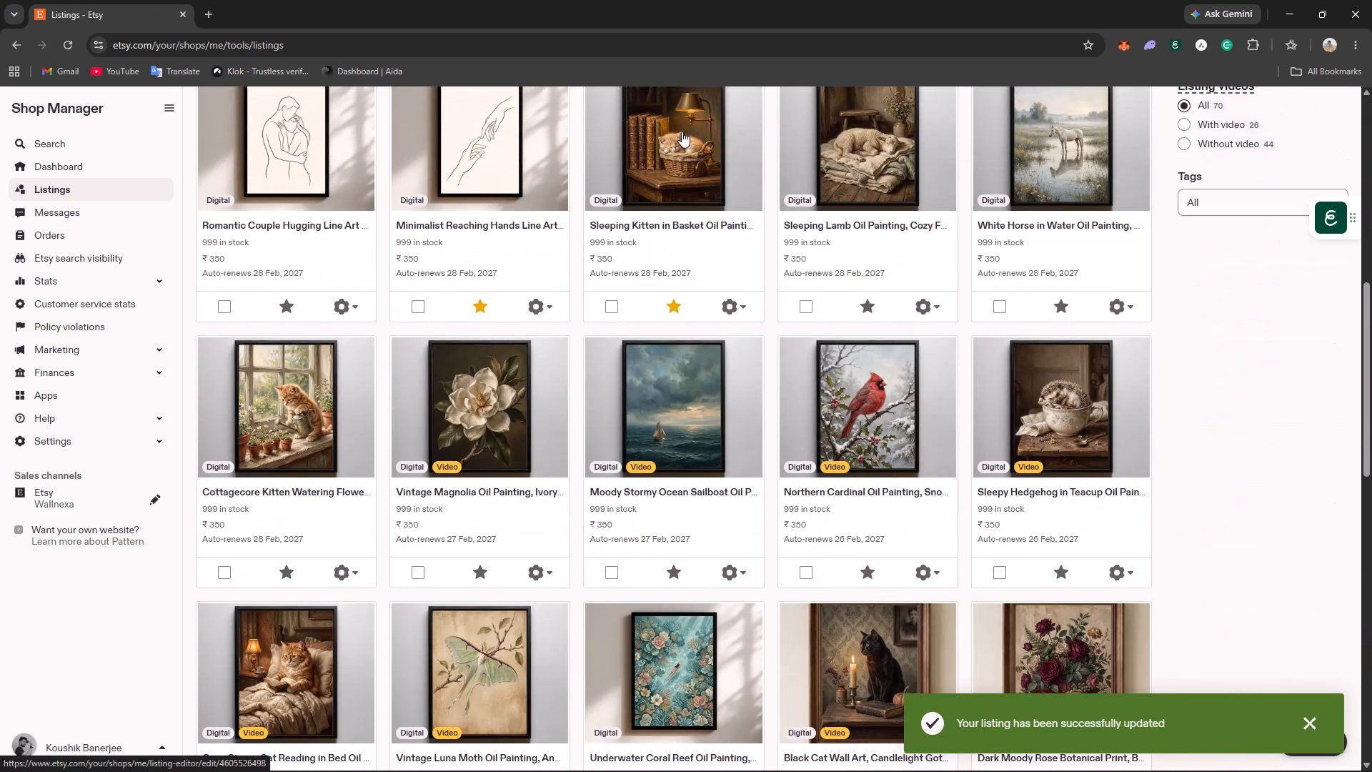
scroll(682, 132, "up", 2)
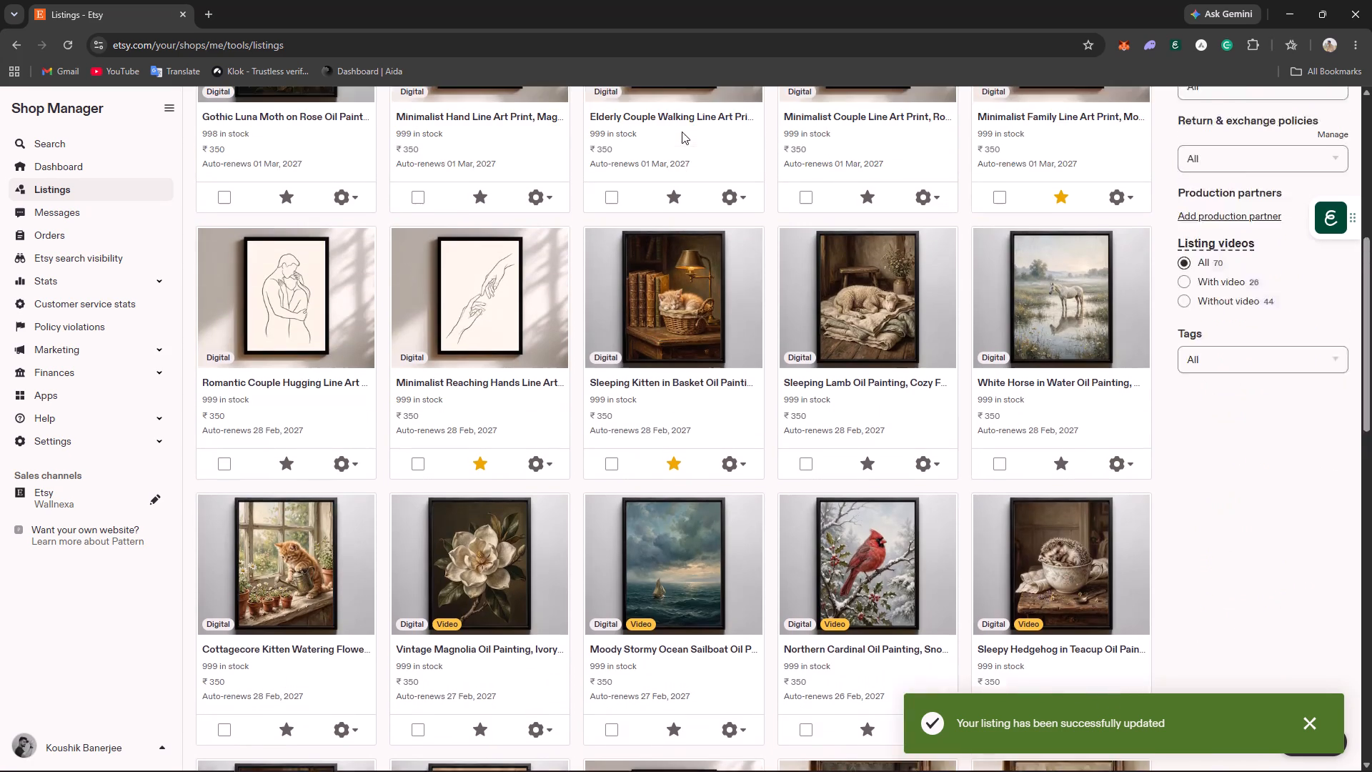
scroll(682, 132, "up", 5)
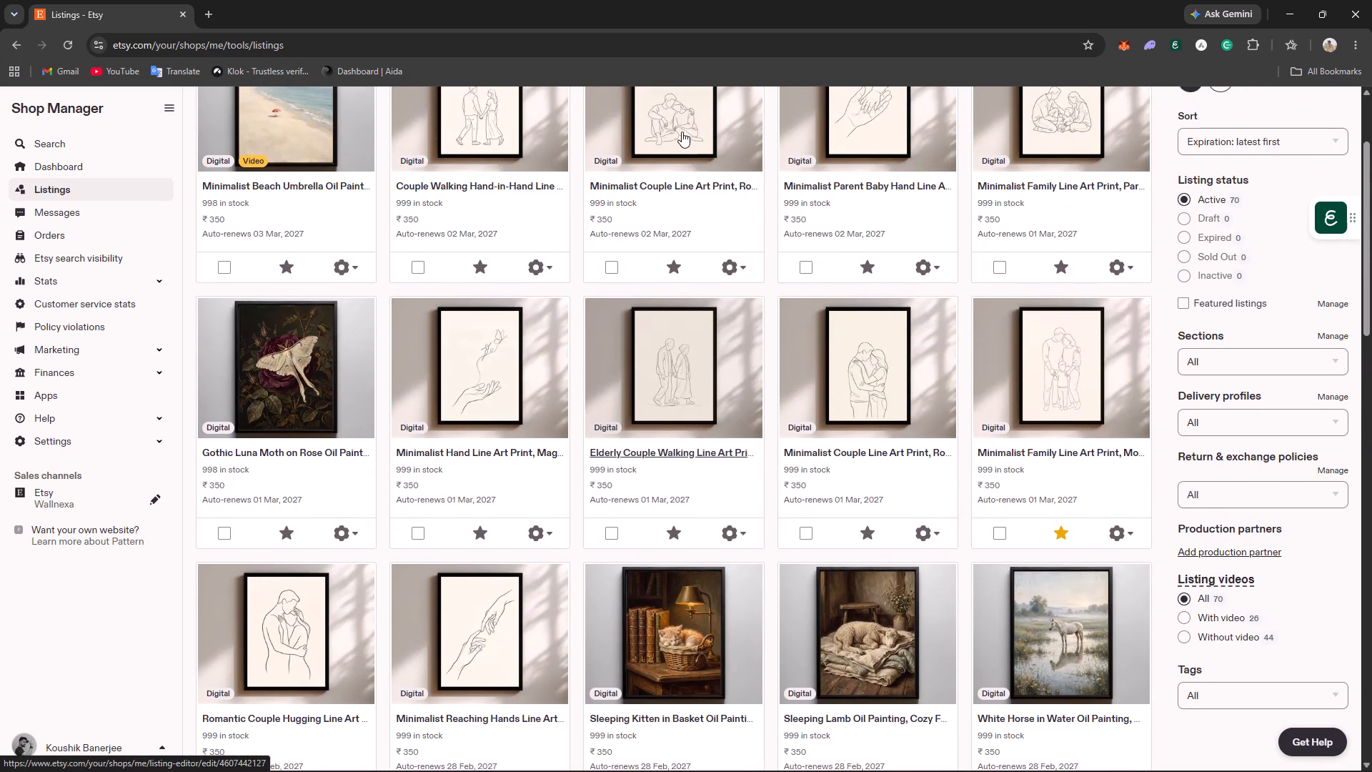
scroll(682, 132, "down", 9)
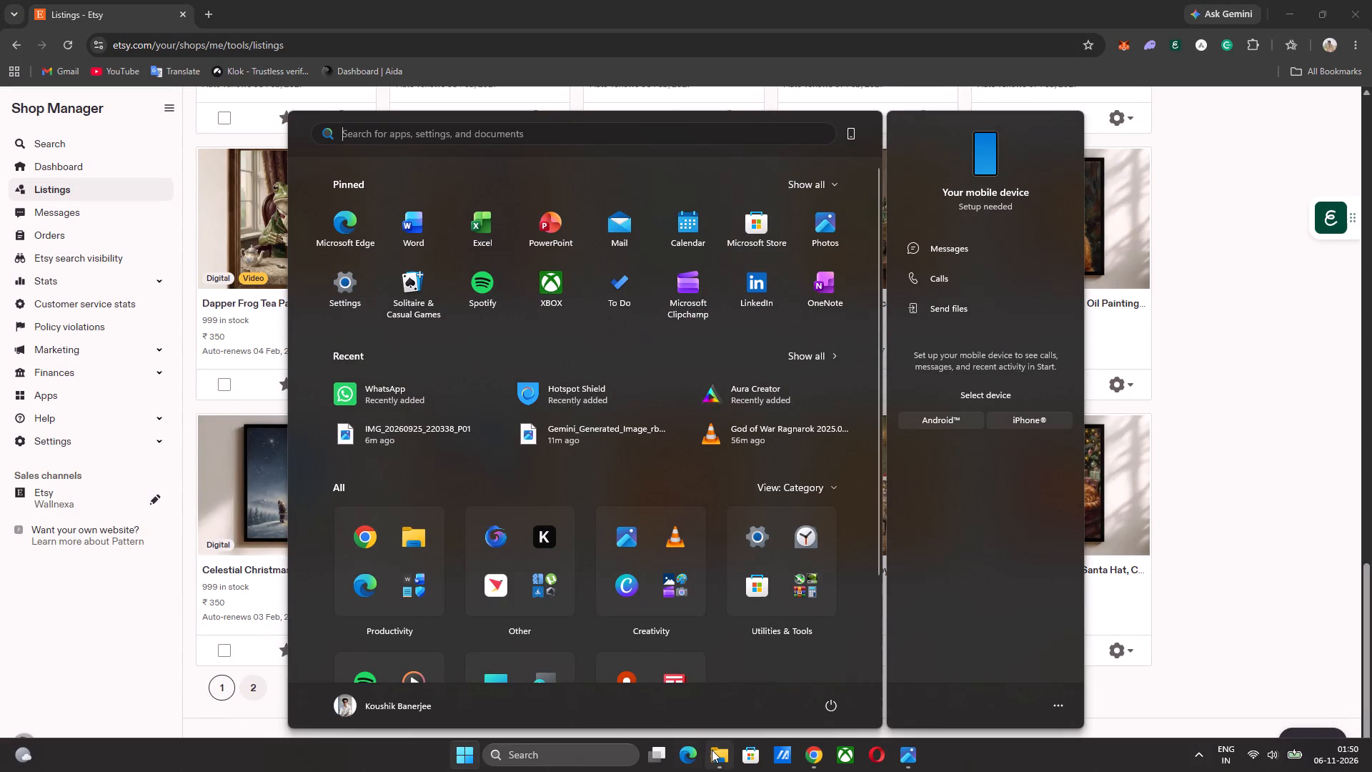
Switch to File Explorer and examine the IMG_20260925_221031 mockups that follow the black cat set.
left_click(712, 750)
scroll(396, 565, "down", 1)
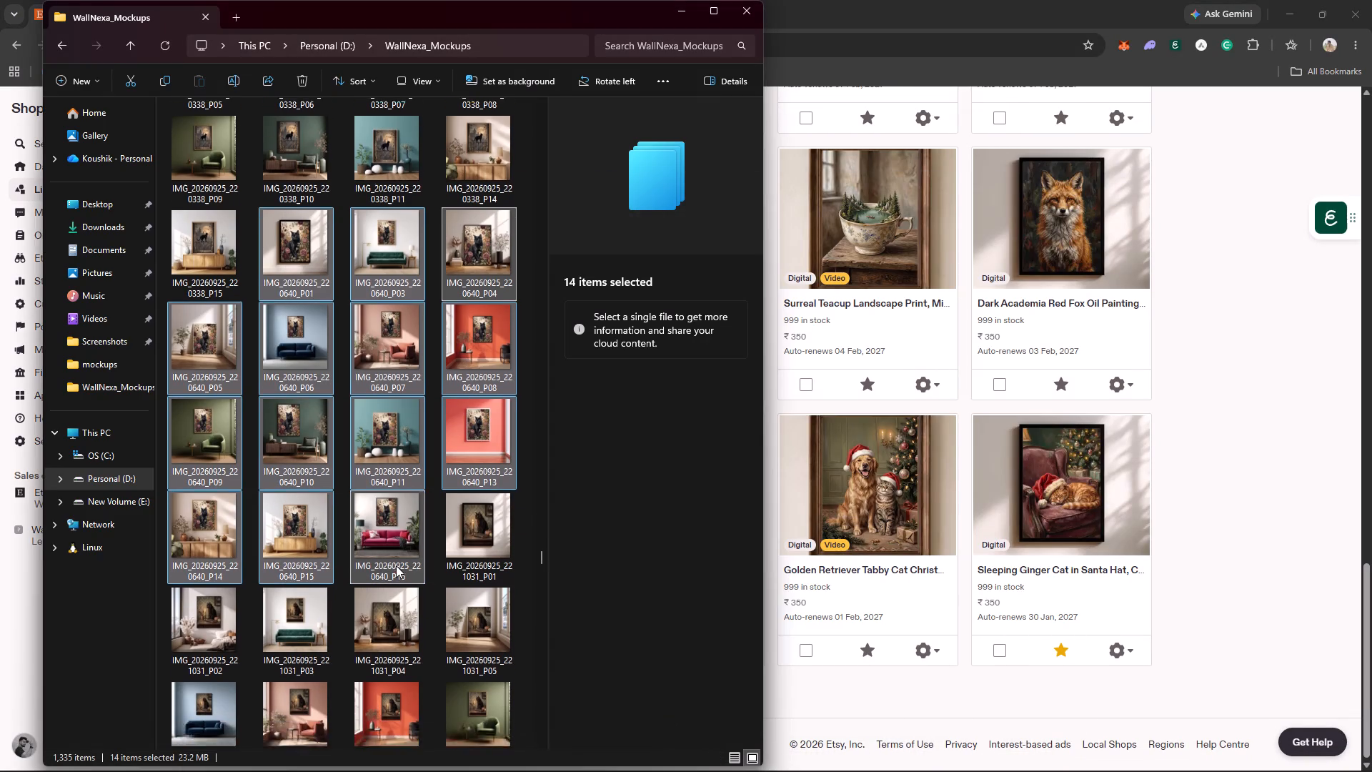
scroll(396, 565, "down", 3)
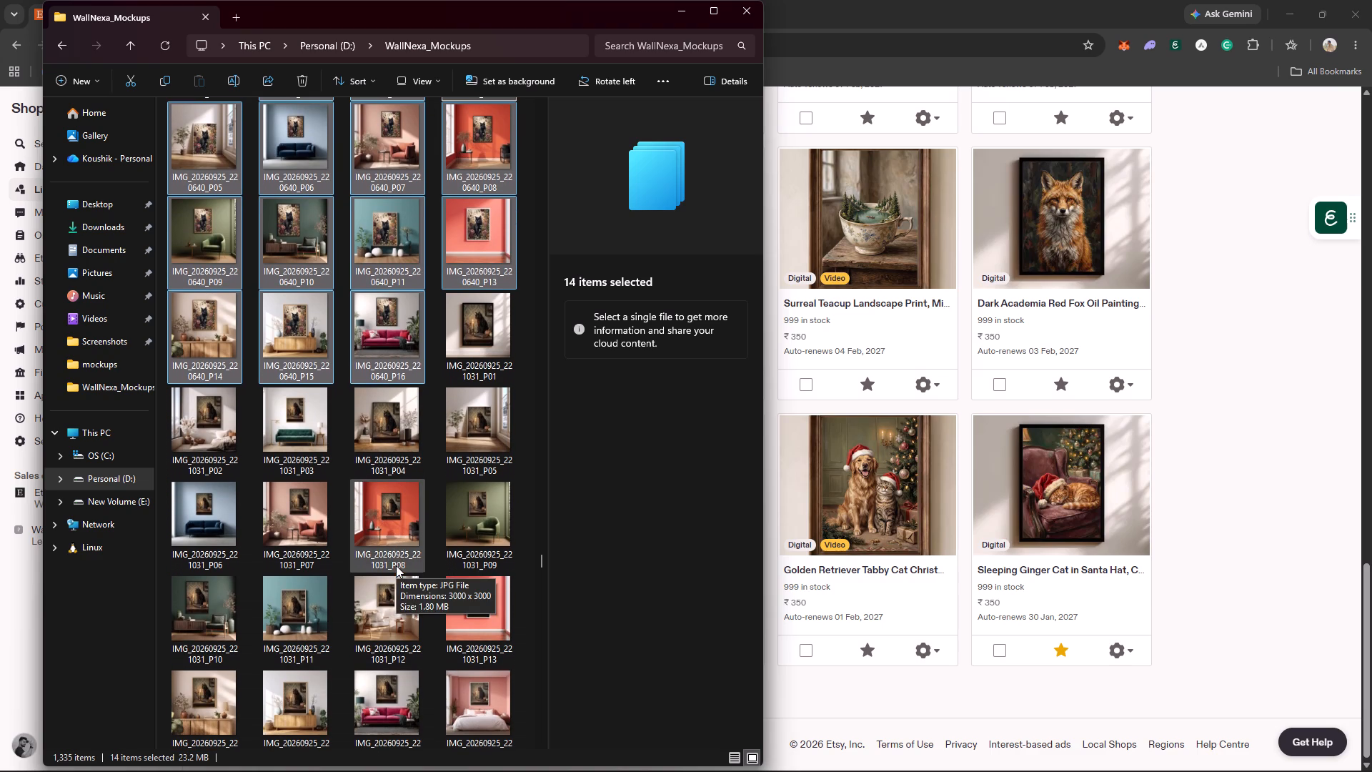
Return to the Etsy listings in Chrome and open page 2.
left_click(1286, 274)
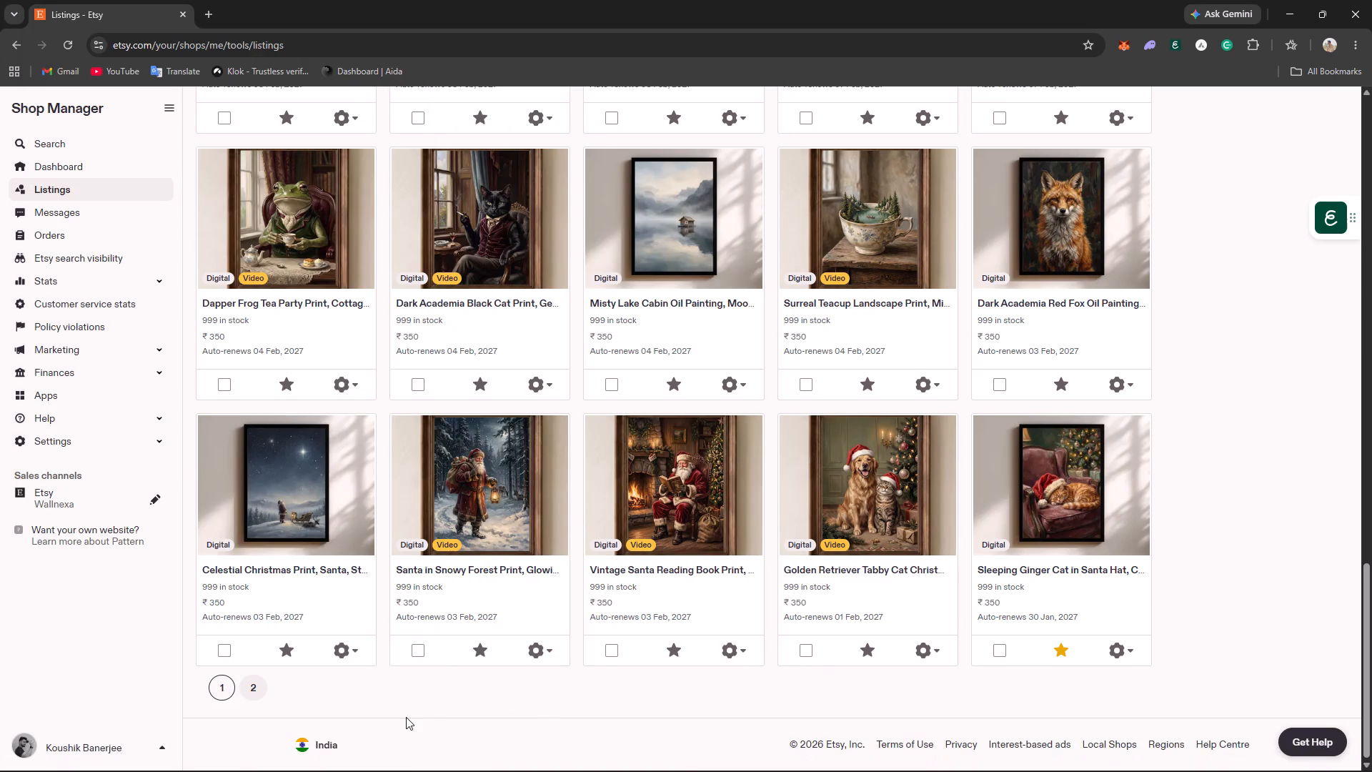
left_click(253, 683)
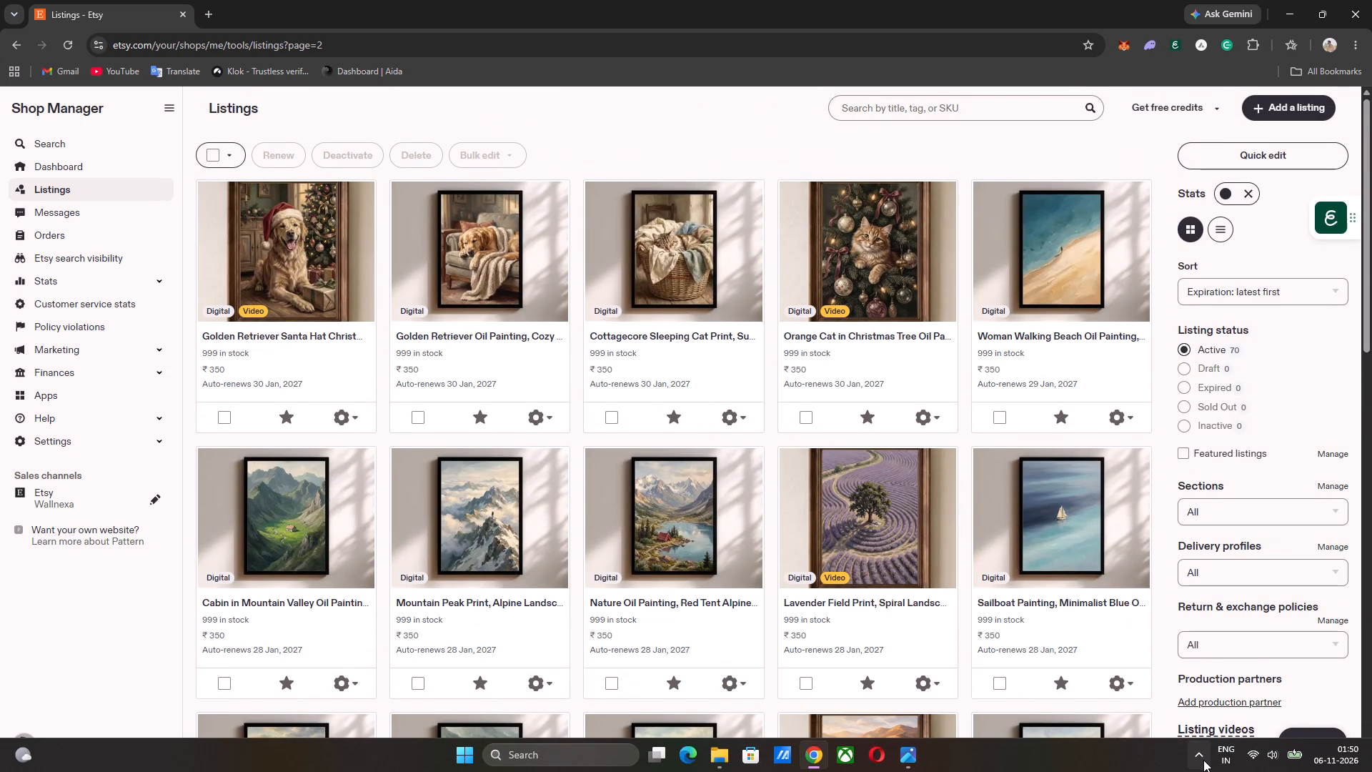
Show the hidden system tray icons.
left_click(1203, 760)
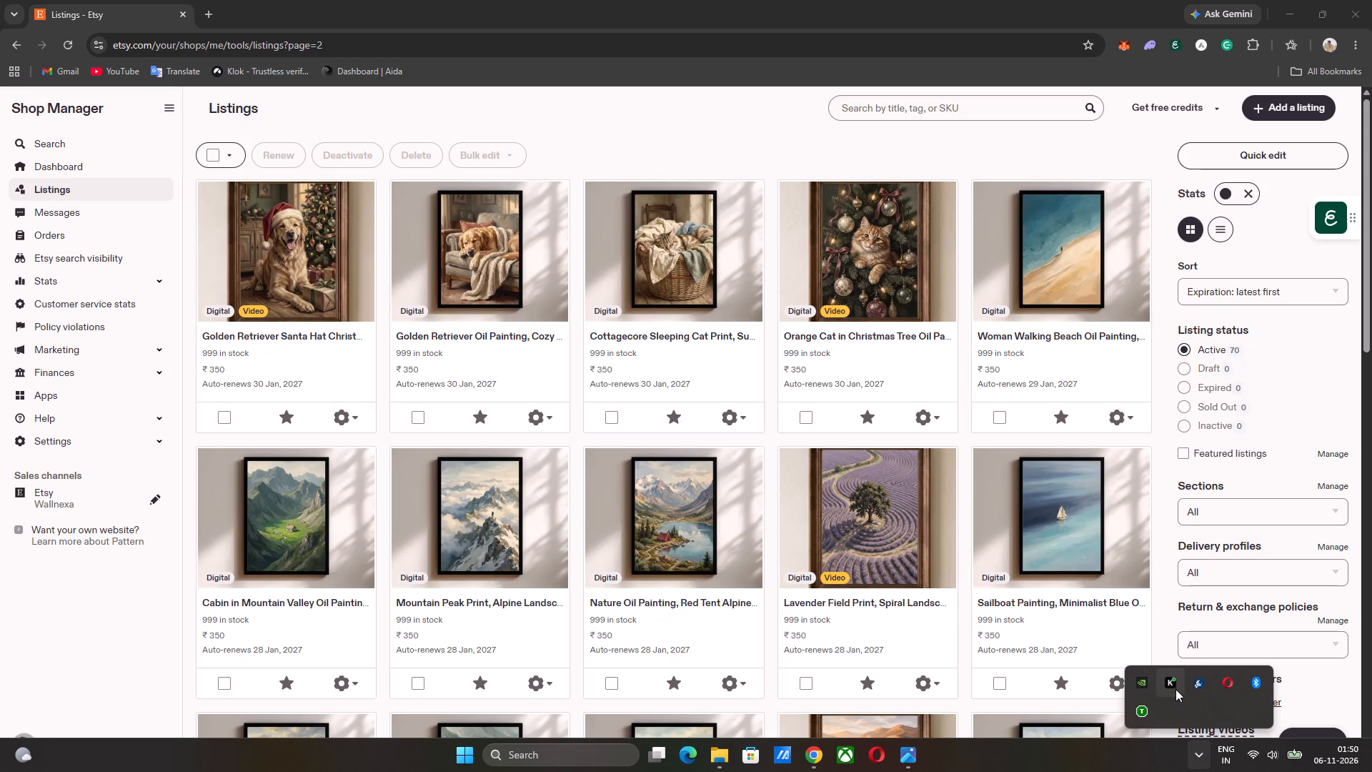
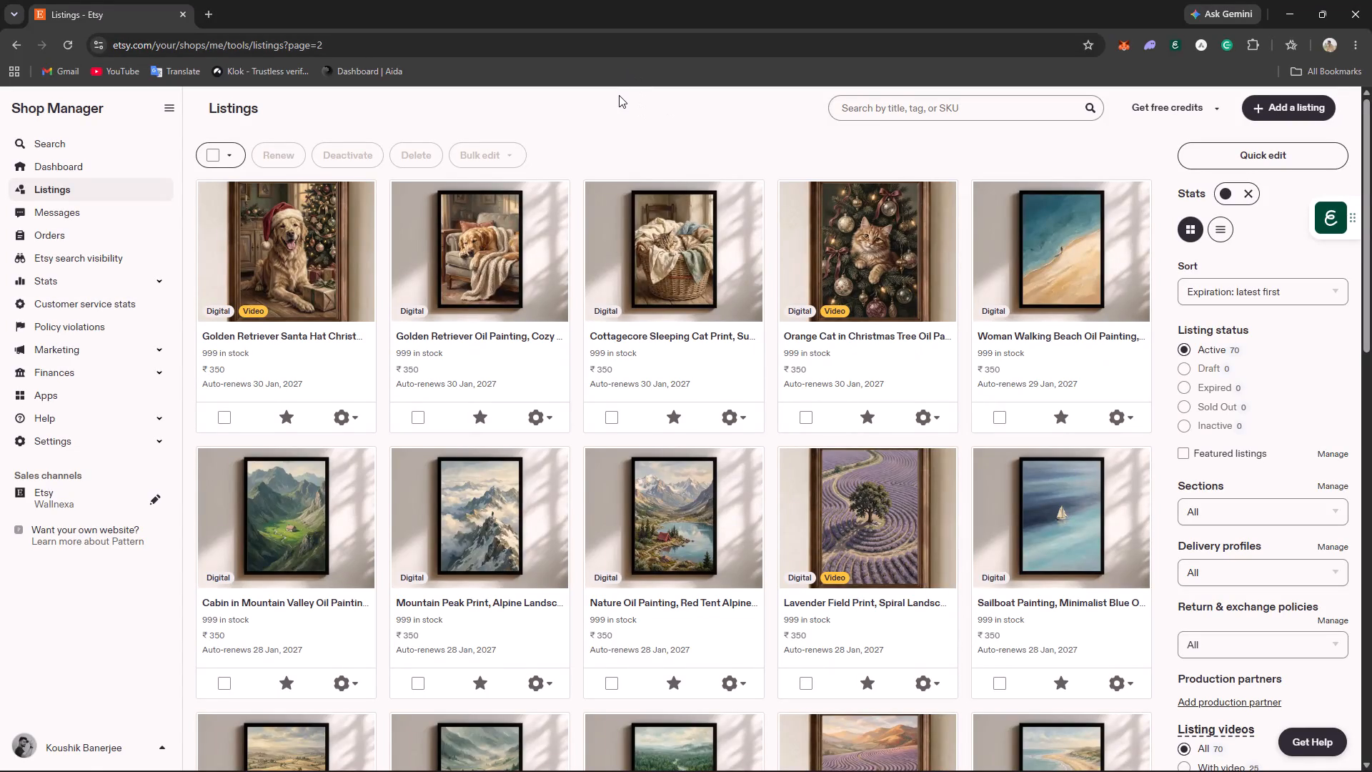
Return to page 1 of the Etsy listings and look through all of its active listings down to the end.
scroll(619, 95, "down", 7)
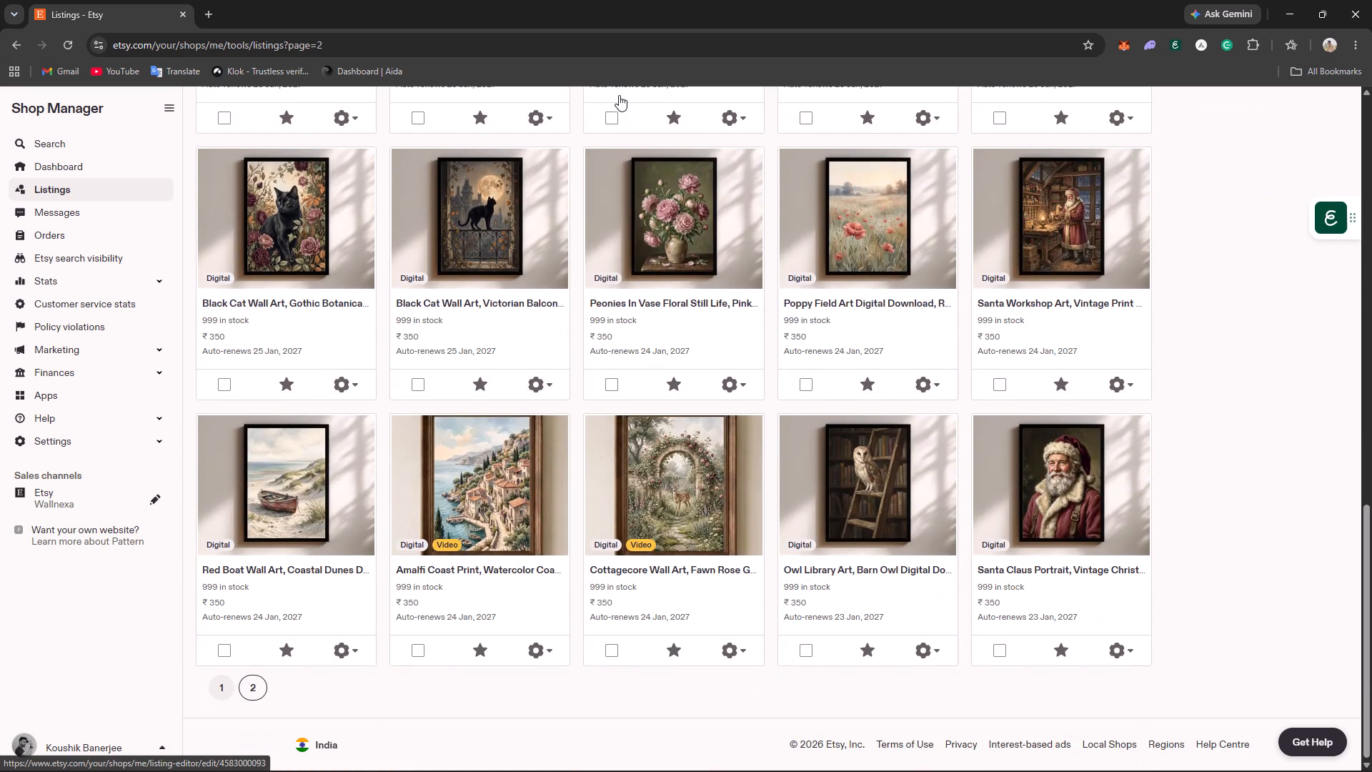
left_click(220, 681)
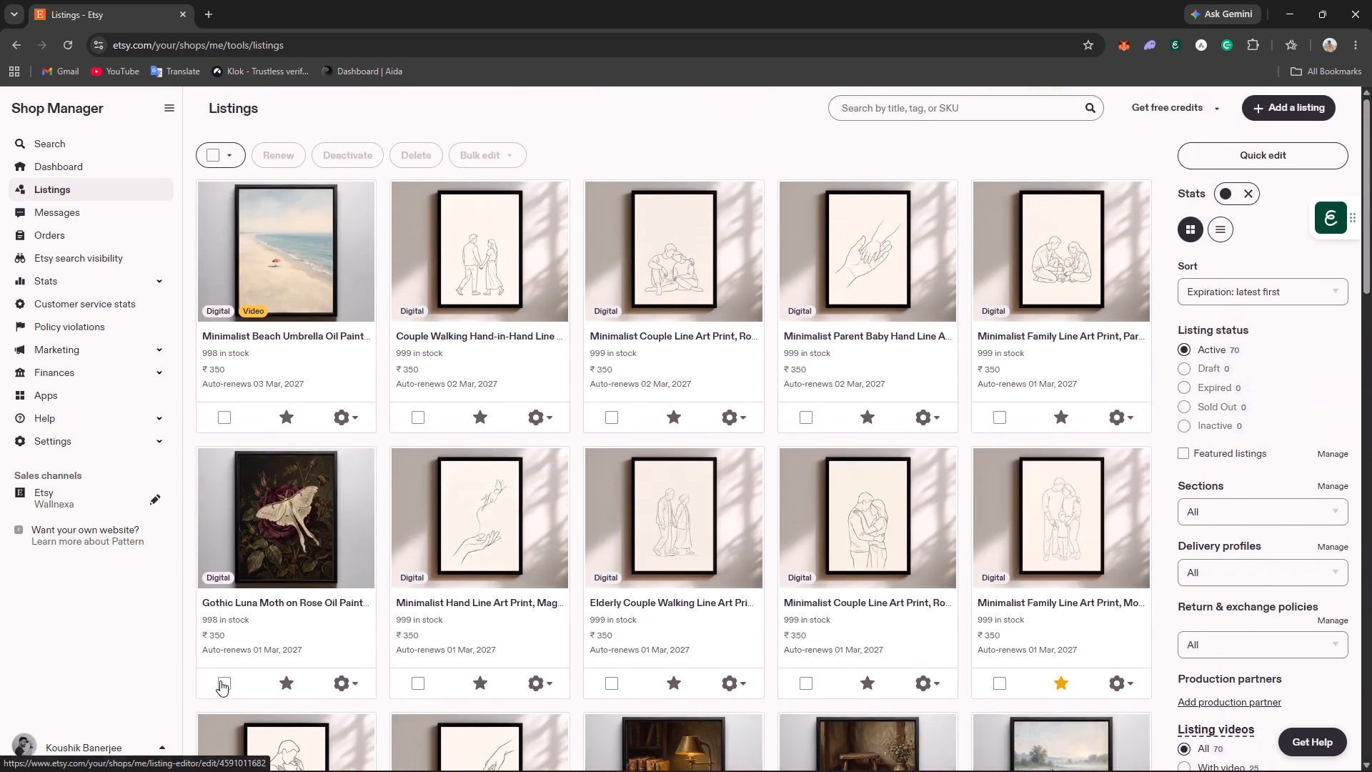
scroll(644, 147, "up", 1)
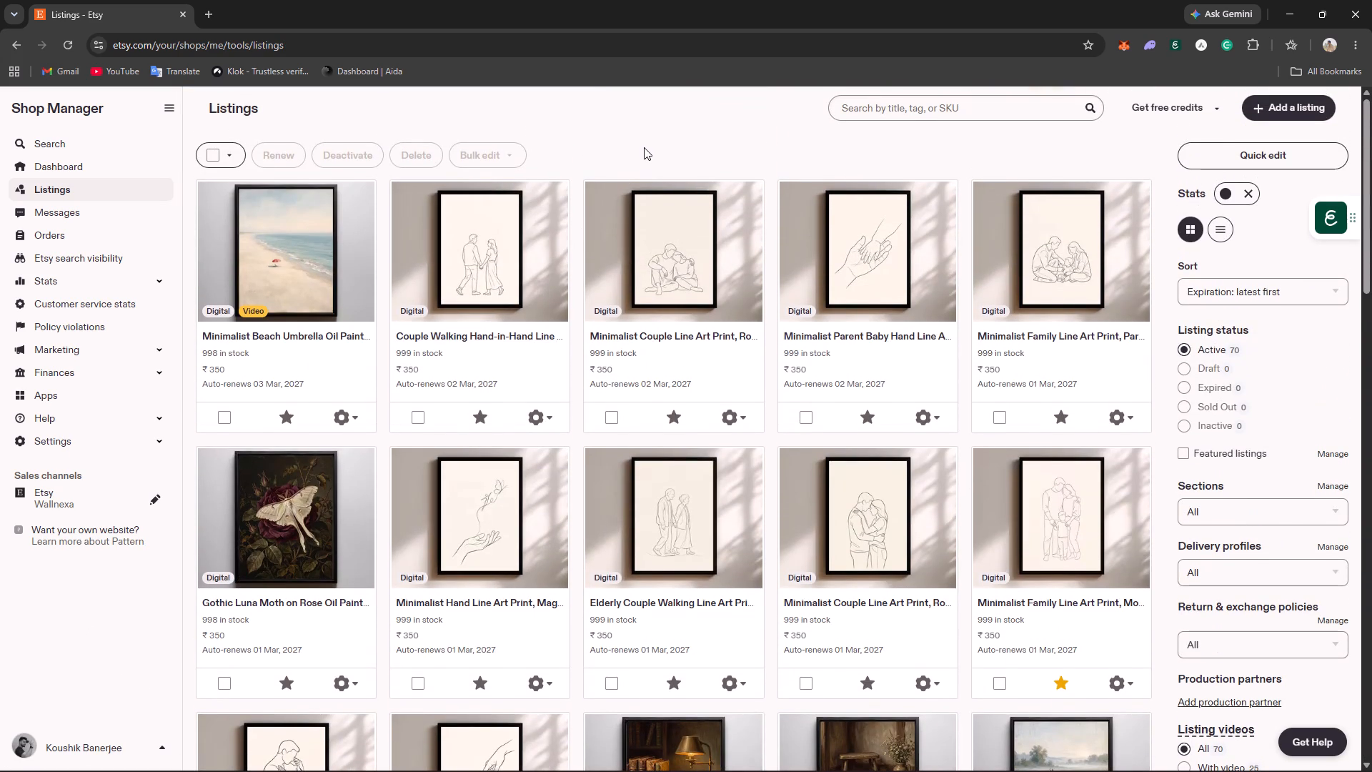
scroll(644, 147, "up", 1)
scroll(633, 459, "down", 2)
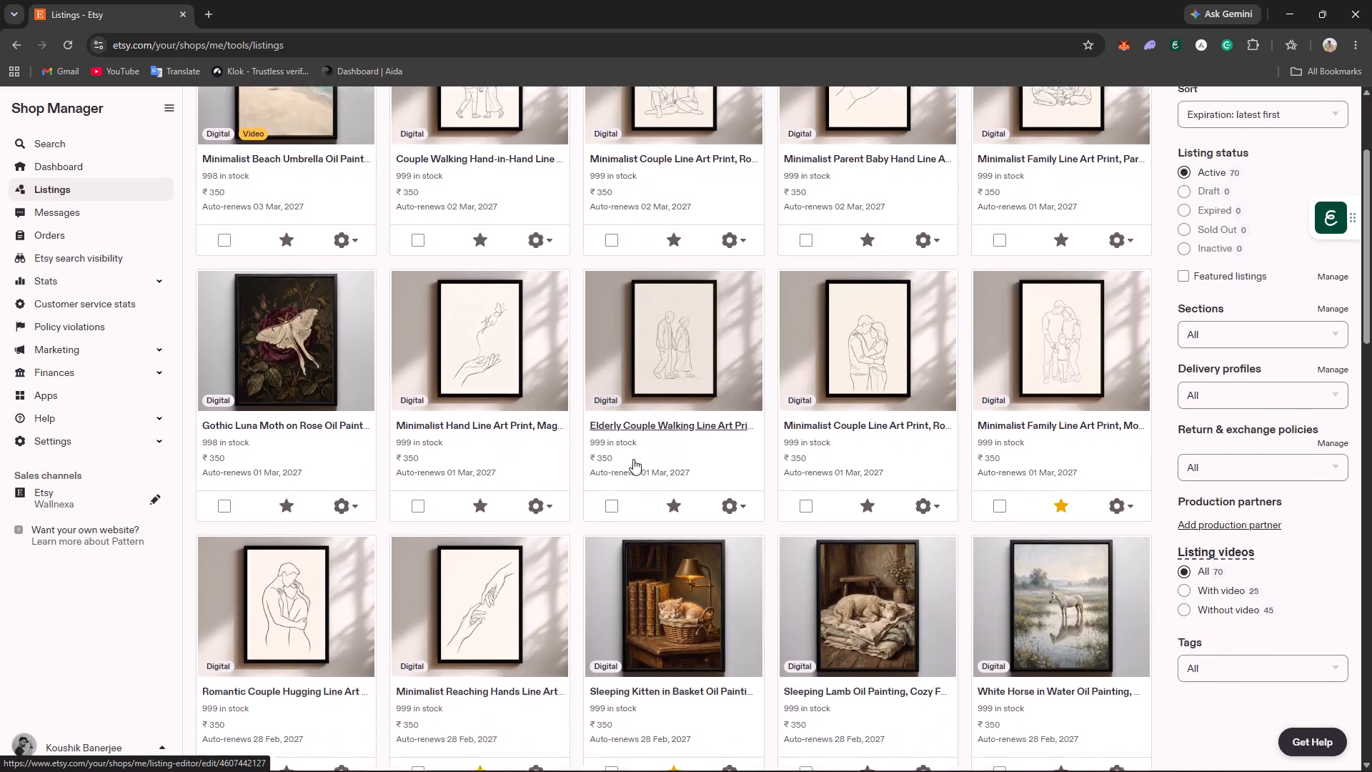
scroll(633, 459, "down", 4)
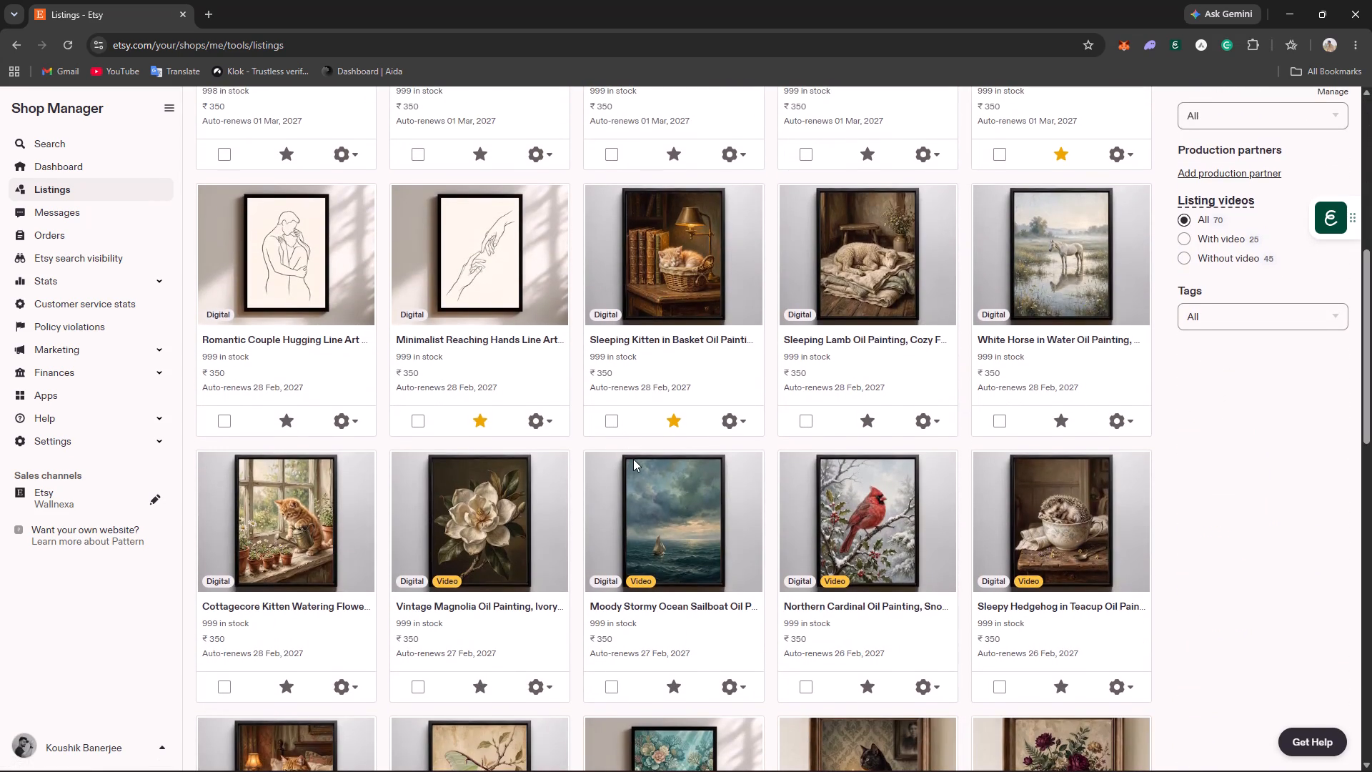
scroll(633, 459, "down", 4)
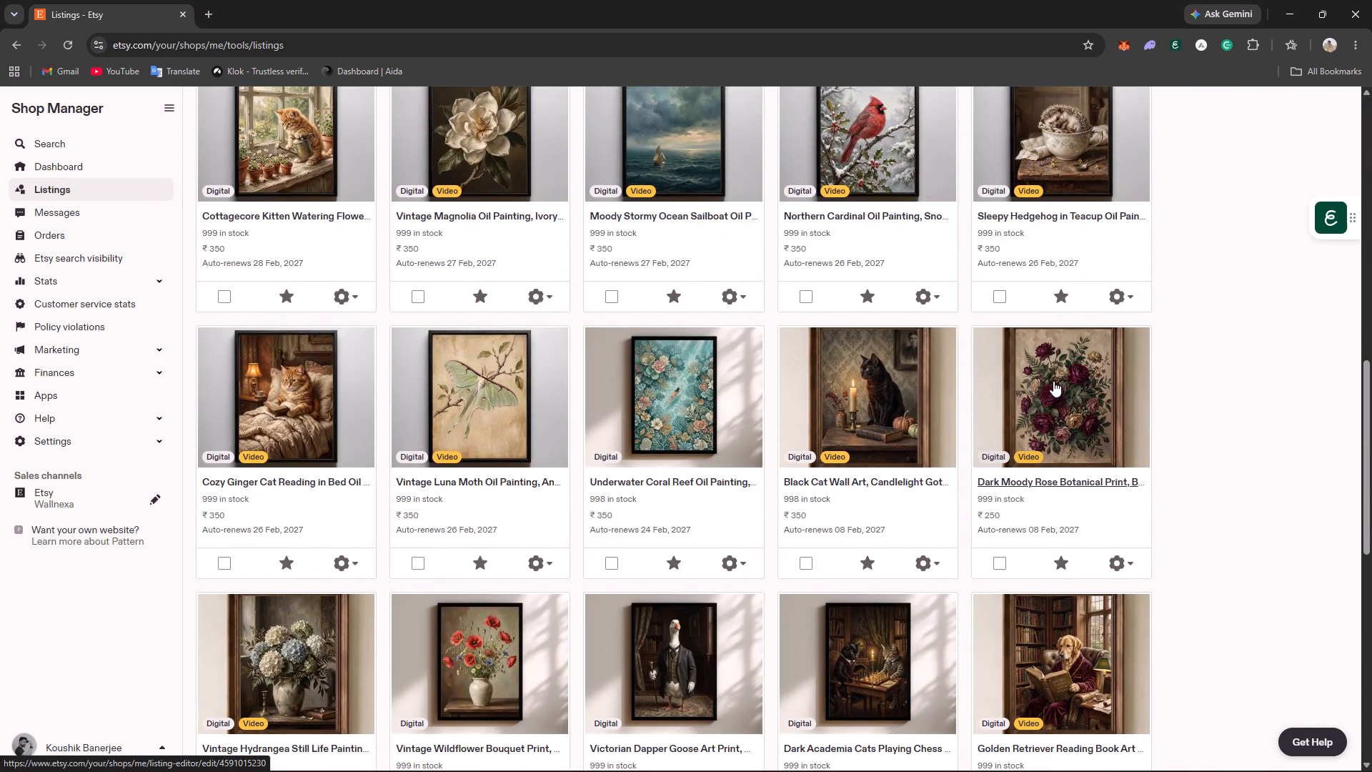
scroll(1053, 381, "down", 3)
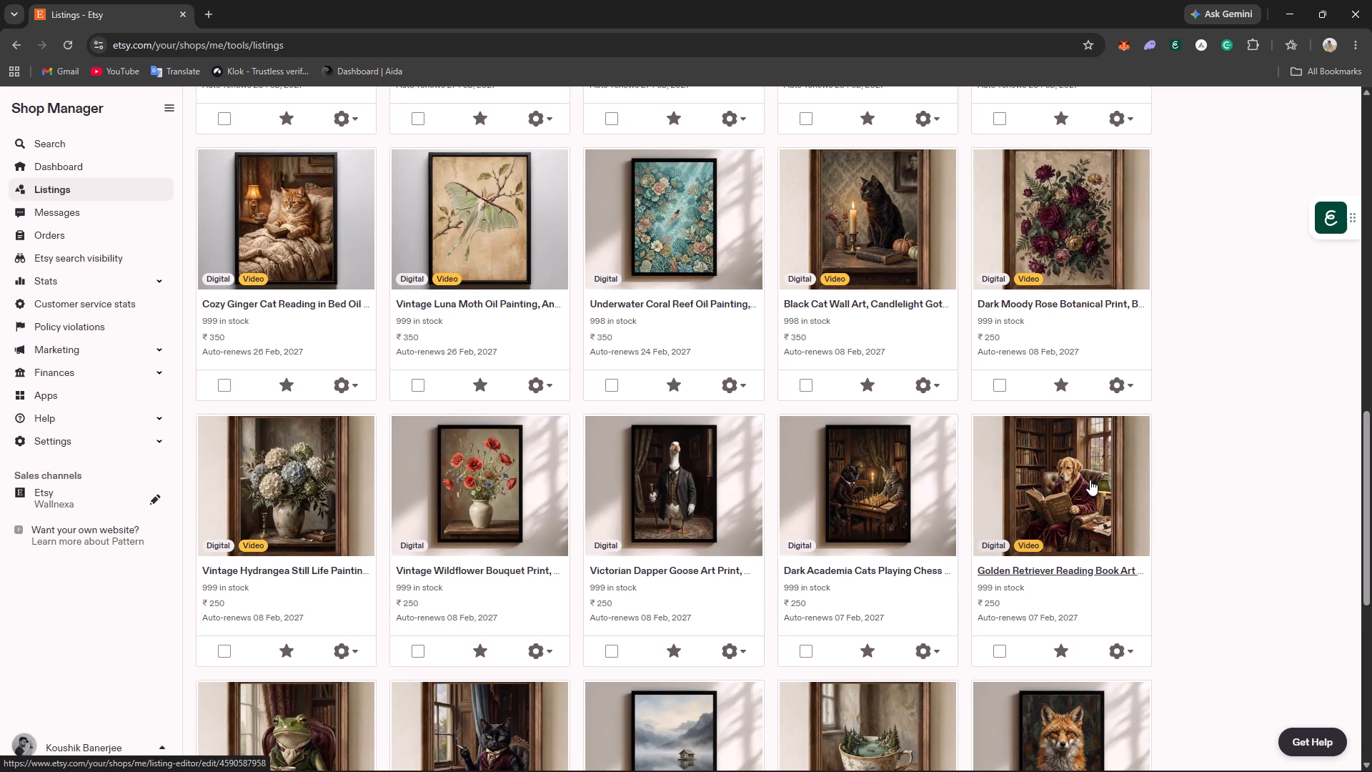
scroll(1090, 480, "down", 6)
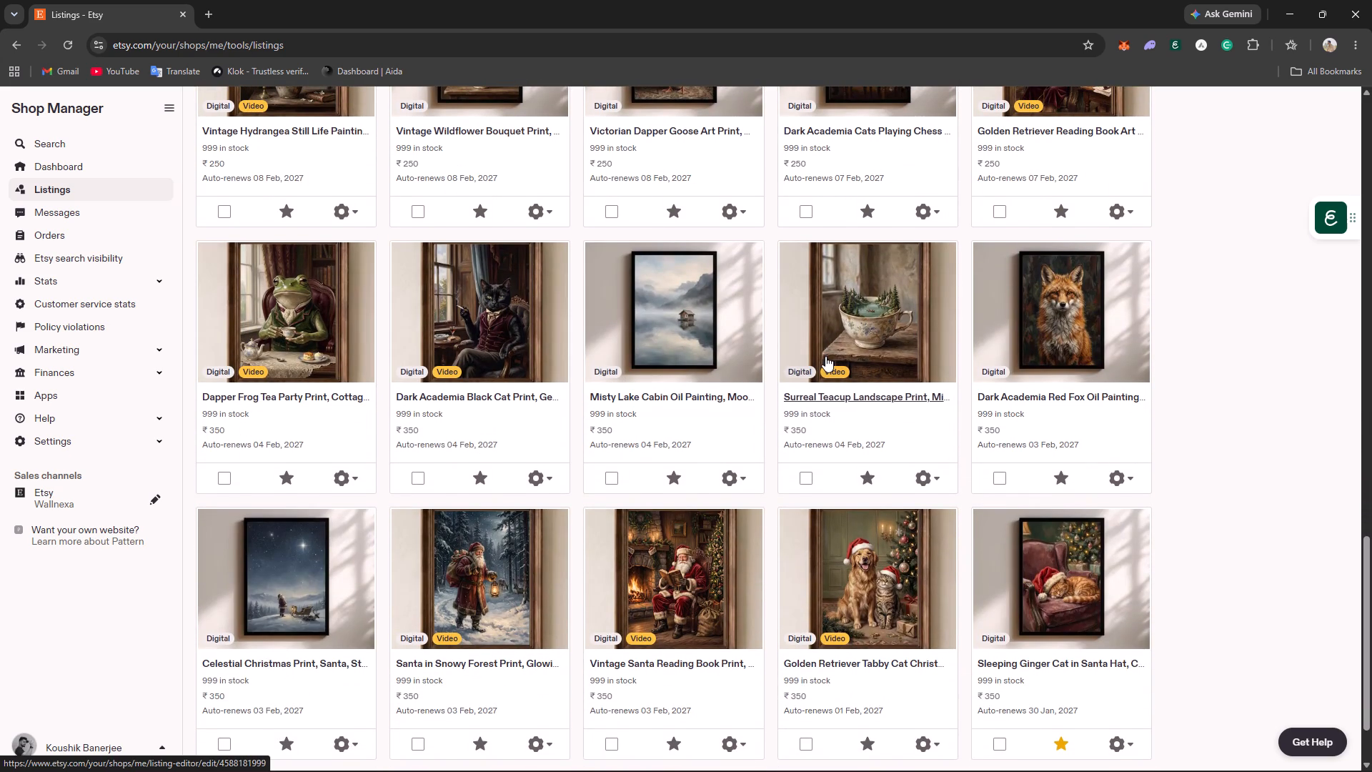
scroll(950, 448, "down", 3)
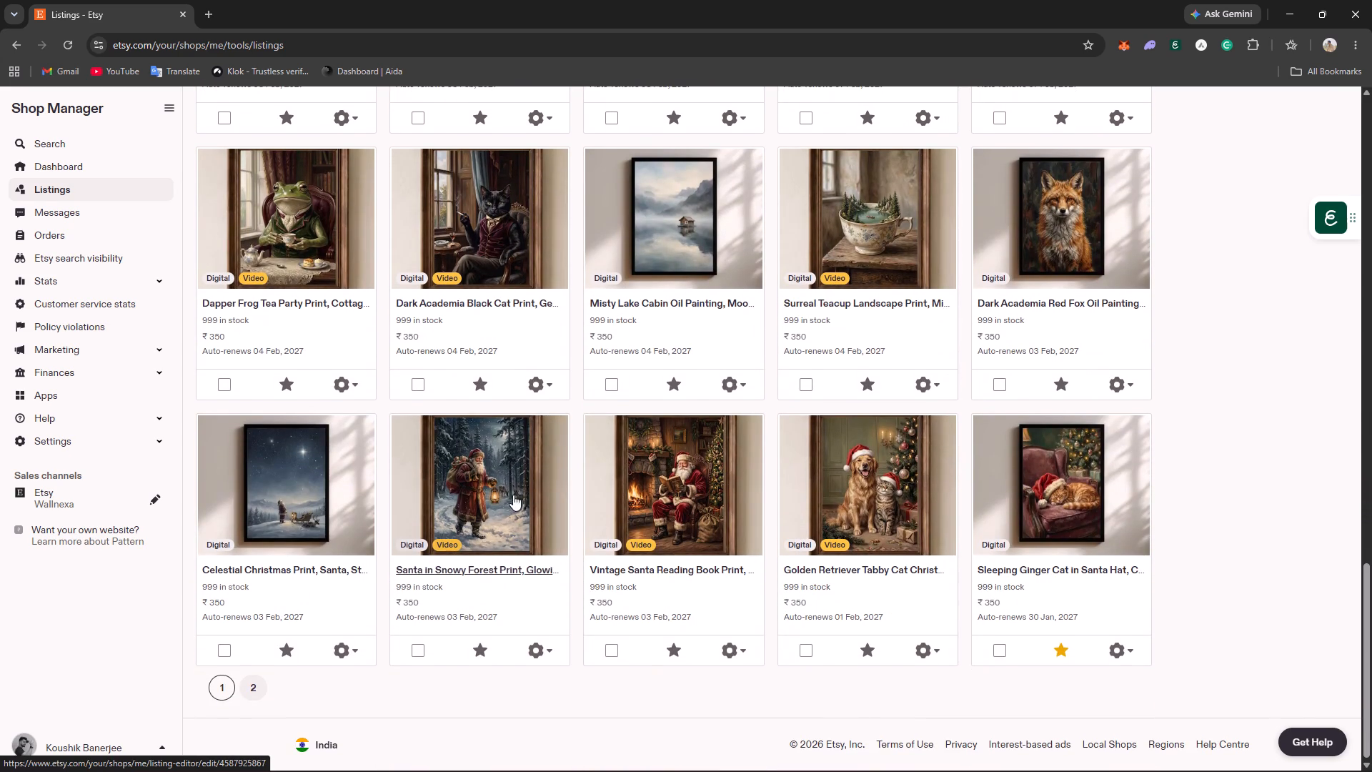
scroll(897, 471, "down", 2)
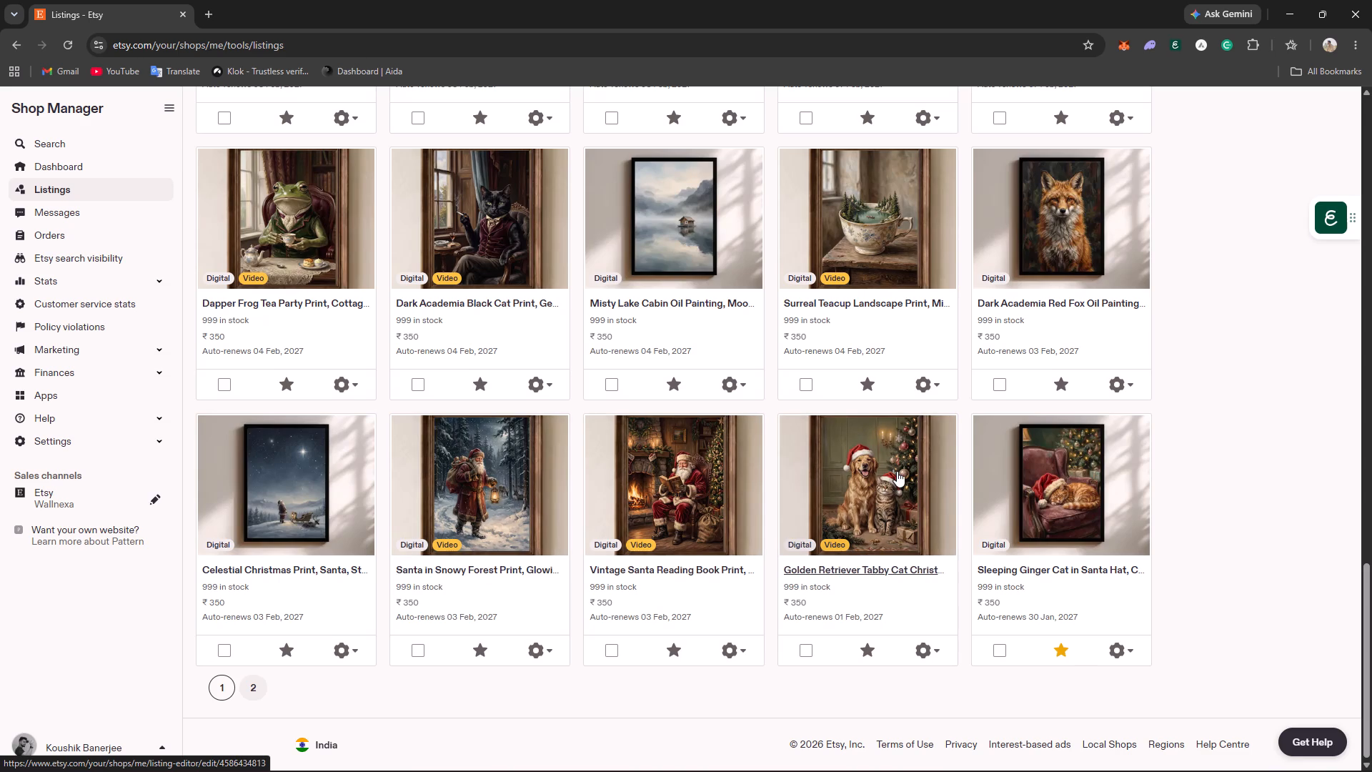
Open page 2 of the Etsy listings and look through all of its artworks.
left_click(248, 688)
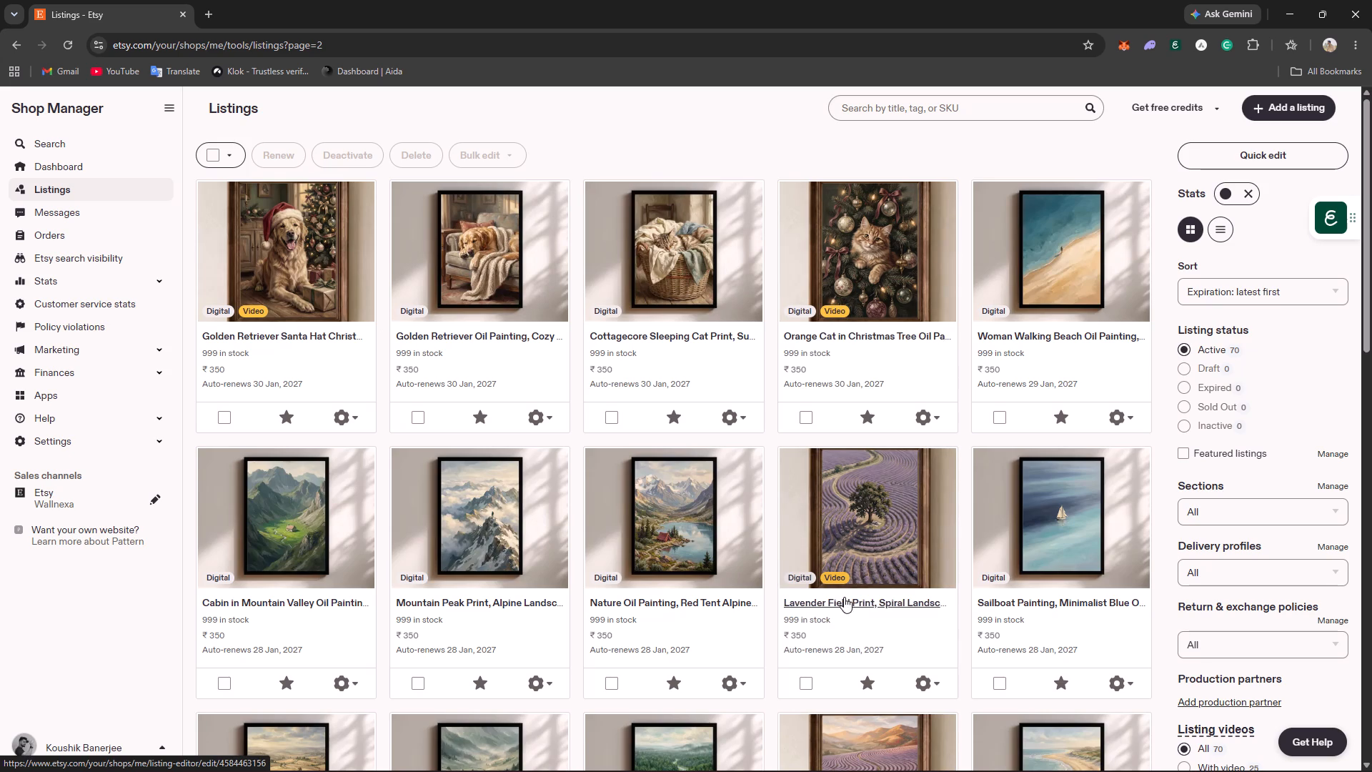
scroll(845, 464, "down", 4)
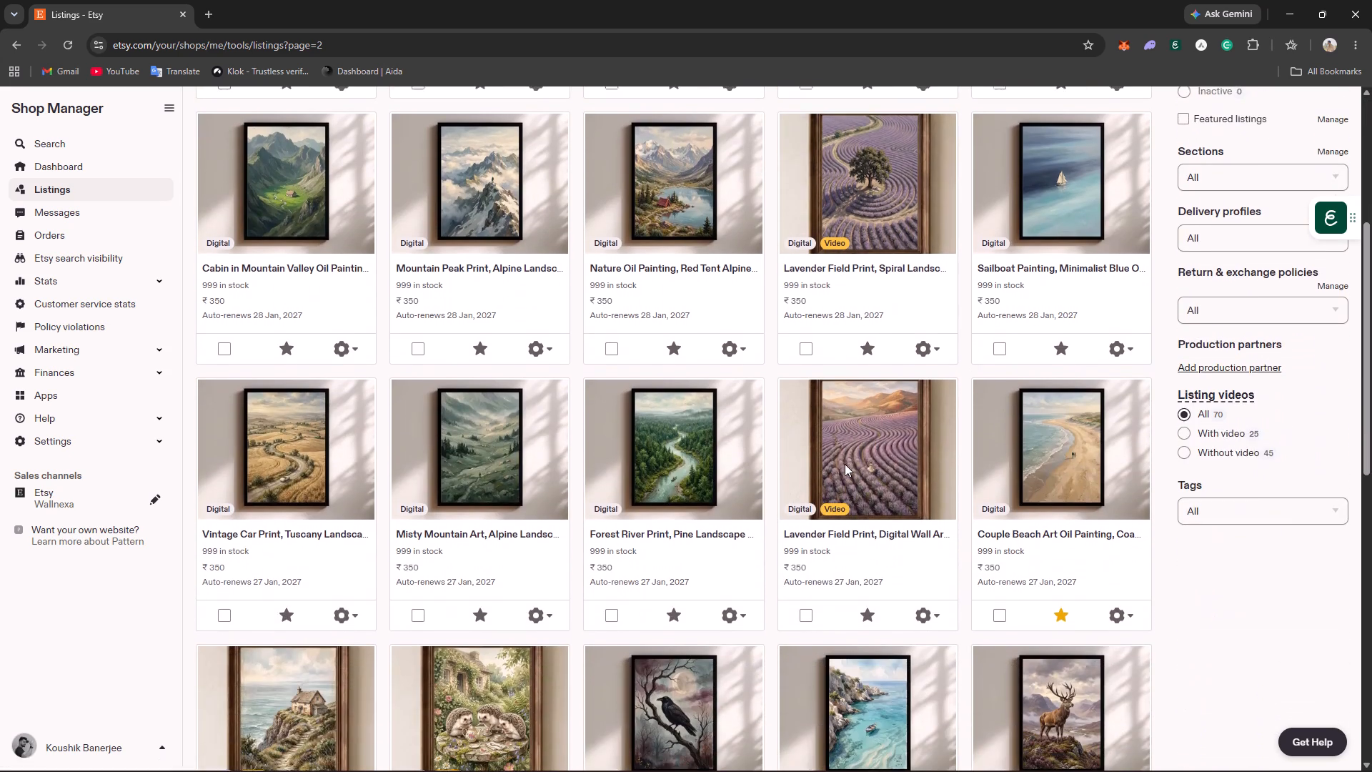
scroll(845, 464, "down", 5)
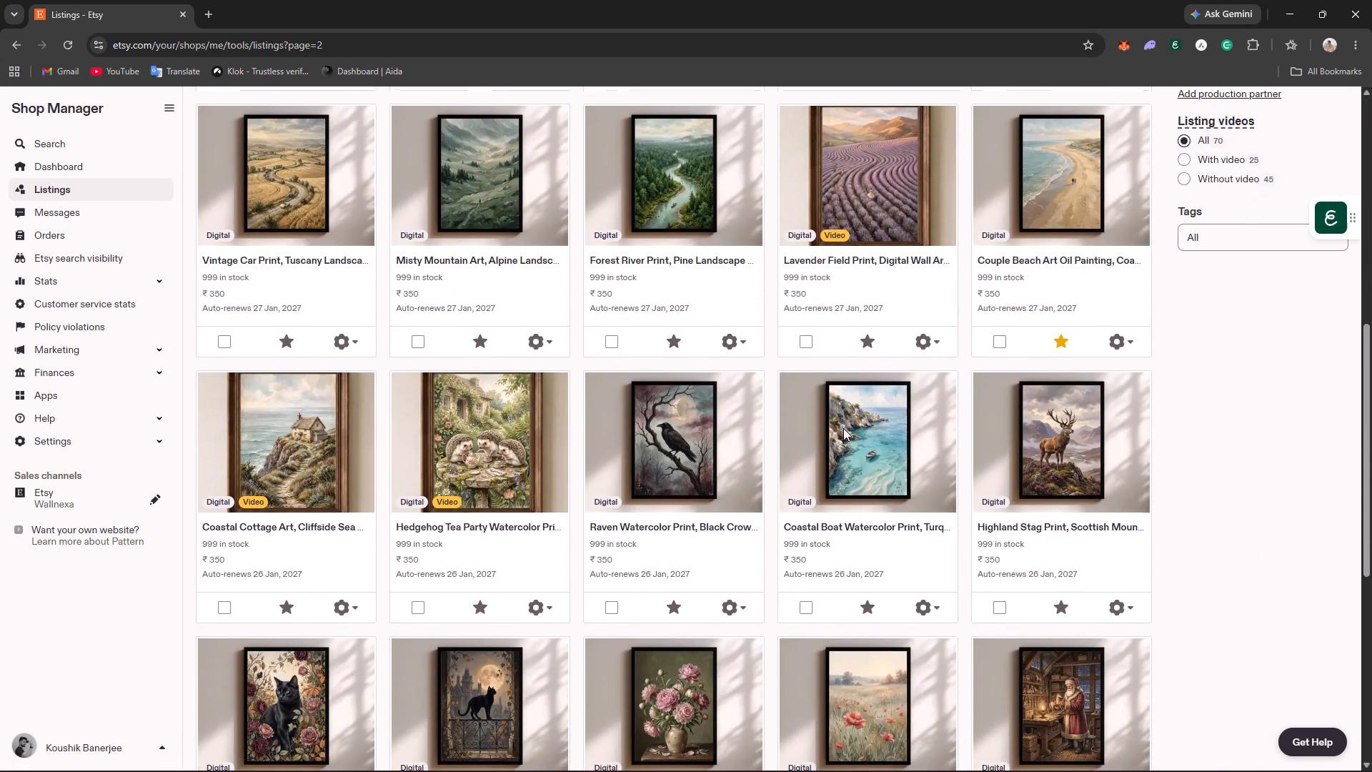
scroll(843, 428, "down", 4)
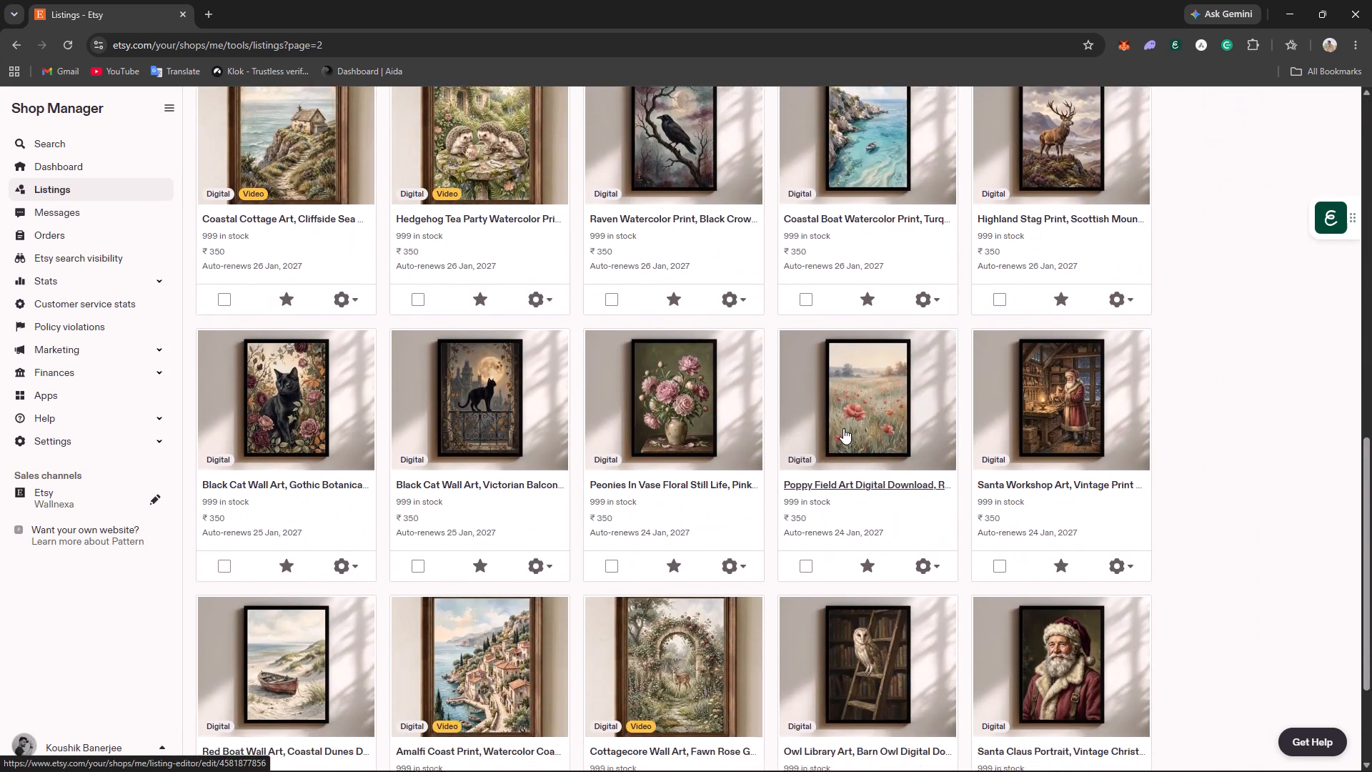
scroll(843, 428, "down", 3)
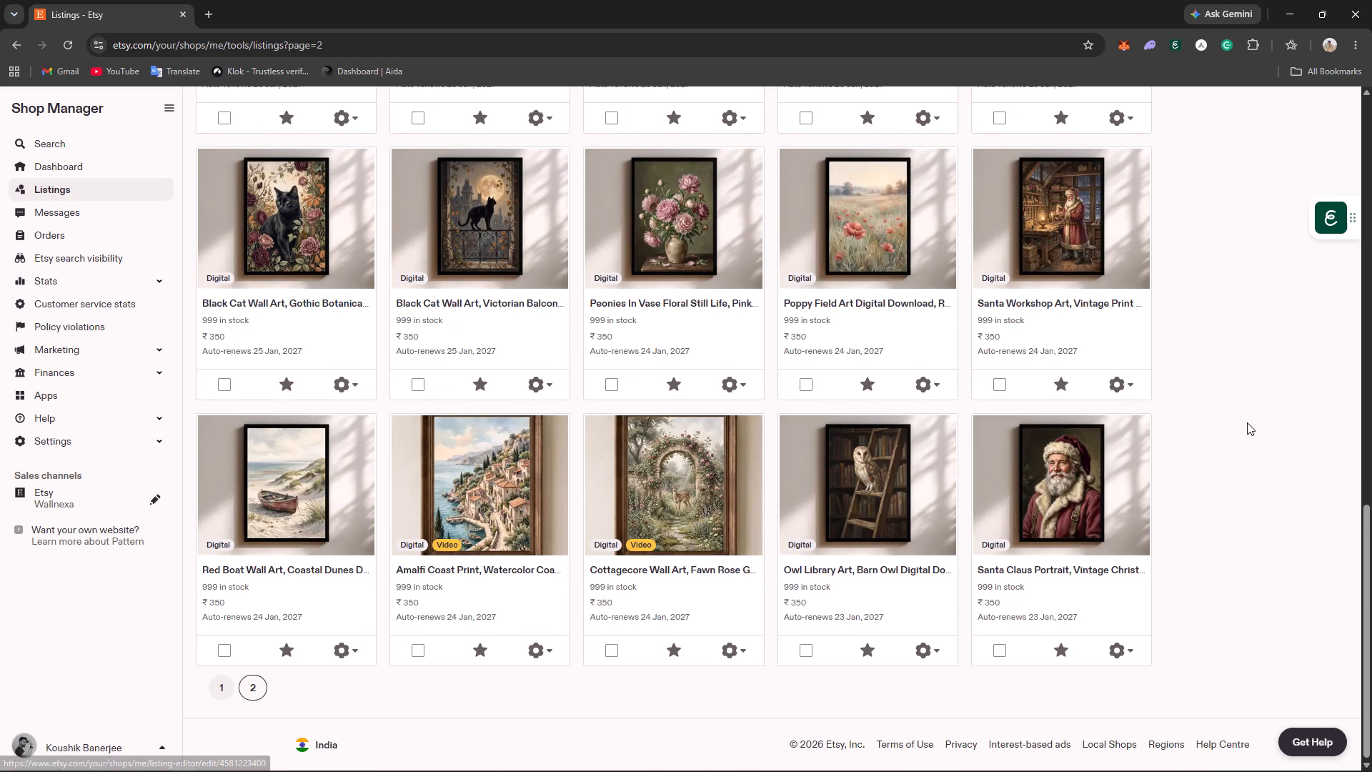
scroll(1247, 422, "up", 4)
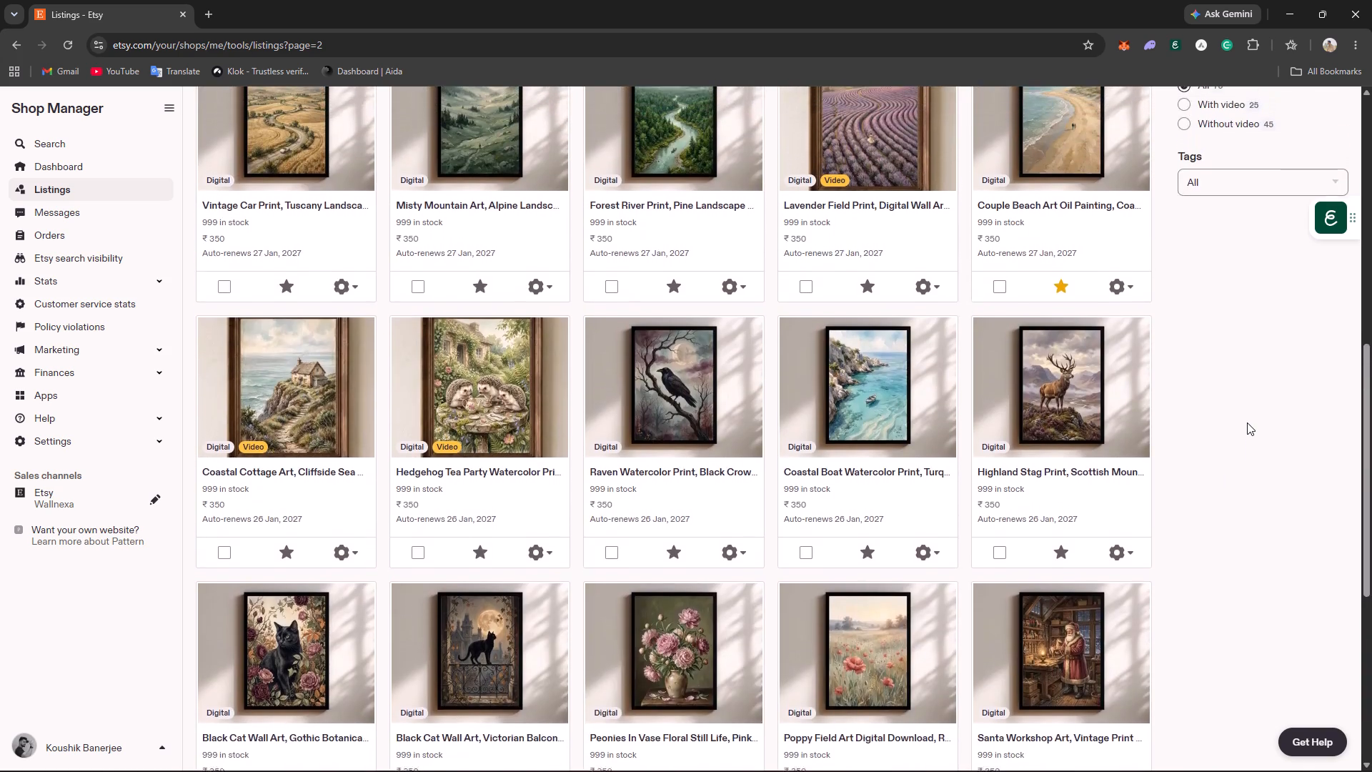
scroll(1247, 422, "up", 9)
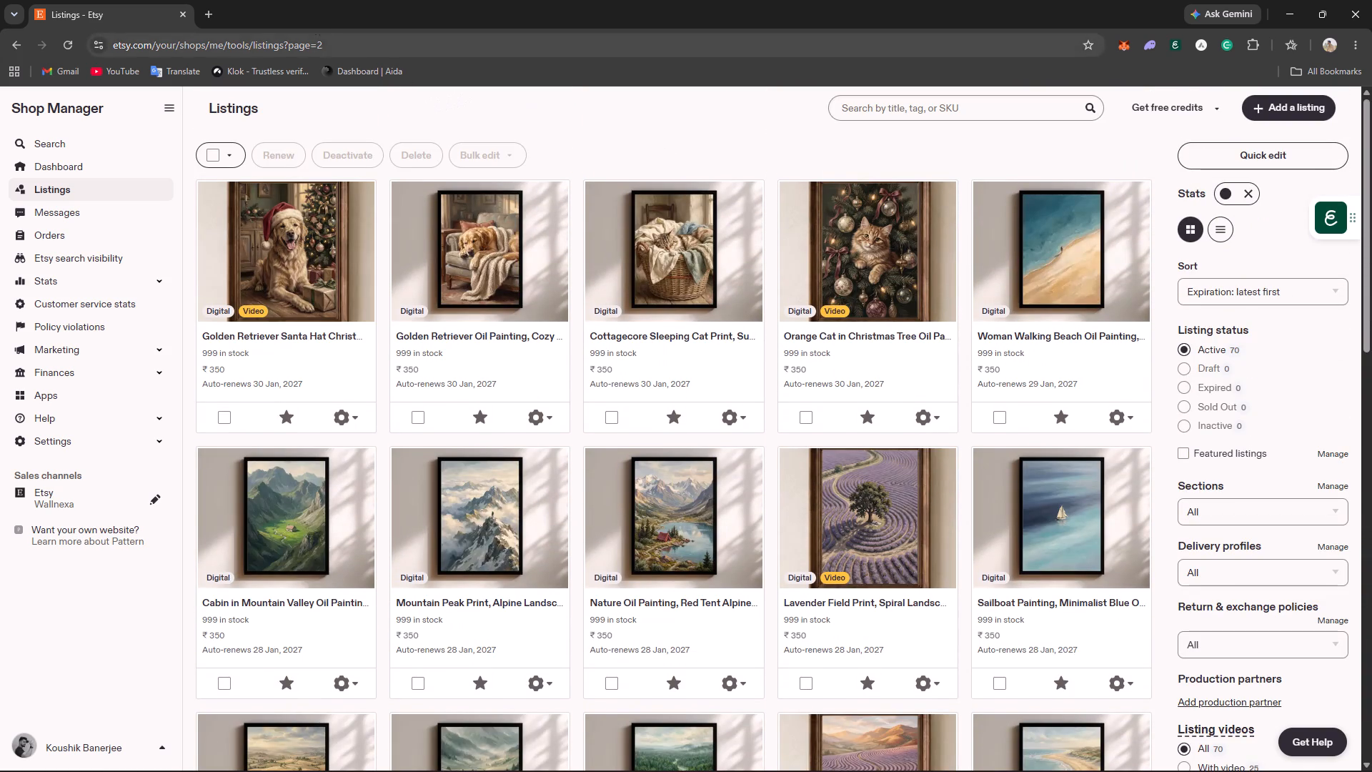
Open the eRank Shop Info listings page for VintageGlowPrints in a new tab.
left_click(204, 8)
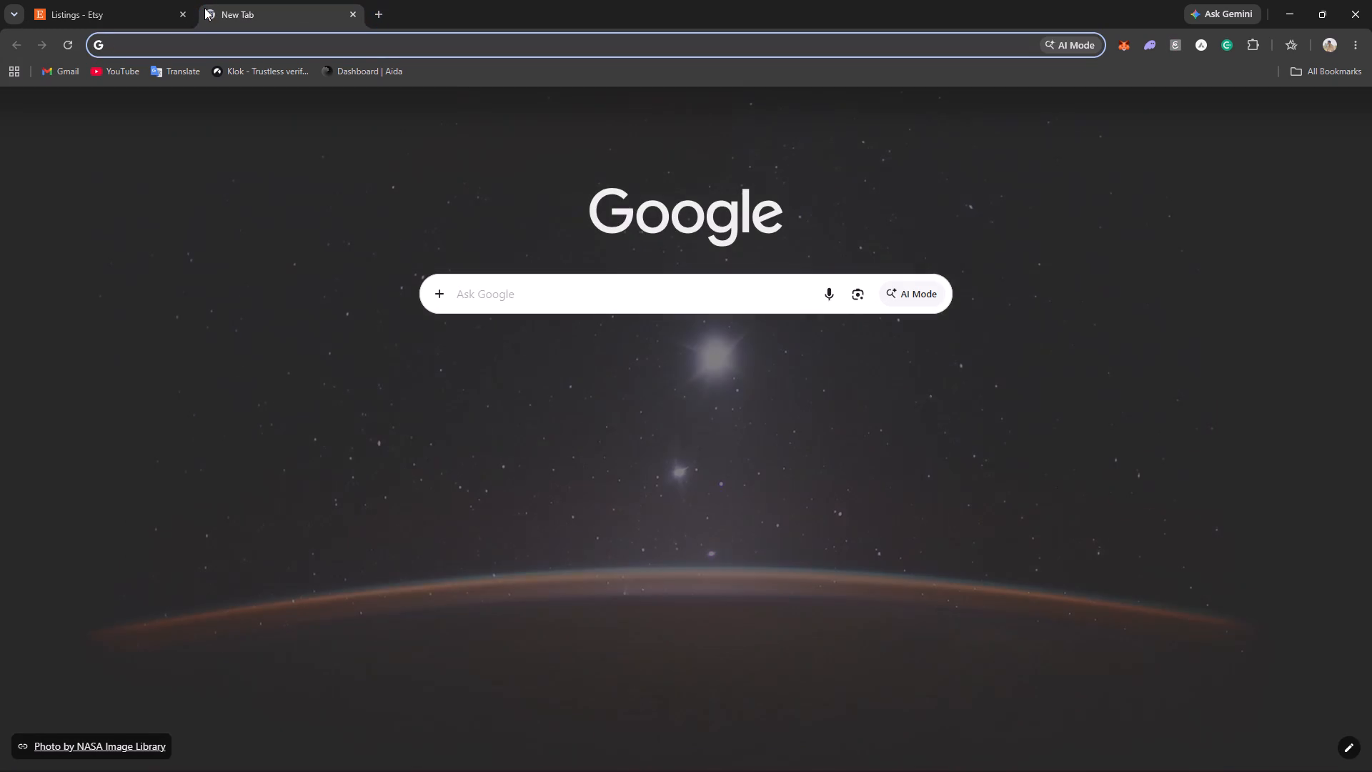
type("er")
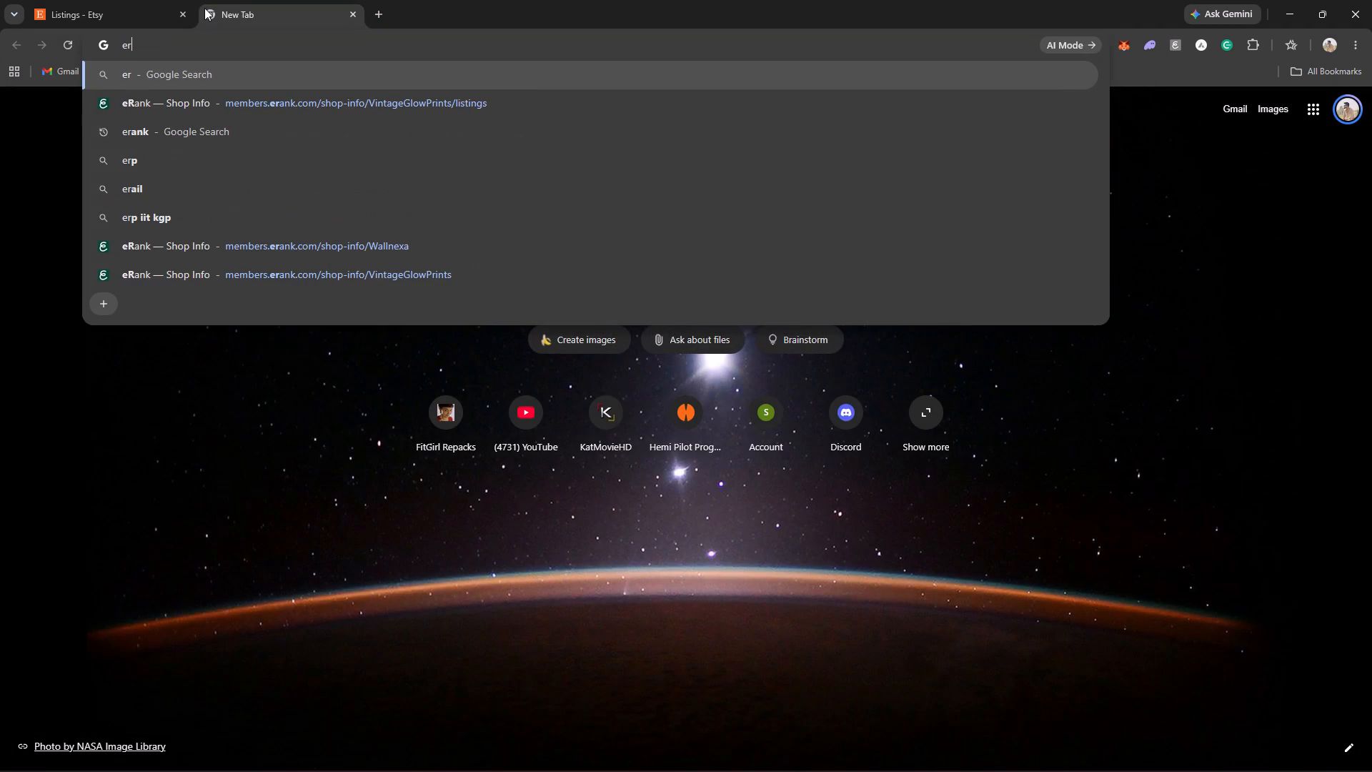
key("Down")
key("Return")
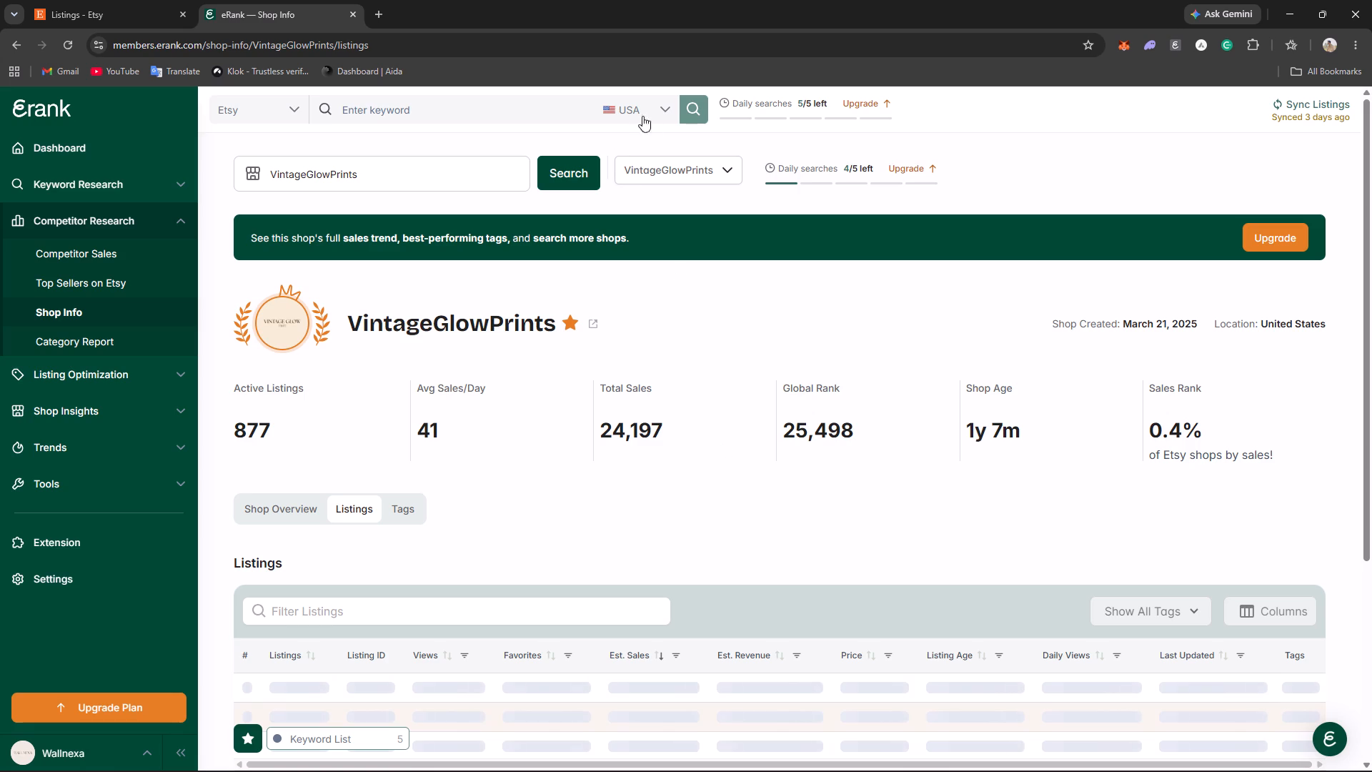
Sync the listing data in eRank and reload the page.
left_click(1315, 106)
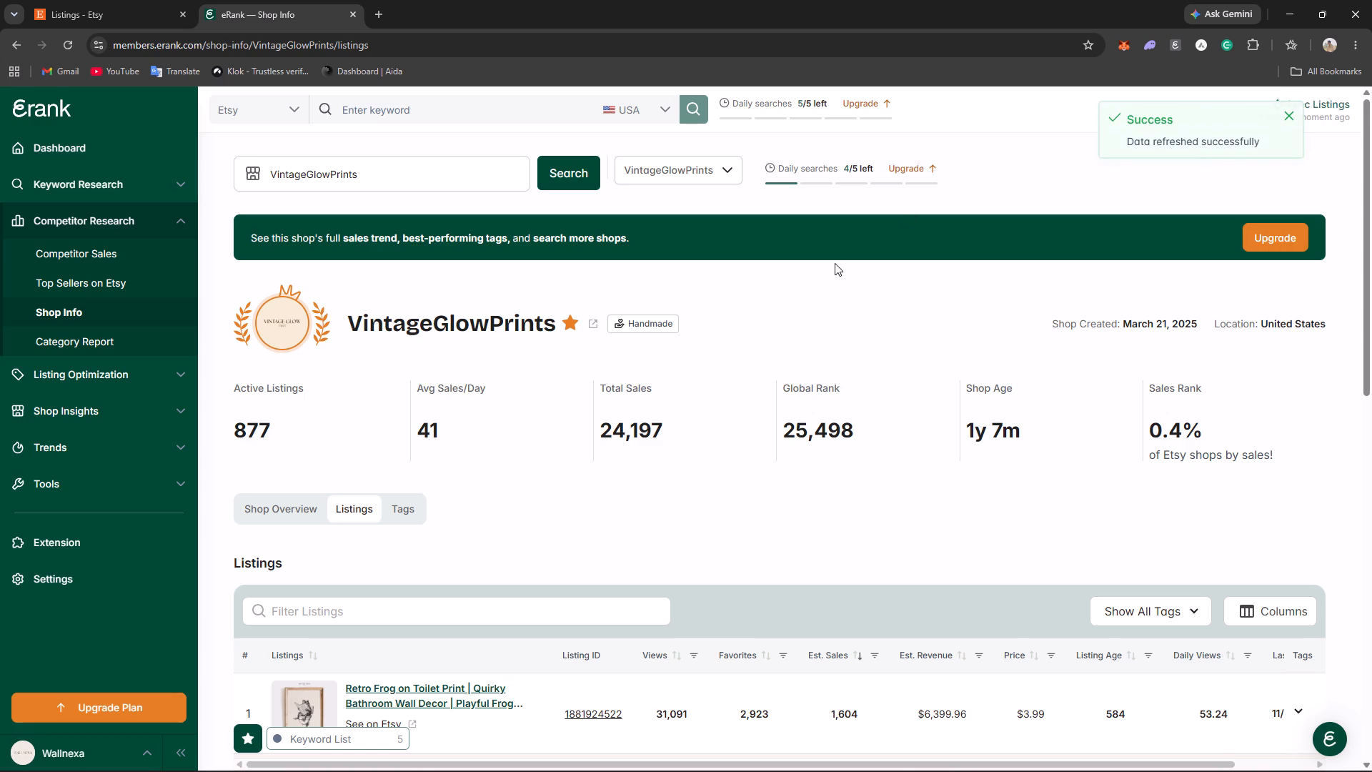
left_click(61, 41)
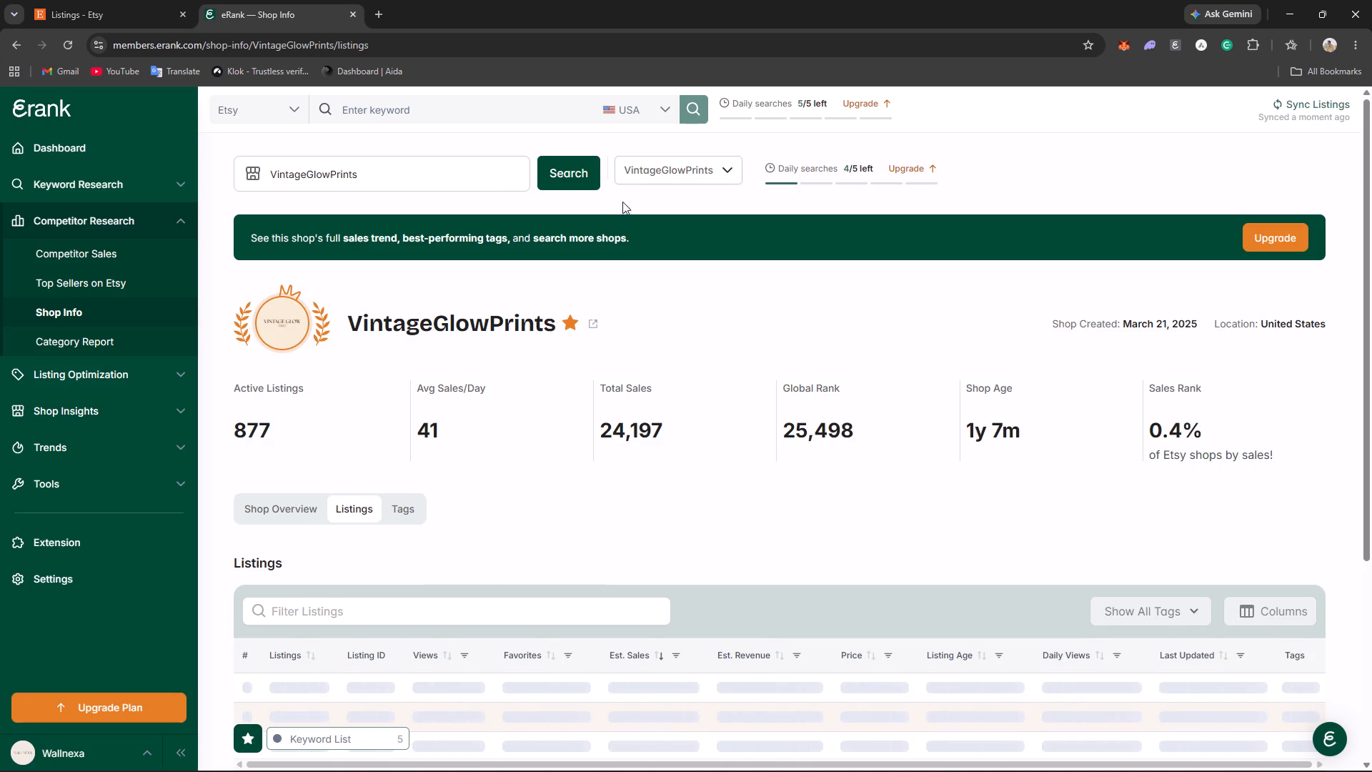
Switch the eRank Shop Info to the Wallnexa shop and examine its shop stats, sales stats, recent listings and top tags.
left_click(678, 167)
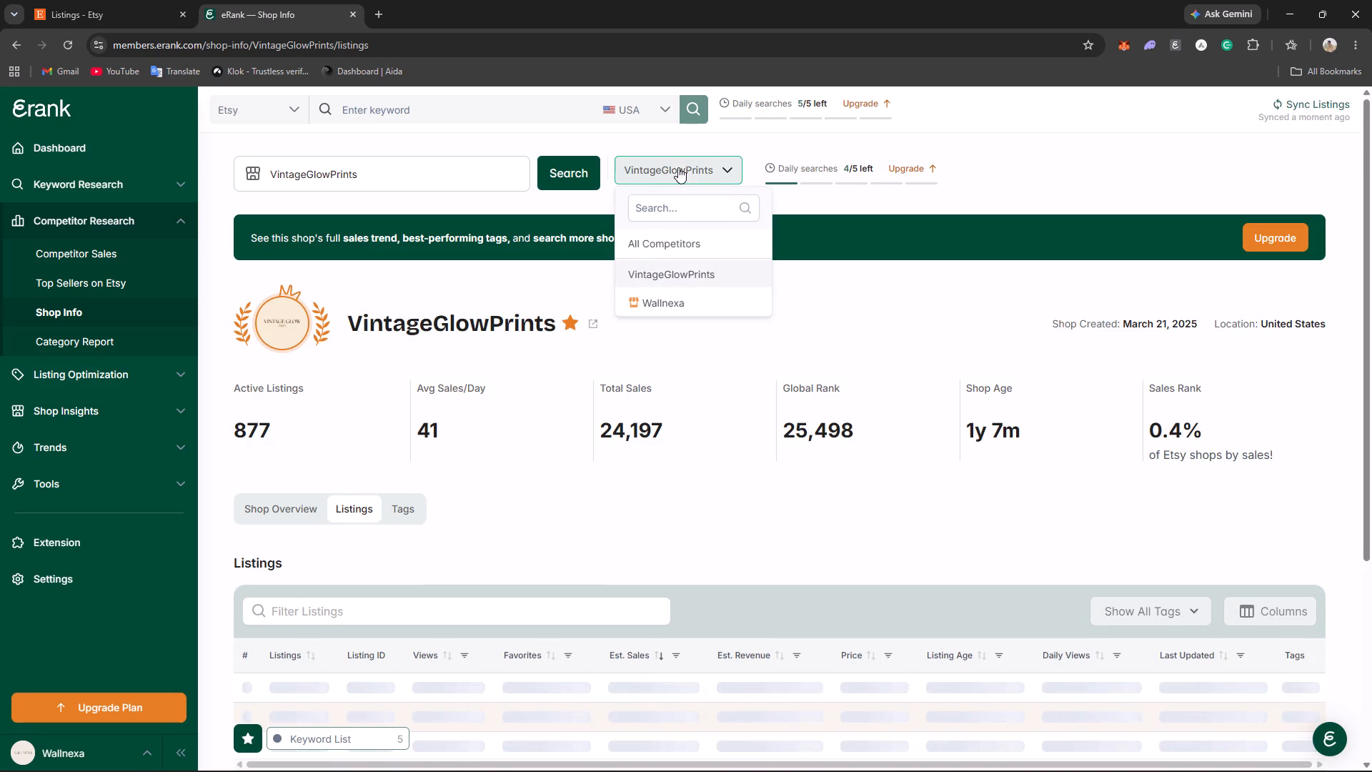
left_click(681, 299)
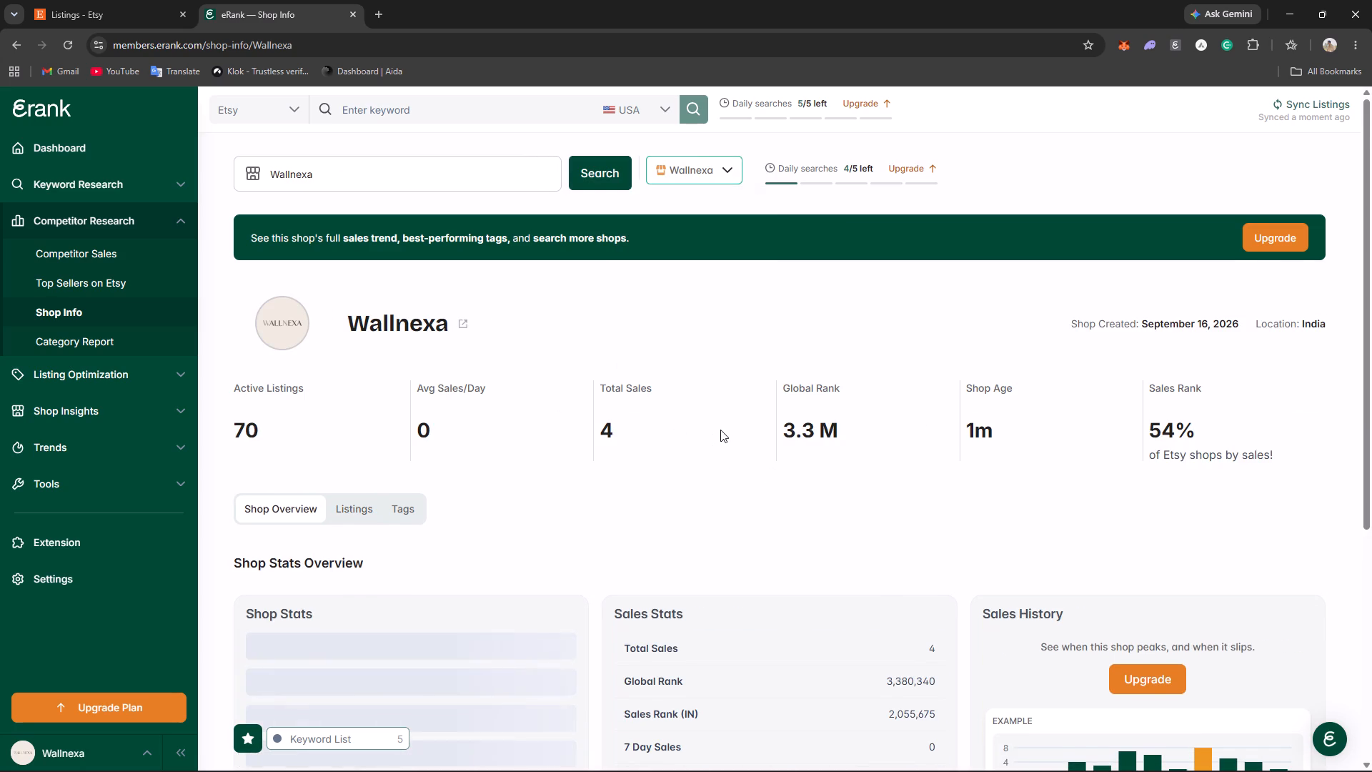
scroll(720, 430, "down", 2)
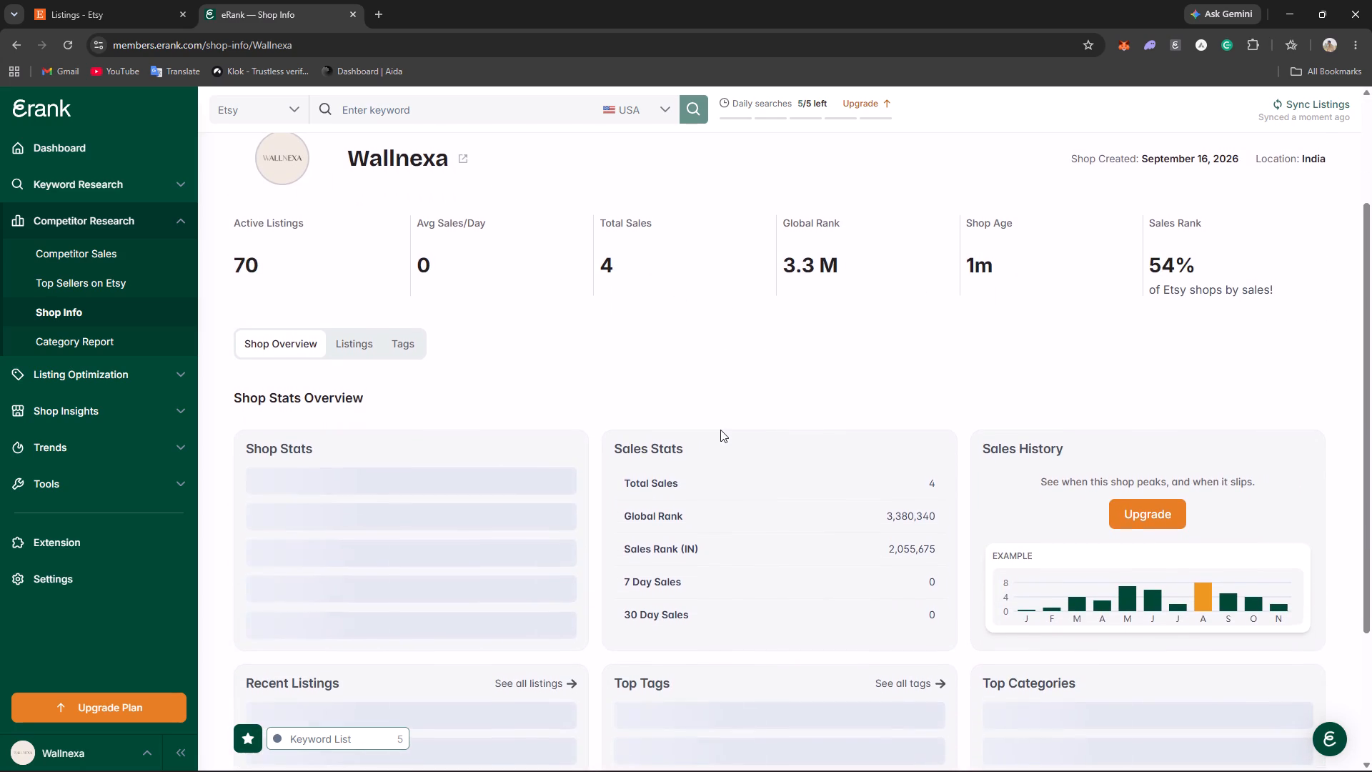
scroll(720, 430, "down", 1)
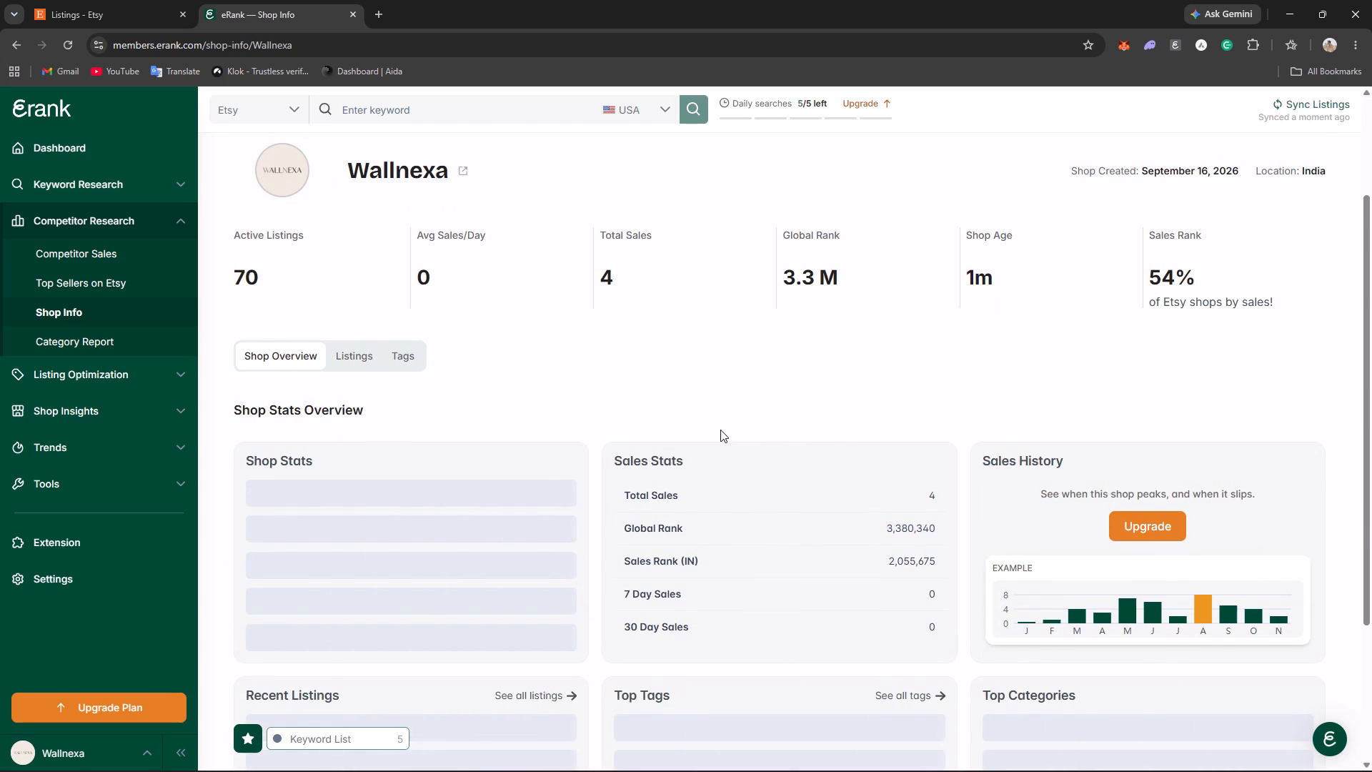
scroll(720, 430, "down", 1)
scroll(720, 430, "up", 1)
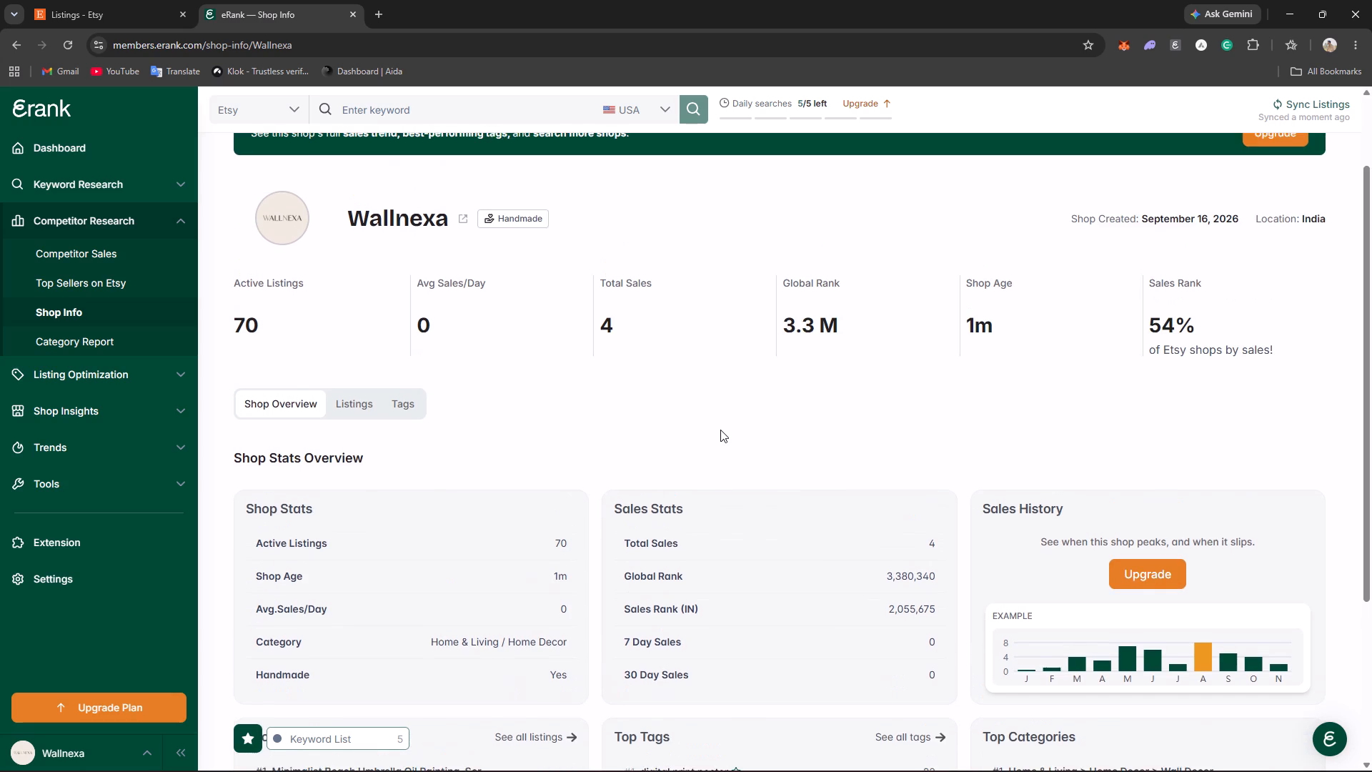
scroll(720, 430, "up", 1)
scroll(720, 430, "down", 4)
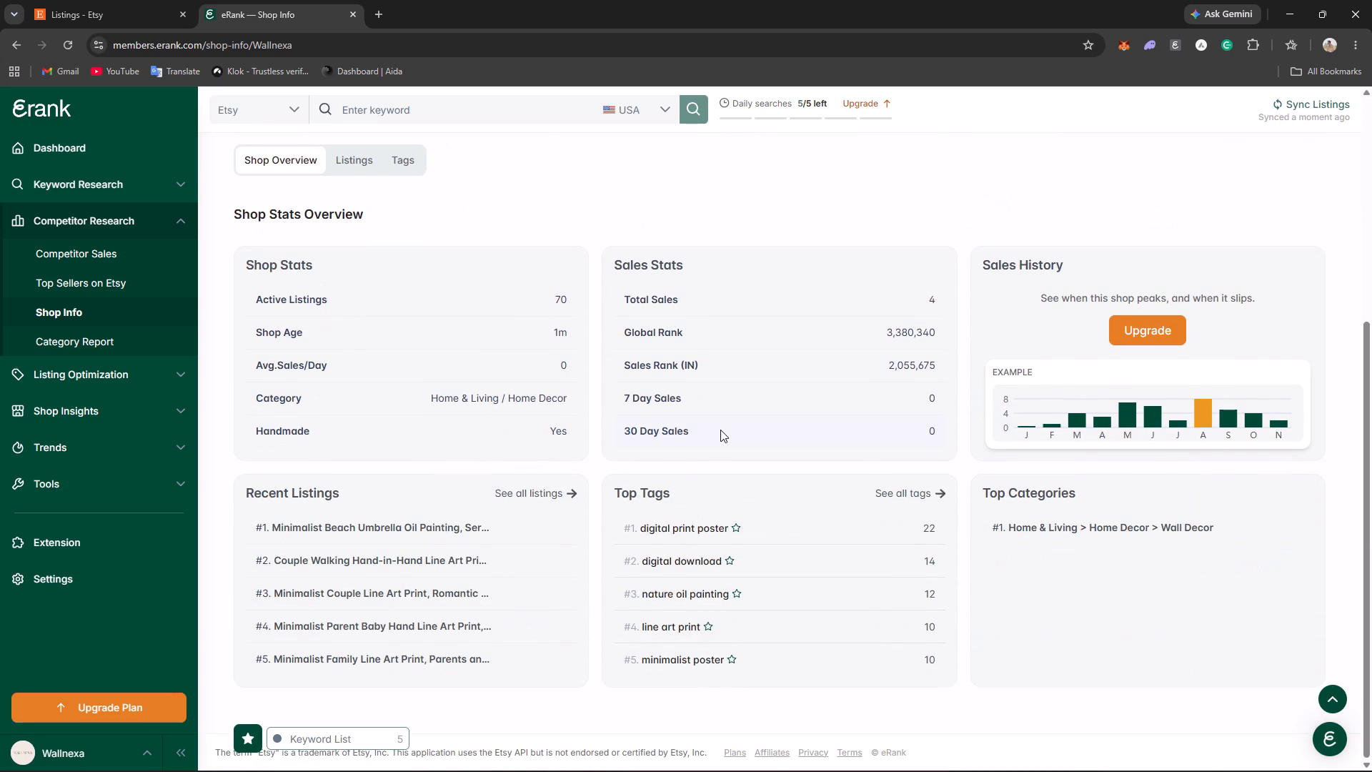
scroll(720, 430, "down", 1)
scroll(720, 430, "up", 5)
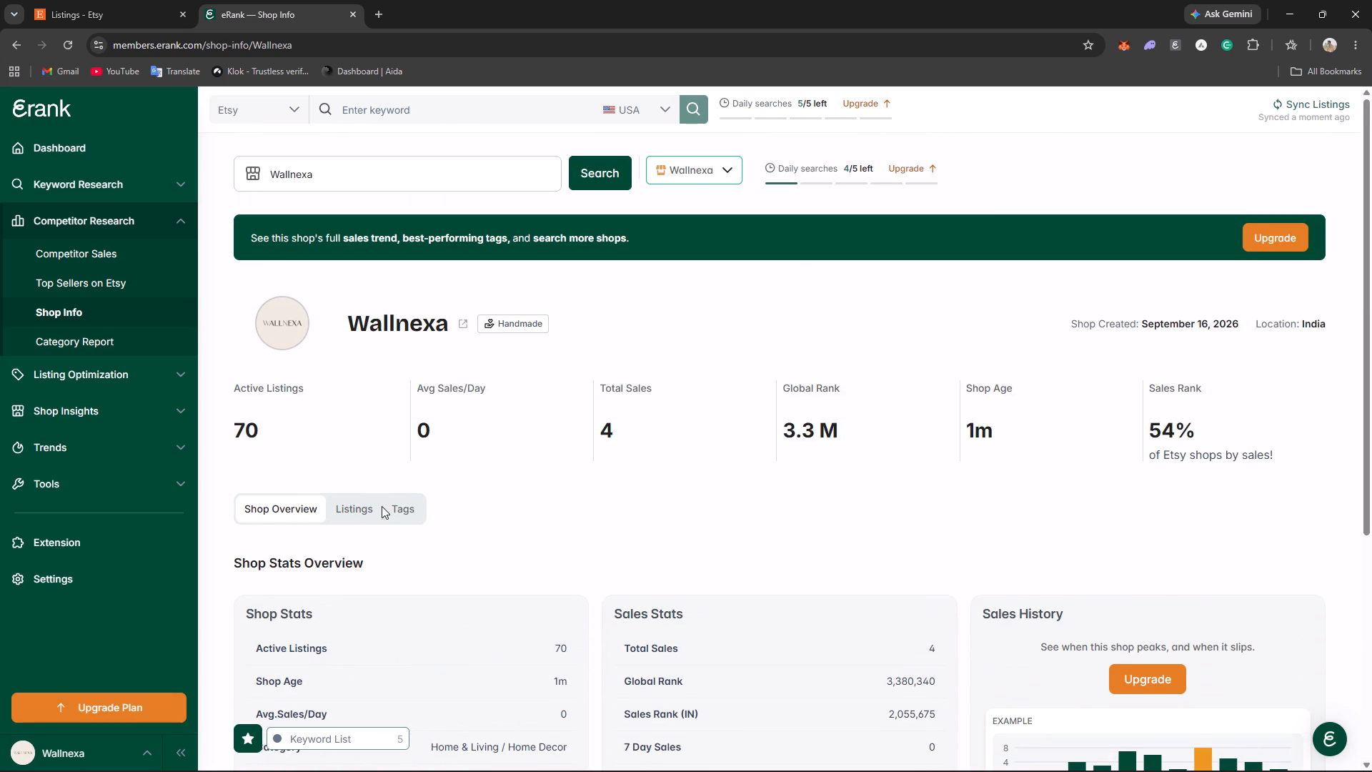
Show the Wallnexa shop's listings table in eRank and sort it by views from highest to lowest.
left_click(348, 514)
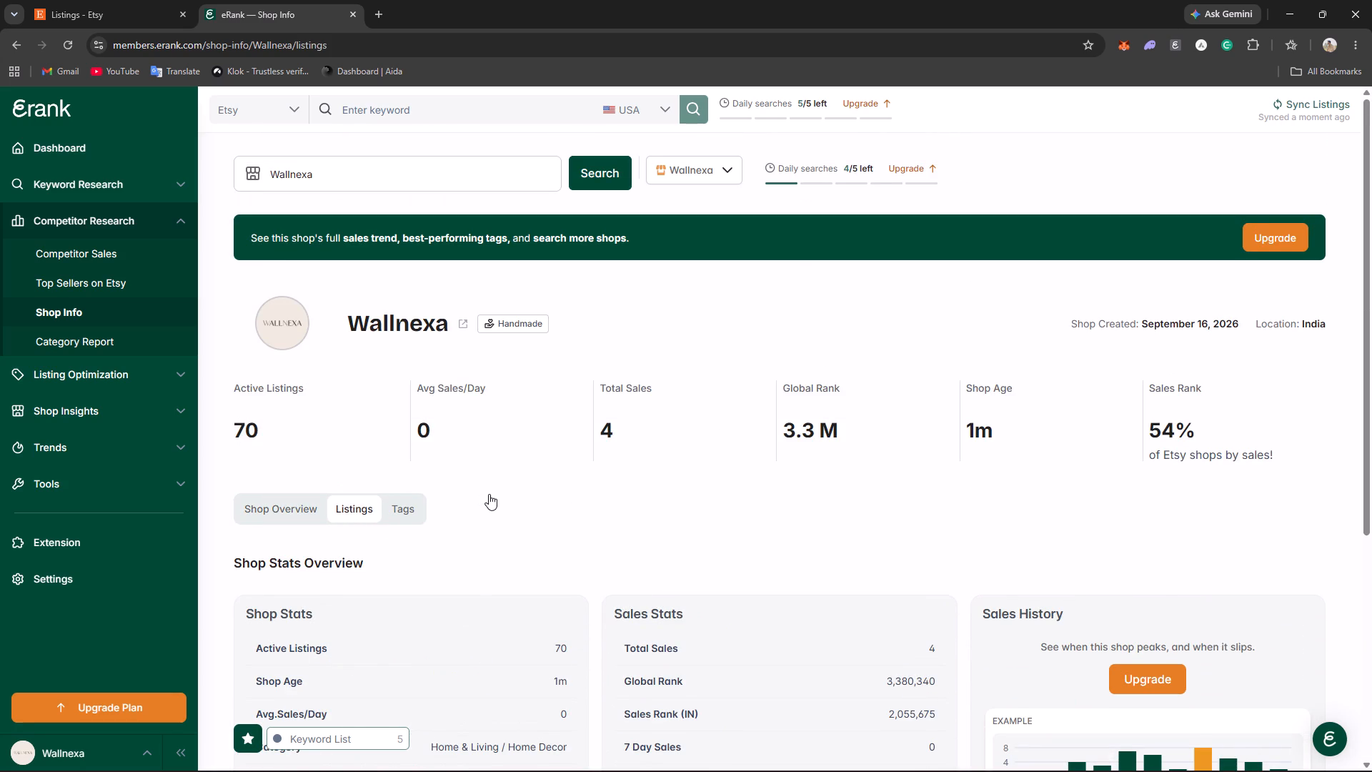
scroll(652, 507, "down", 3)
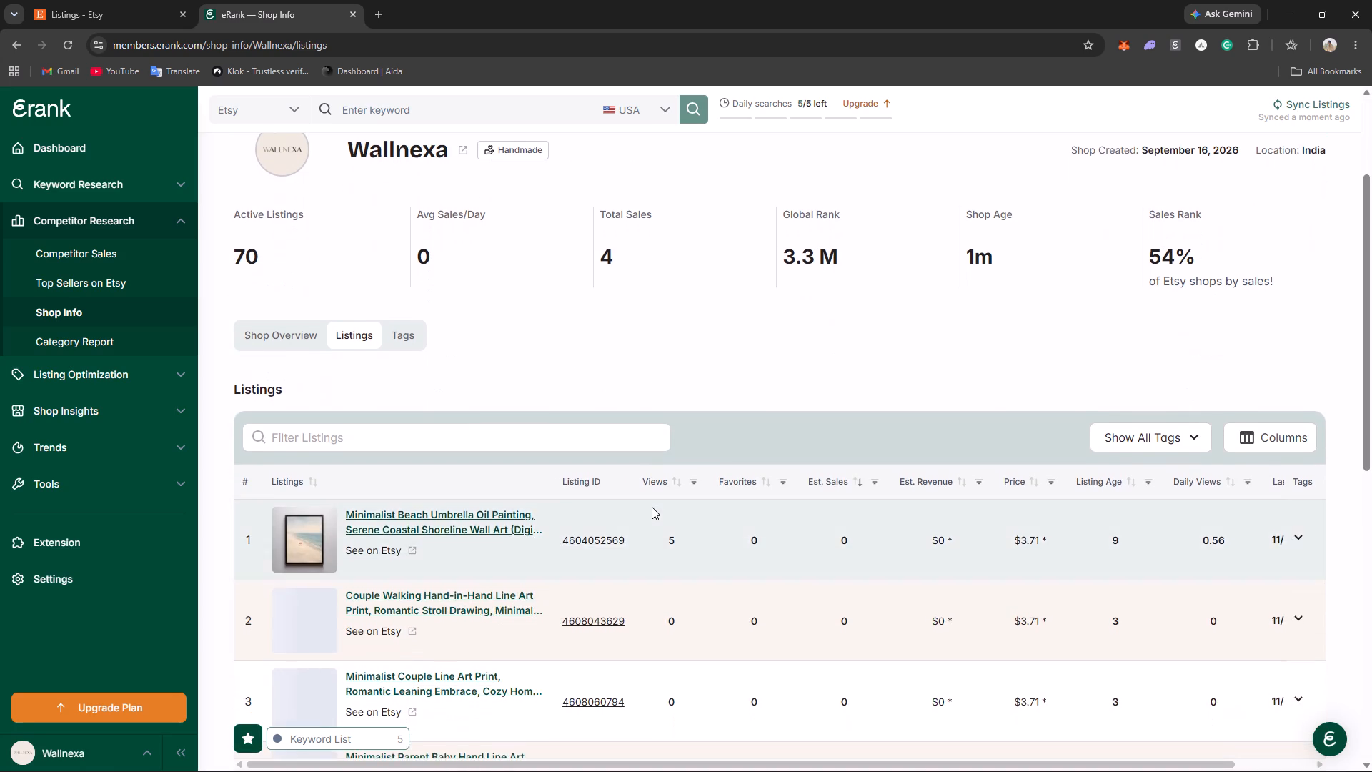
scroll(652, 507, "down", 1)
scroll(652, 507, "up", 2)
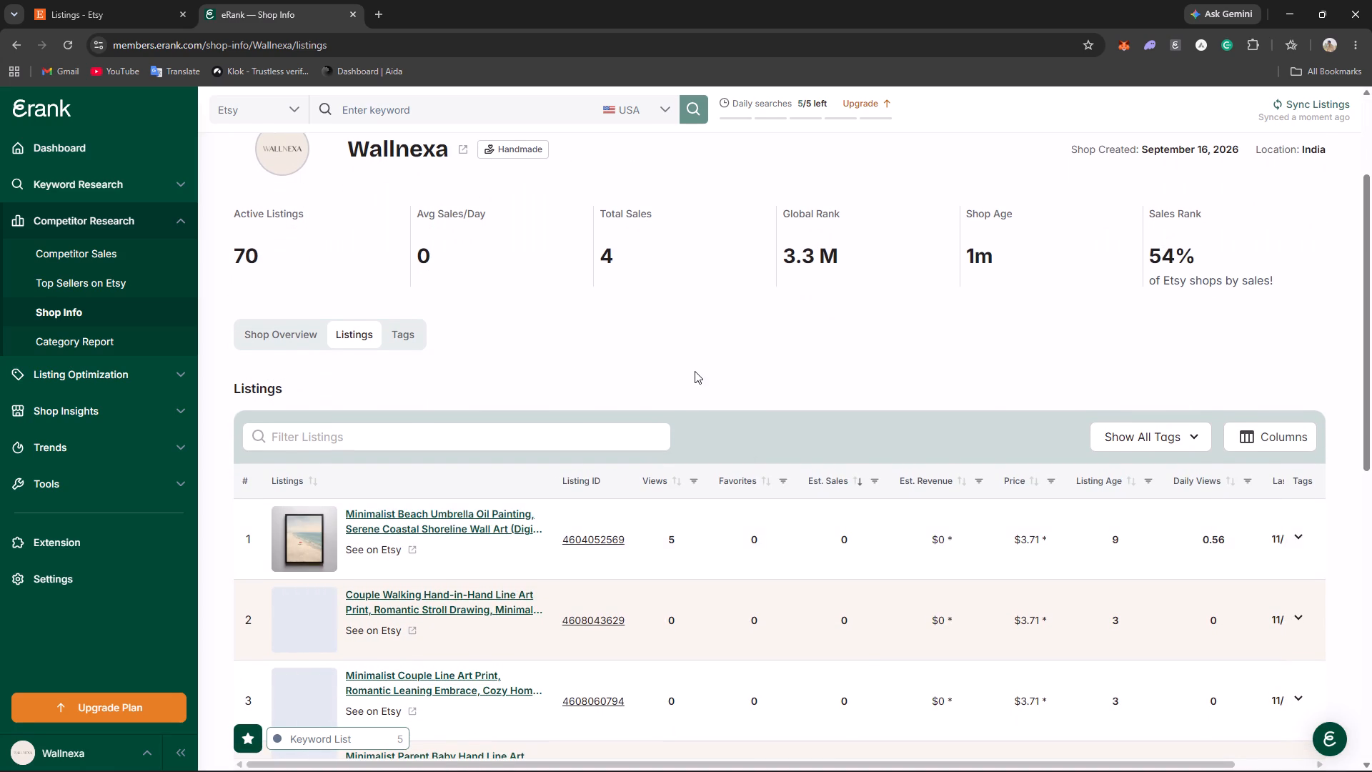
scroll(695, 371, "down", 3)
scroll(695, 229, "down", 1)
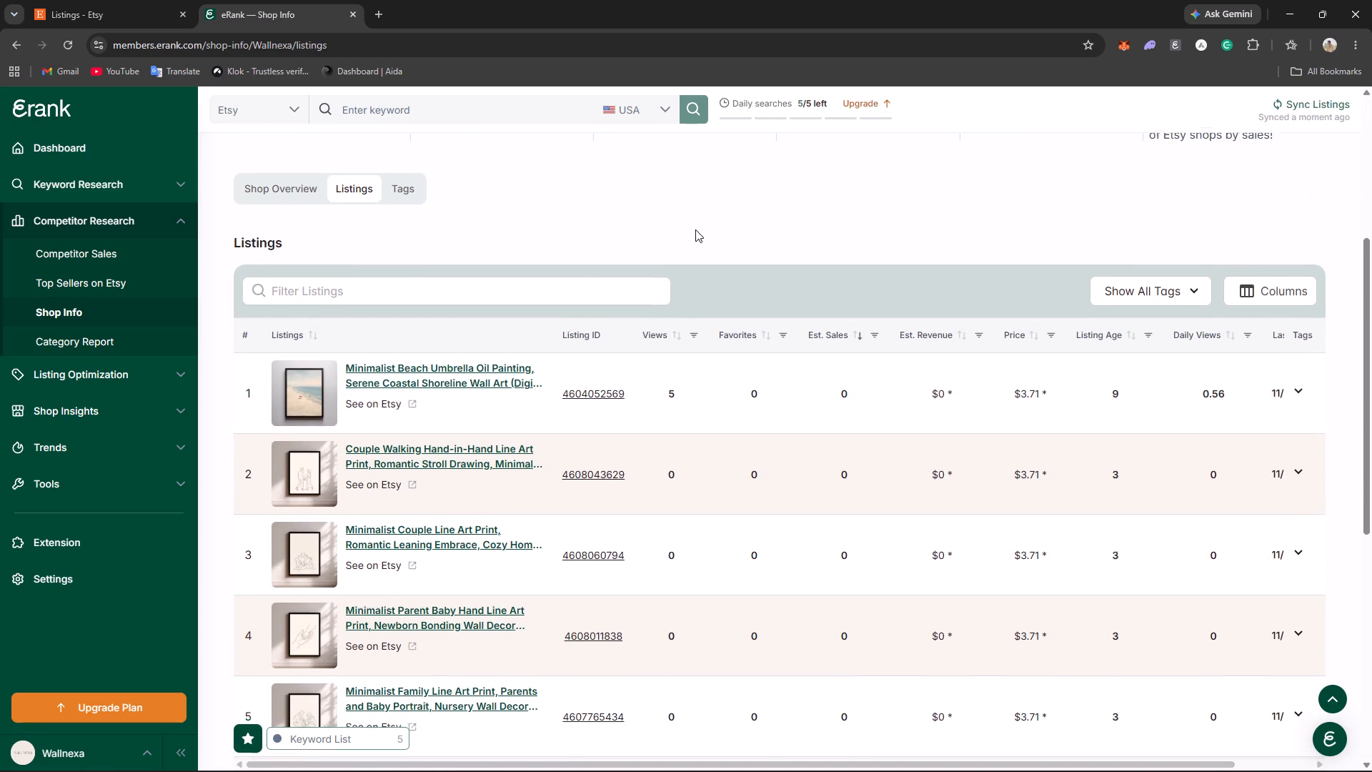
scroll(695, 229, "down", 1)
left_click(674, 255)
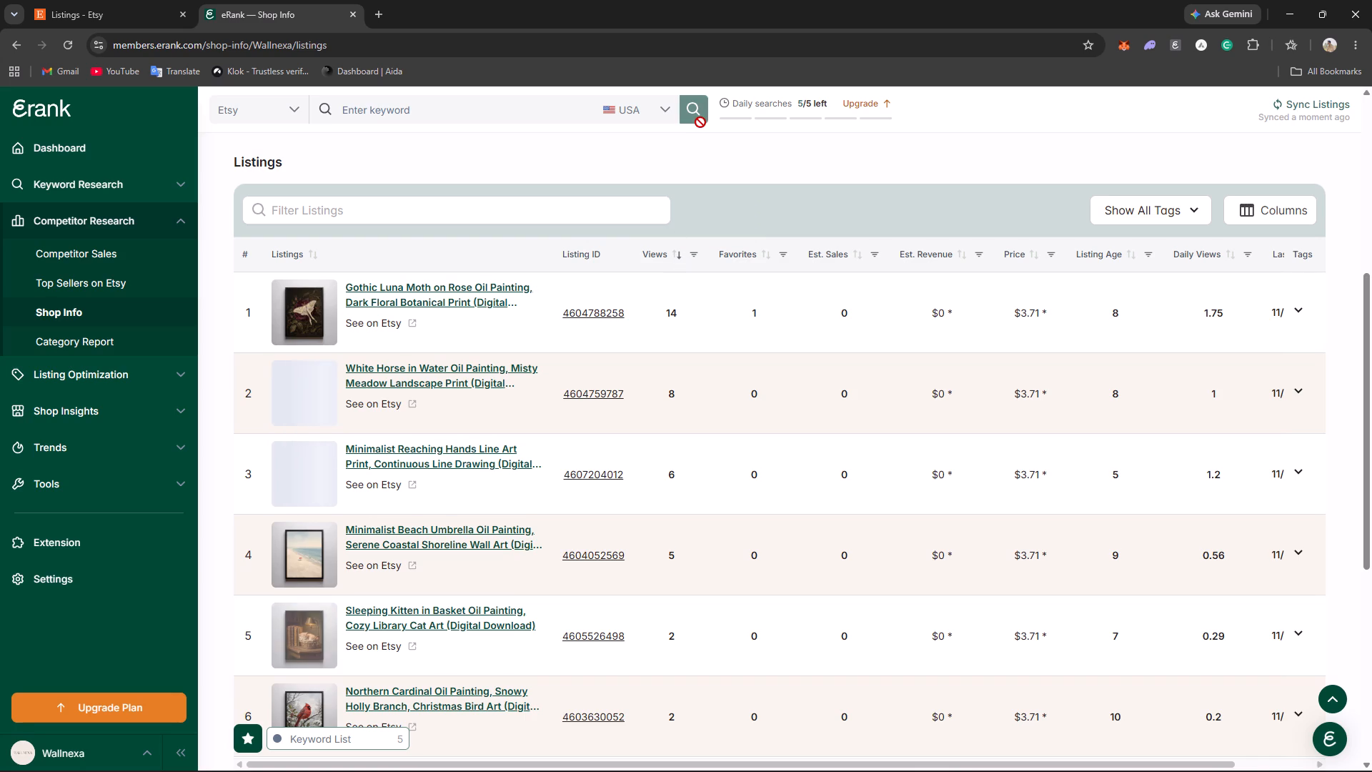
scroll(725, 317, "up", 1)
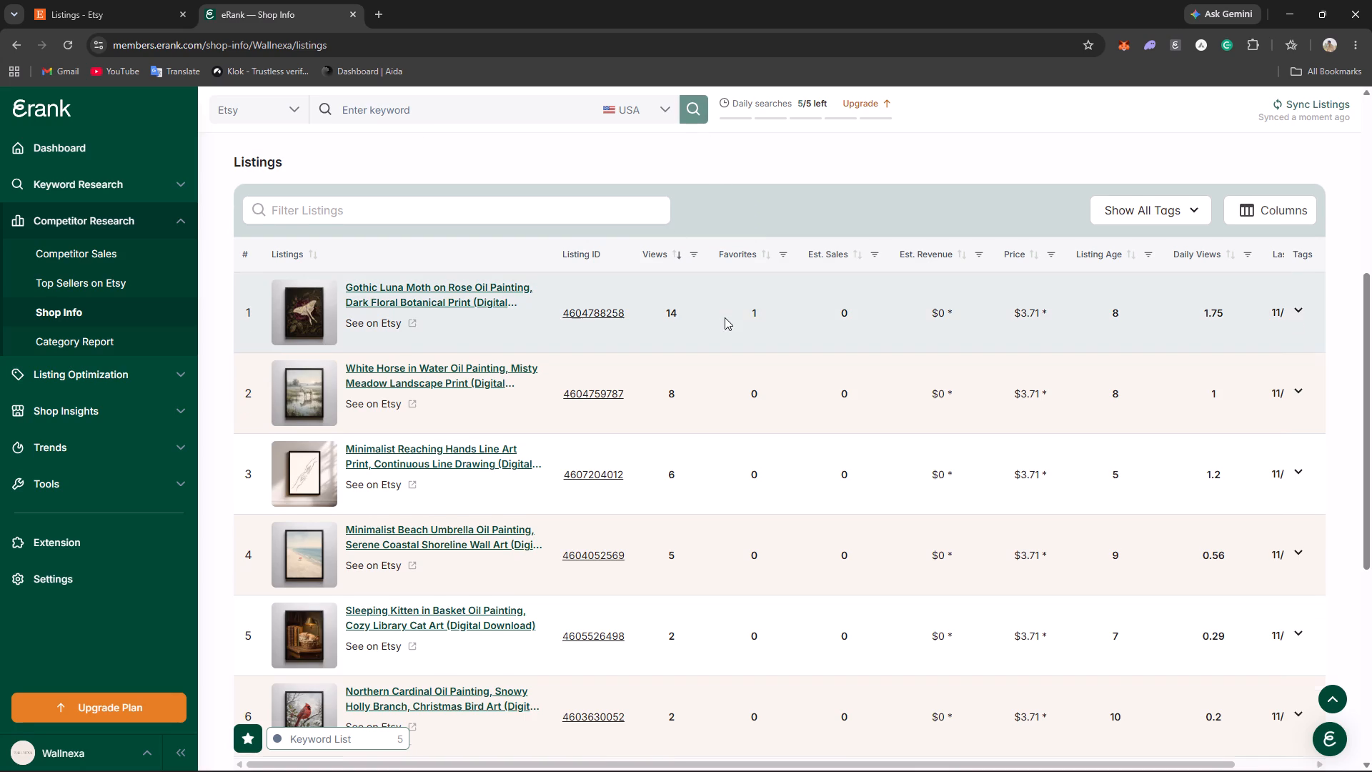
Examine the view counts of the Wallnexa listings on the eRank table's first page, sorted from highest to lowest views.
scroll(725, 317, "up", 1)
scroll(725, 317, "down", 1)
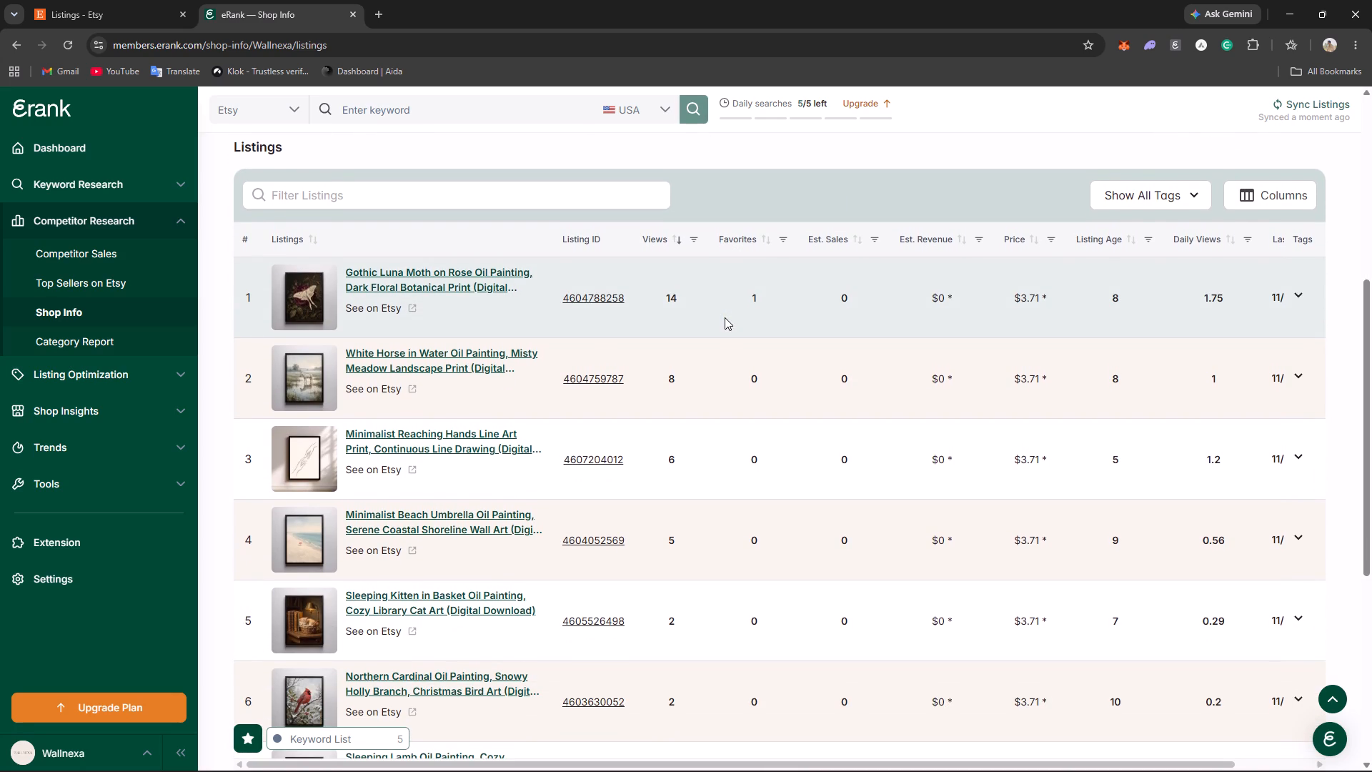
scroll(725, 317, "down", 1)
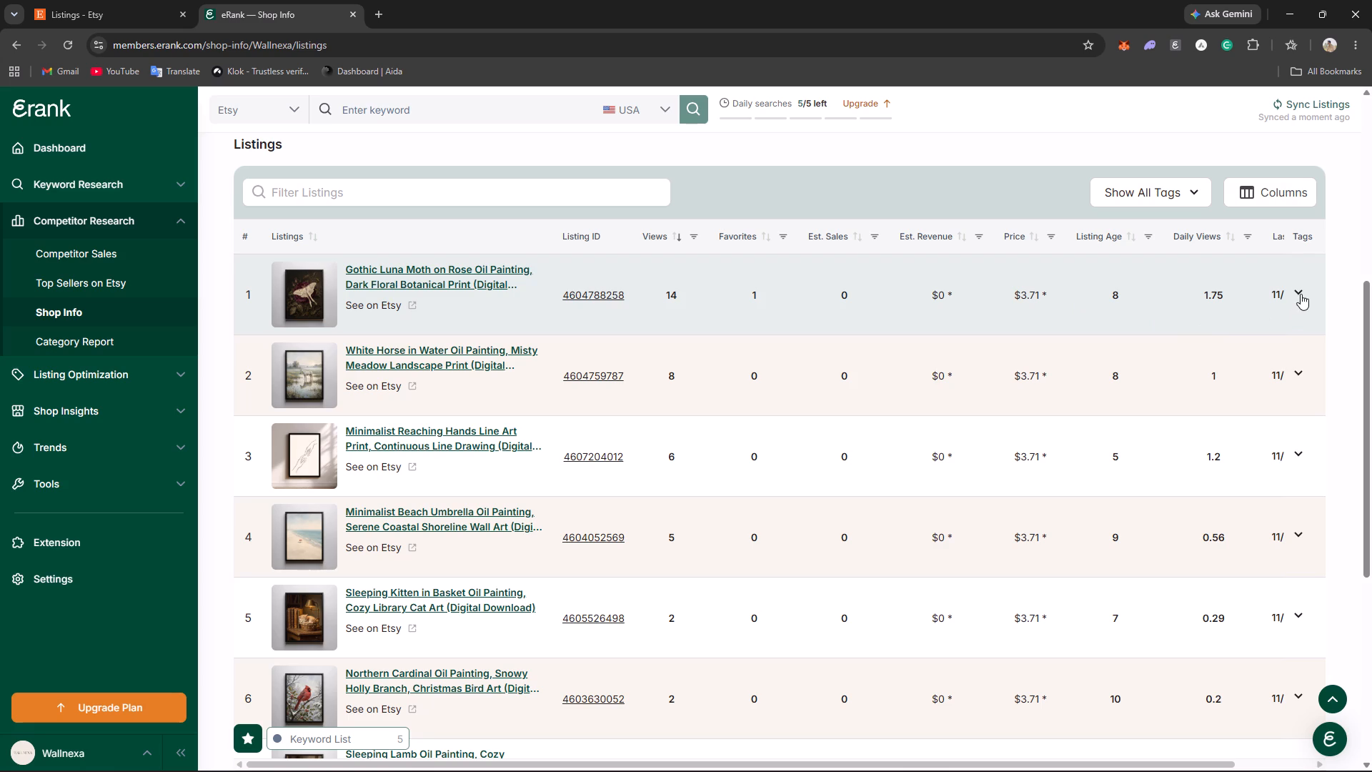
left_click(673, 233)
left_click(673, 233)
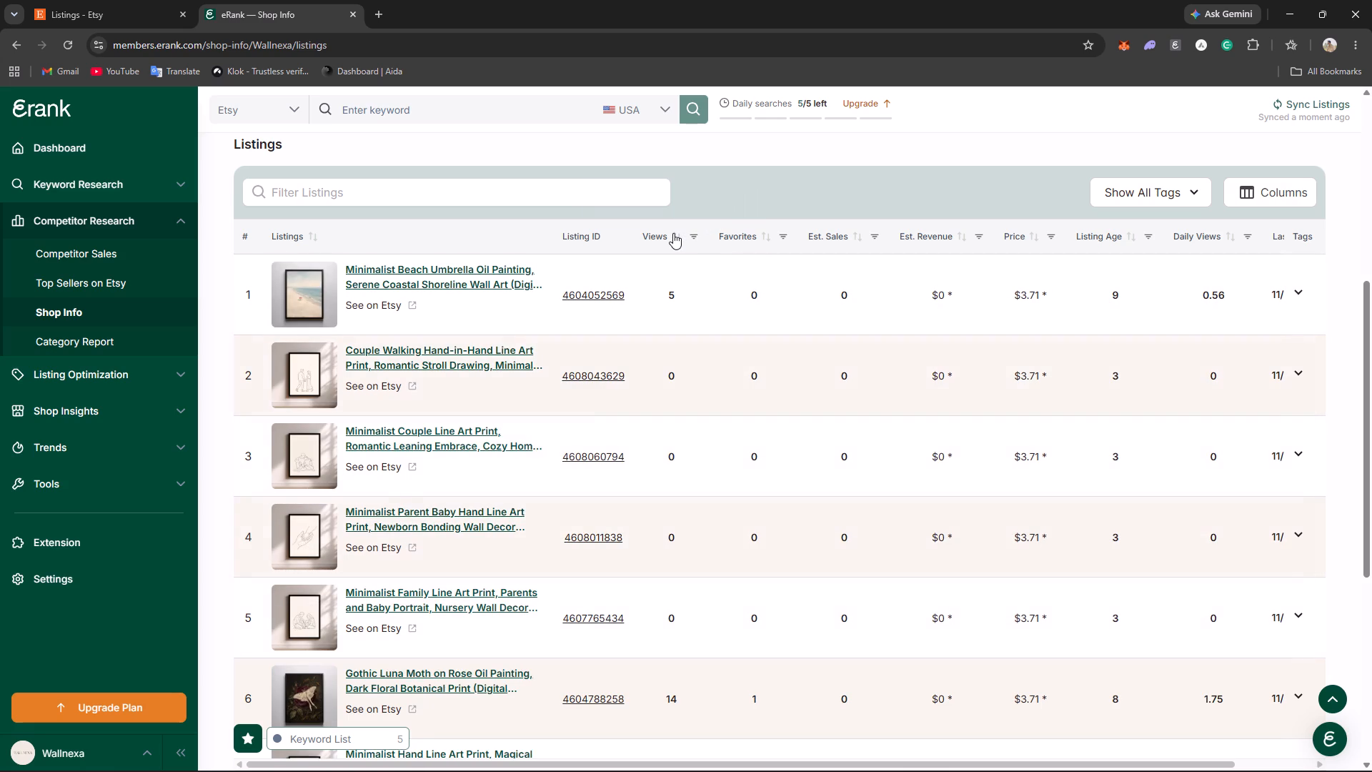
left_click(673, 233)
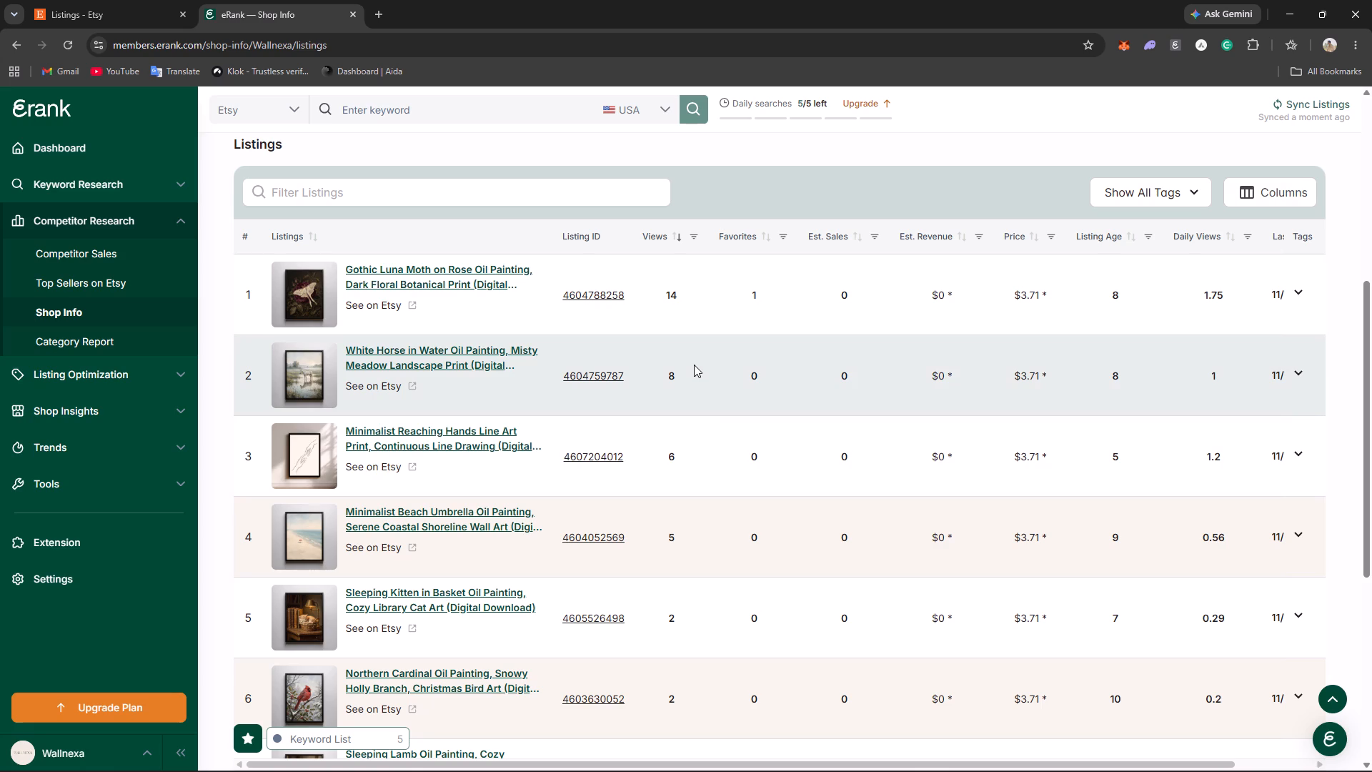
left_click_drag(694, 365, 672, 325)
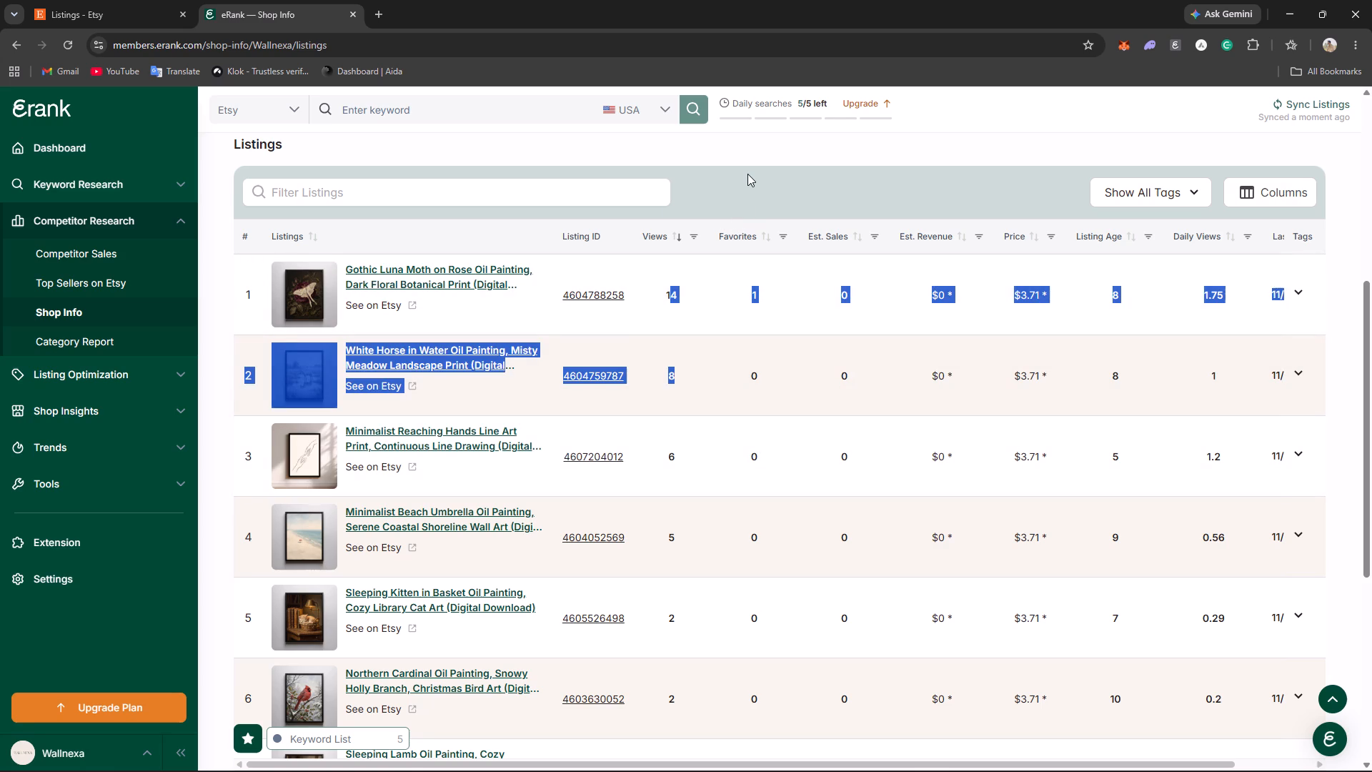
left_click(747, 174)
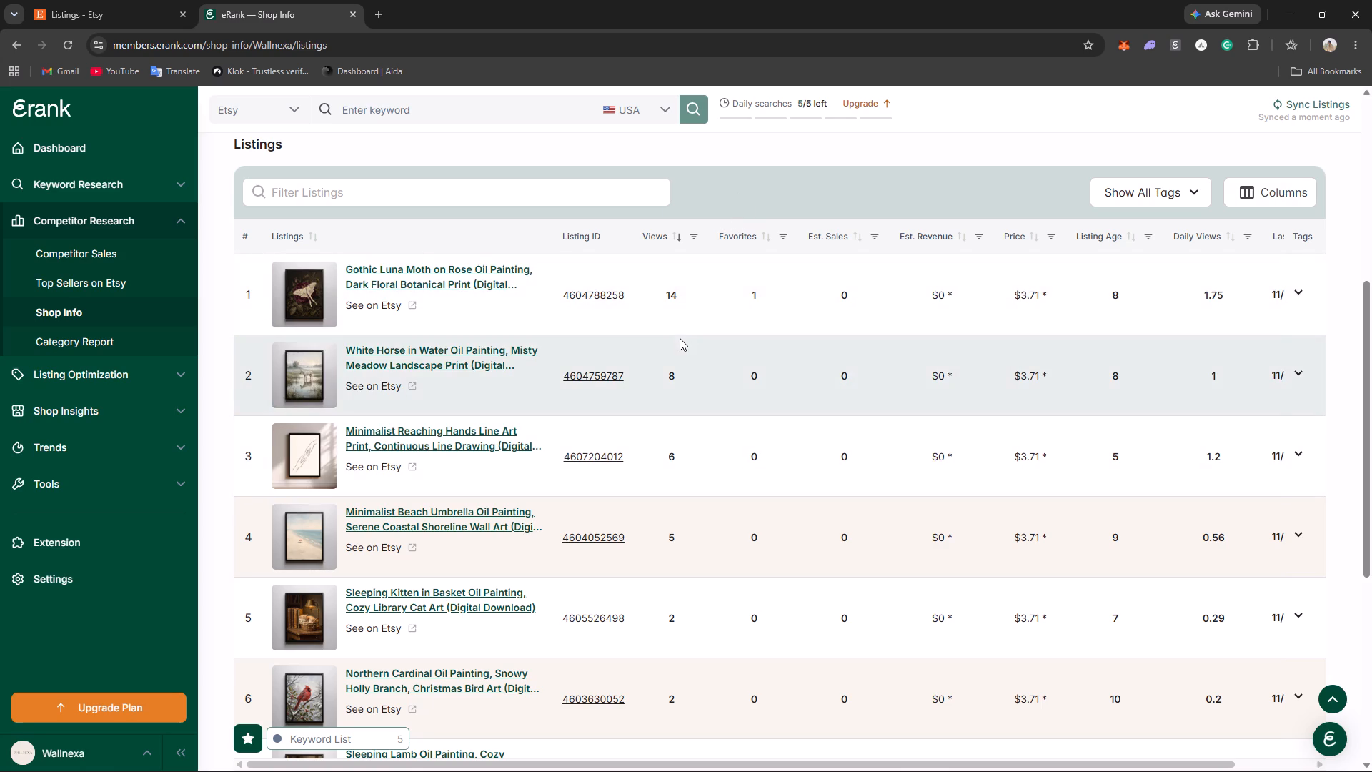
scroll(680, 338, "down", 1)
scroll(672, 473, "down", 1)
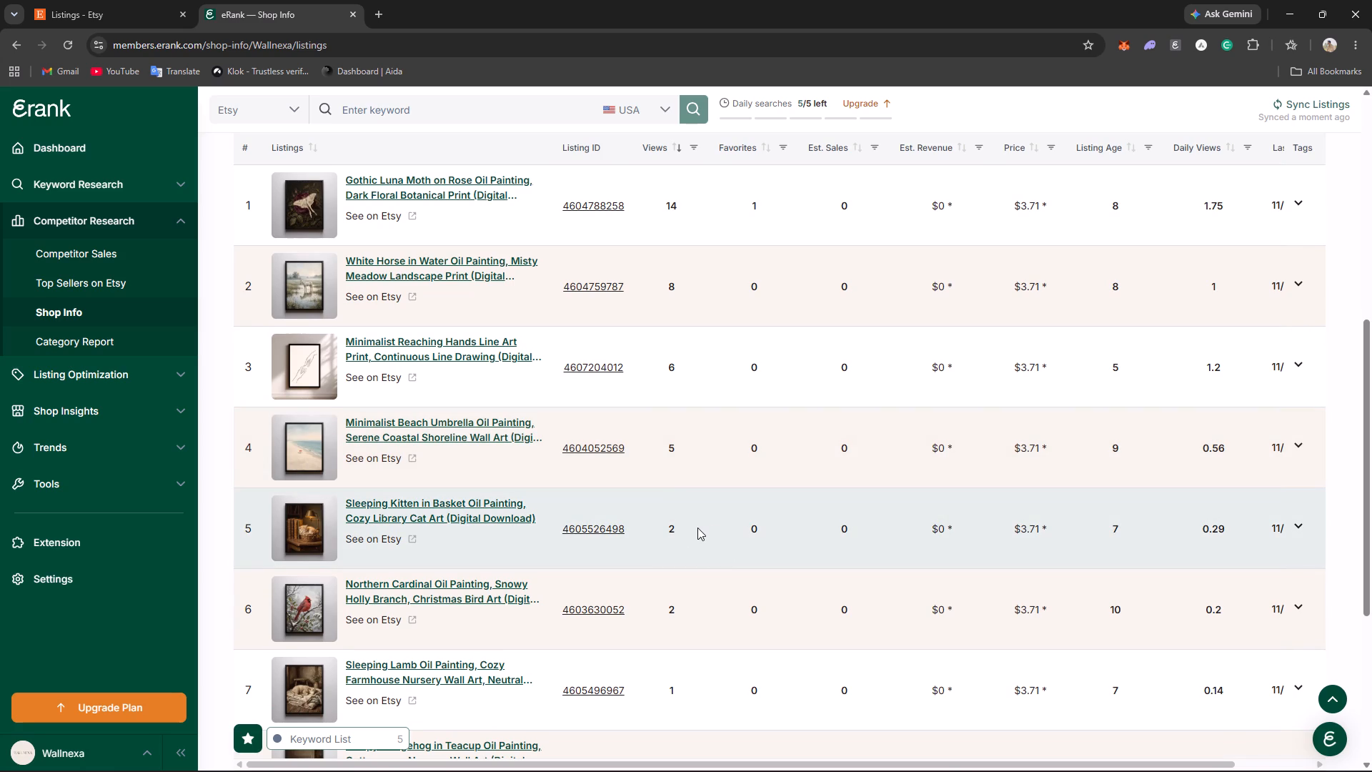
scroll(697, 528, "down", 2)
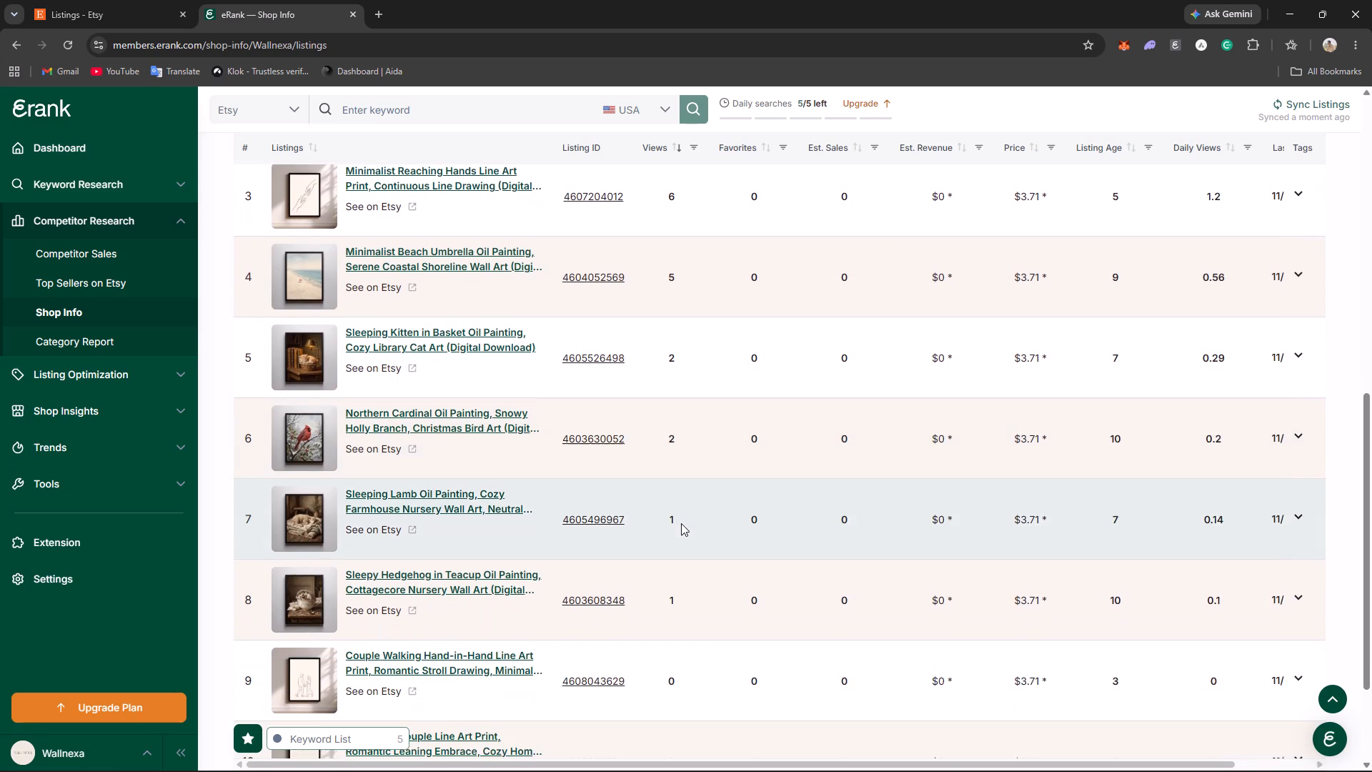
scroll(681, 523, "down", 3)
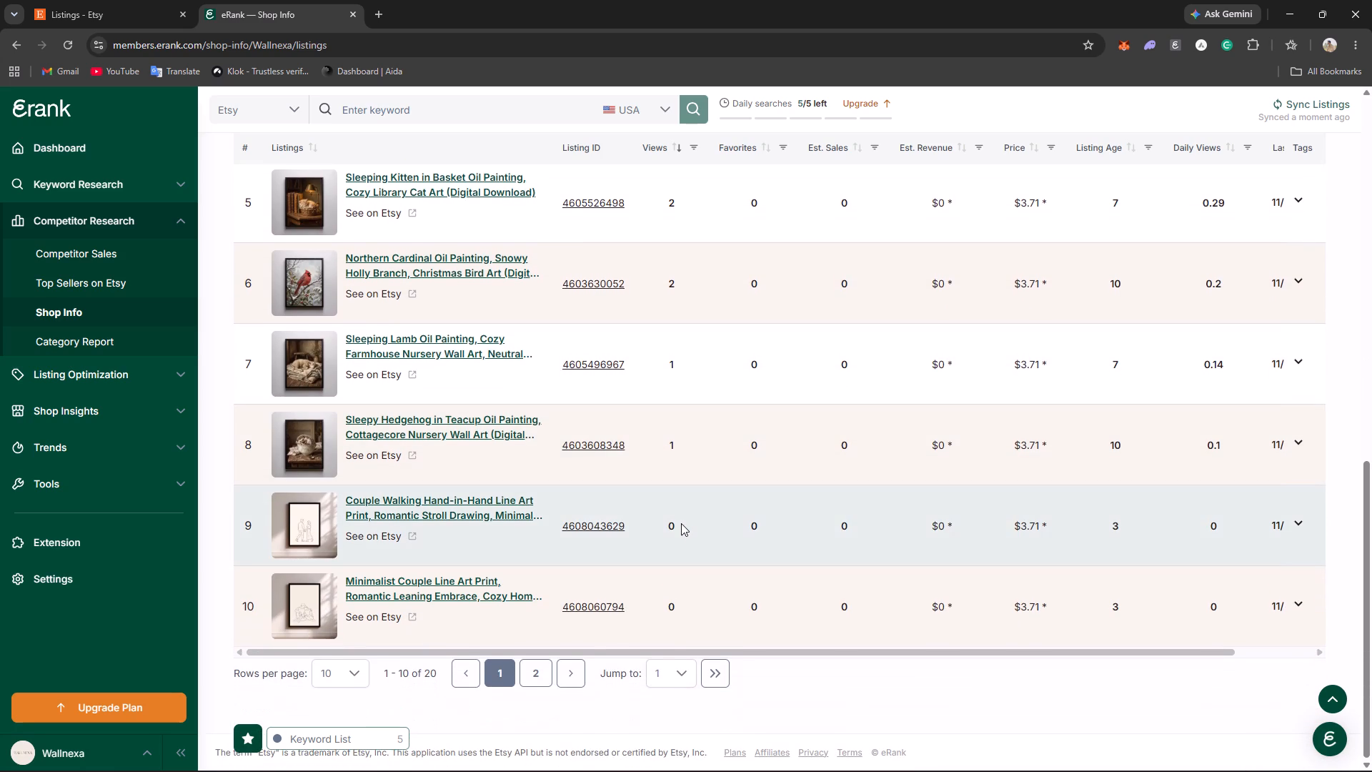
scroll(673, 468, "up", 2)
scroll(670, 567, "up", 6)
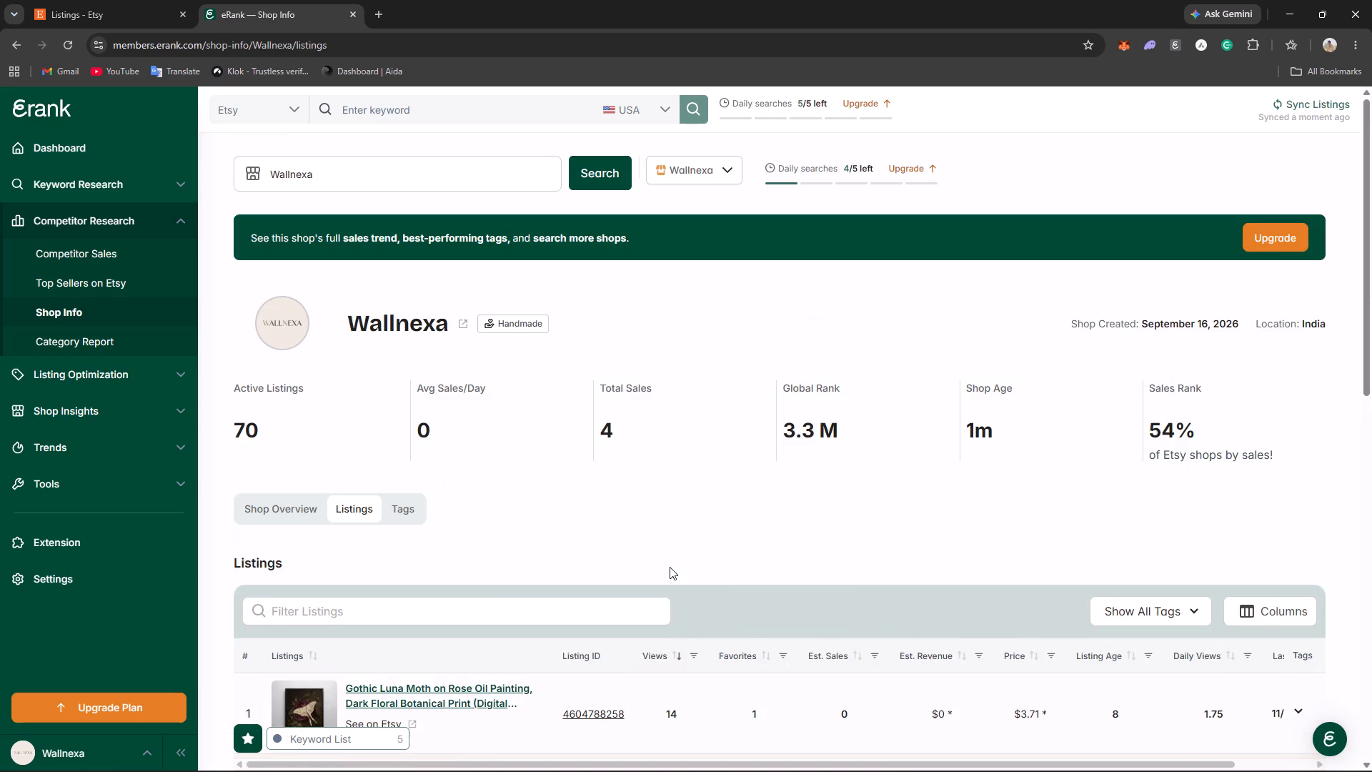
scroll(709, 520, "down", 2)
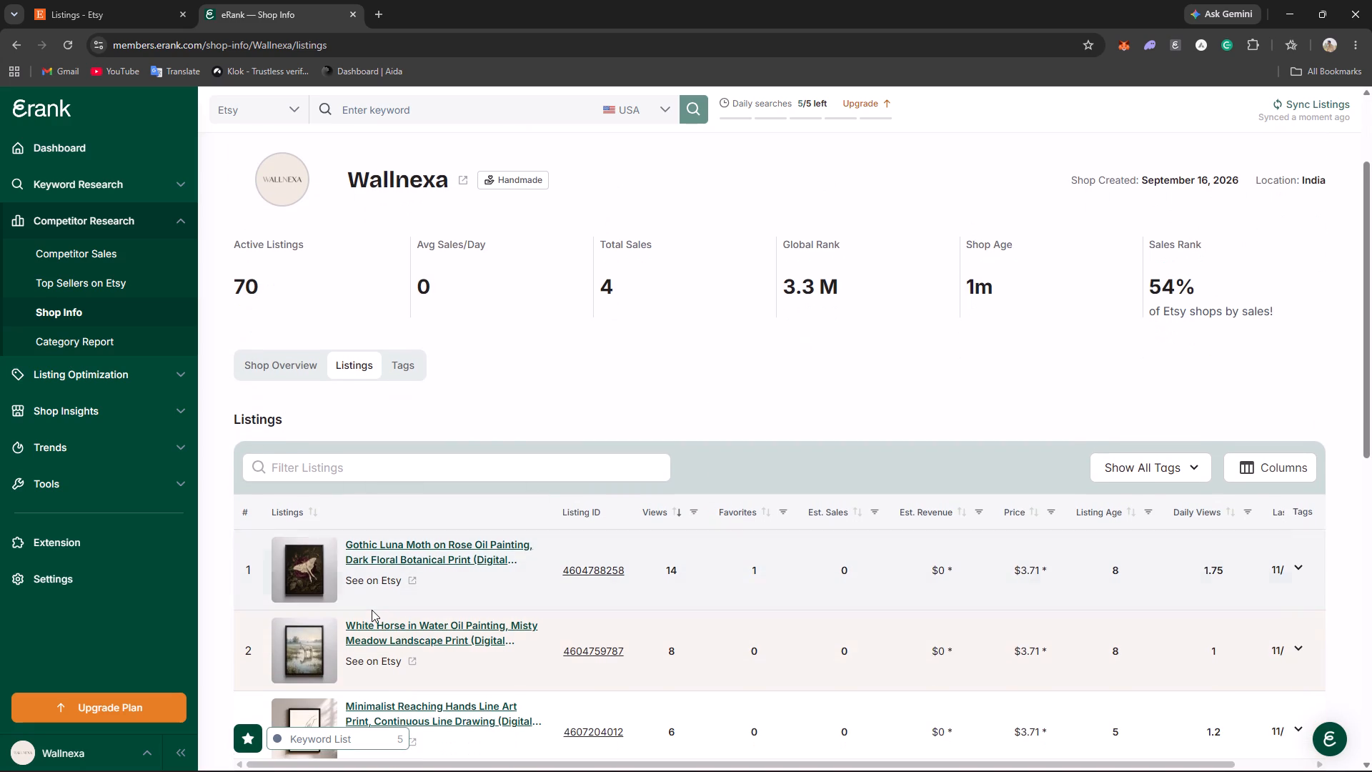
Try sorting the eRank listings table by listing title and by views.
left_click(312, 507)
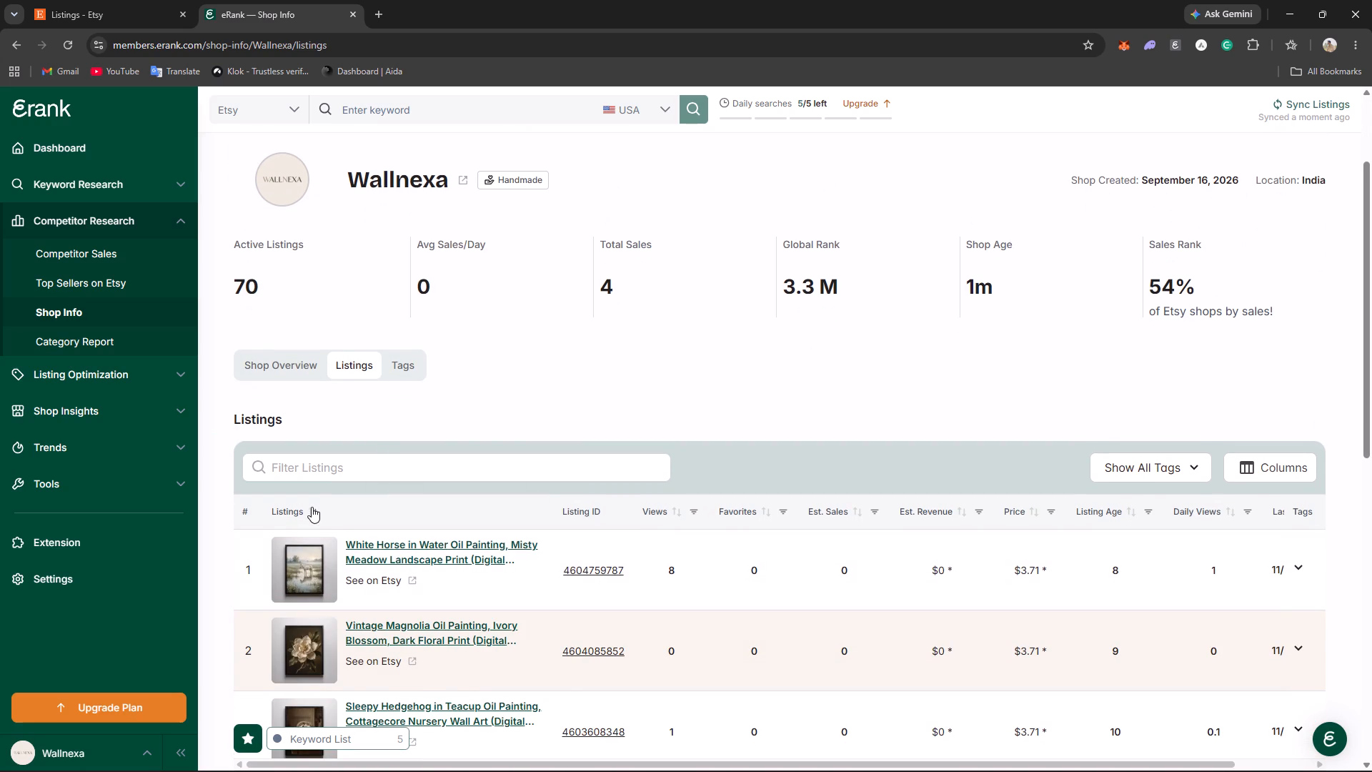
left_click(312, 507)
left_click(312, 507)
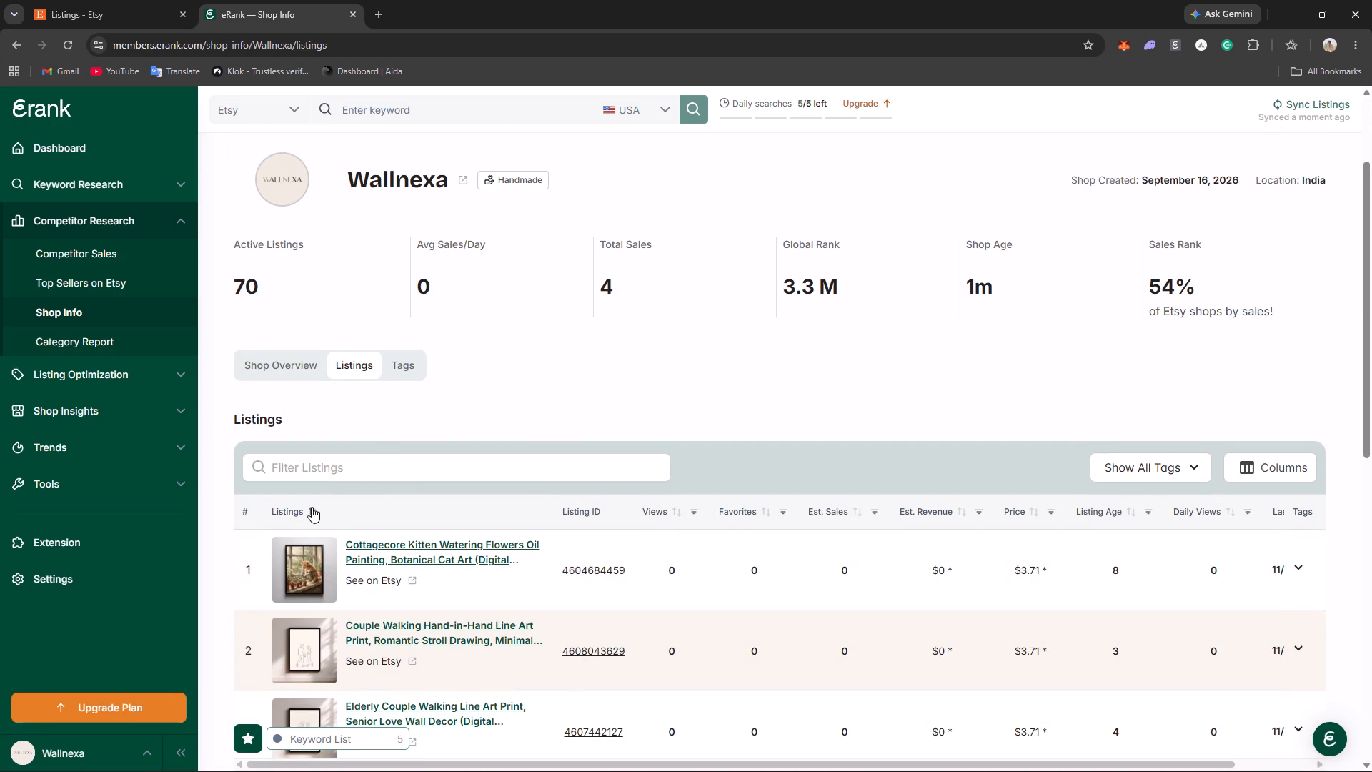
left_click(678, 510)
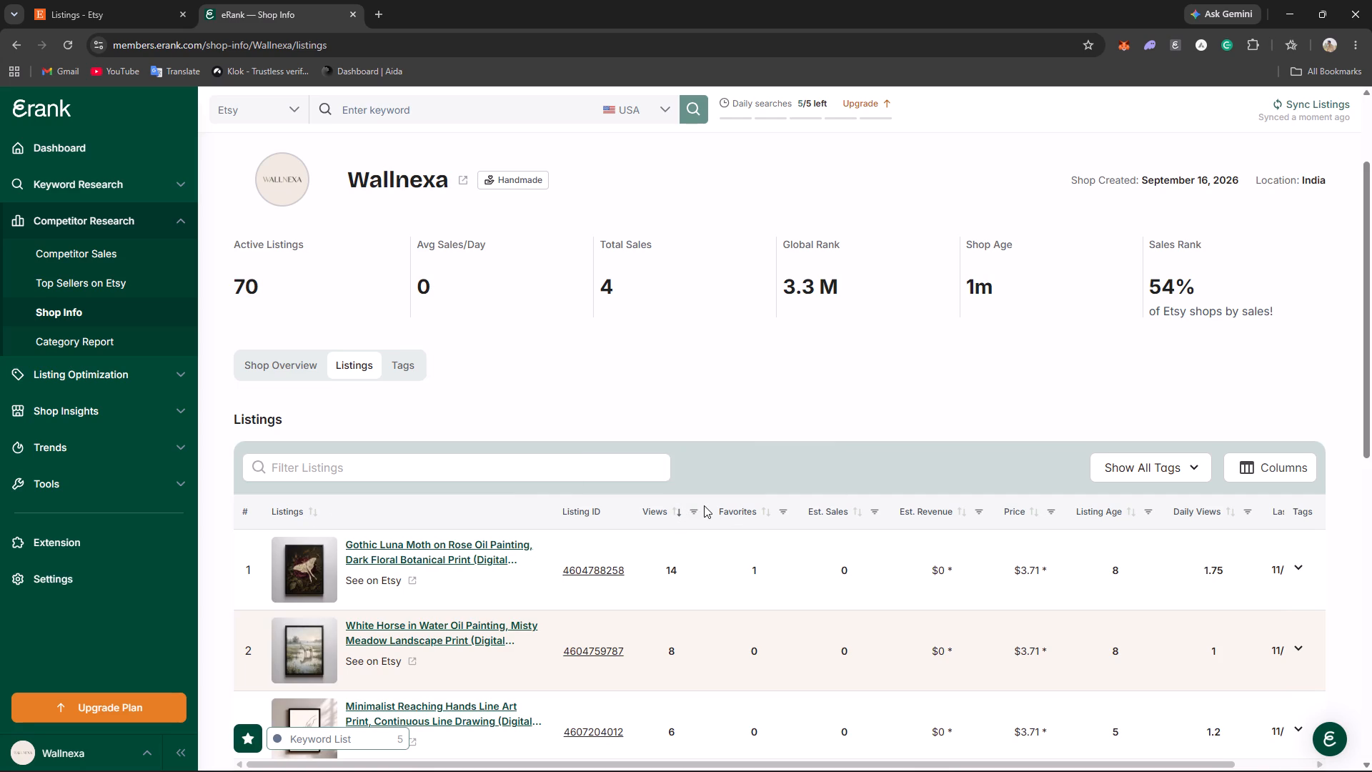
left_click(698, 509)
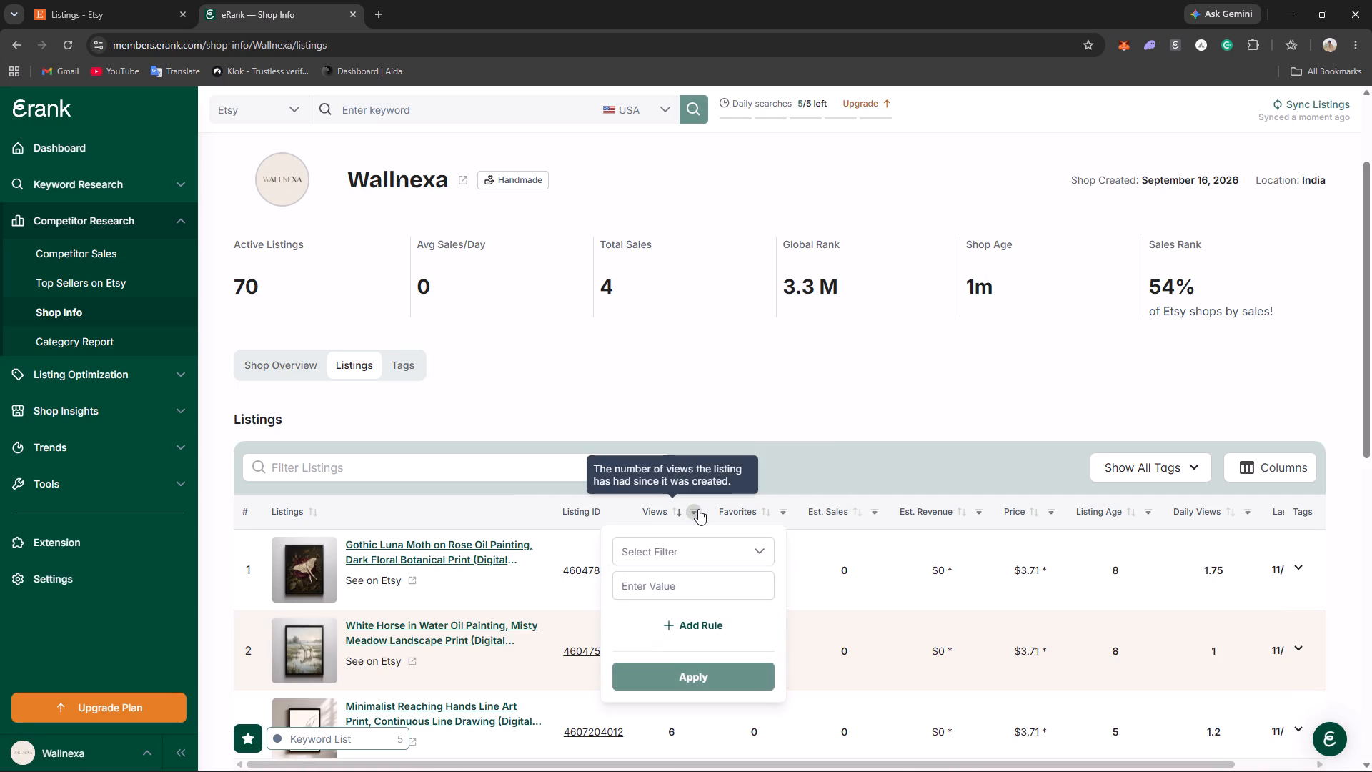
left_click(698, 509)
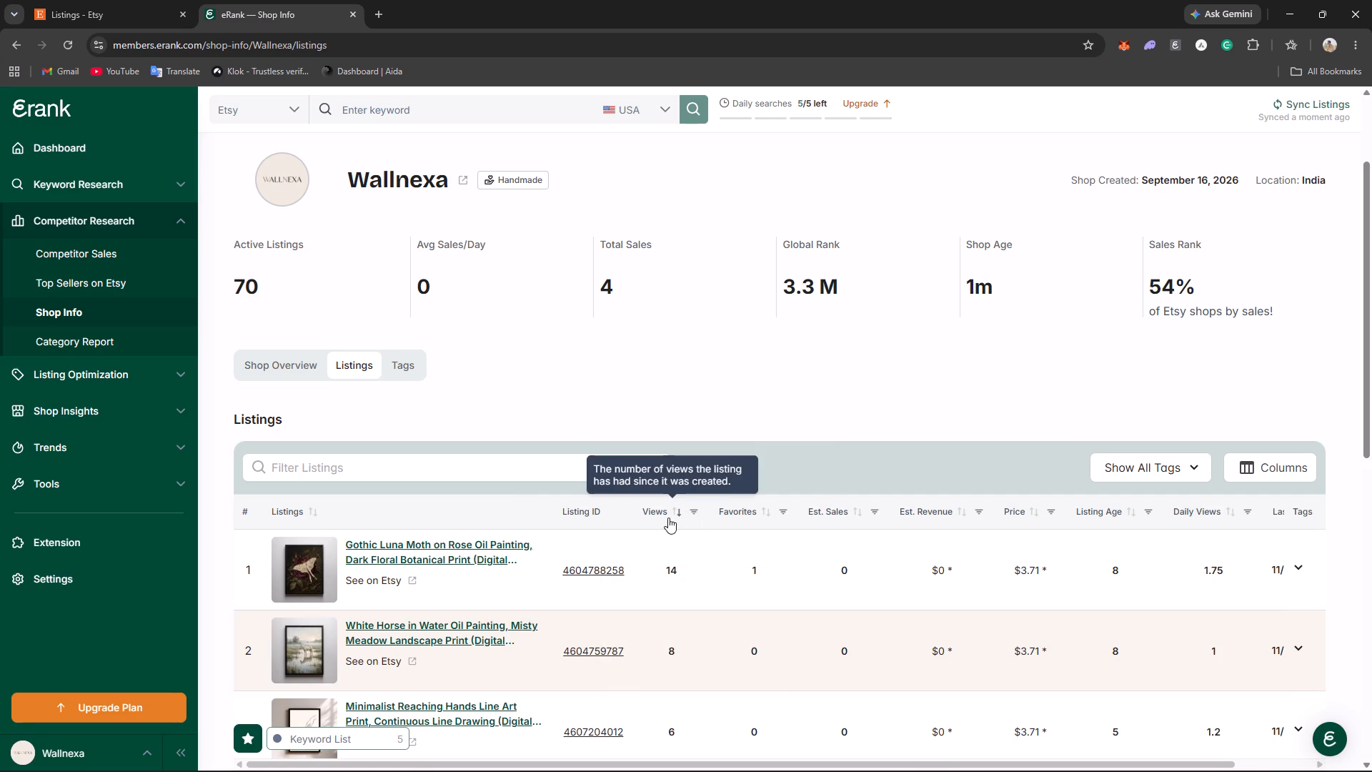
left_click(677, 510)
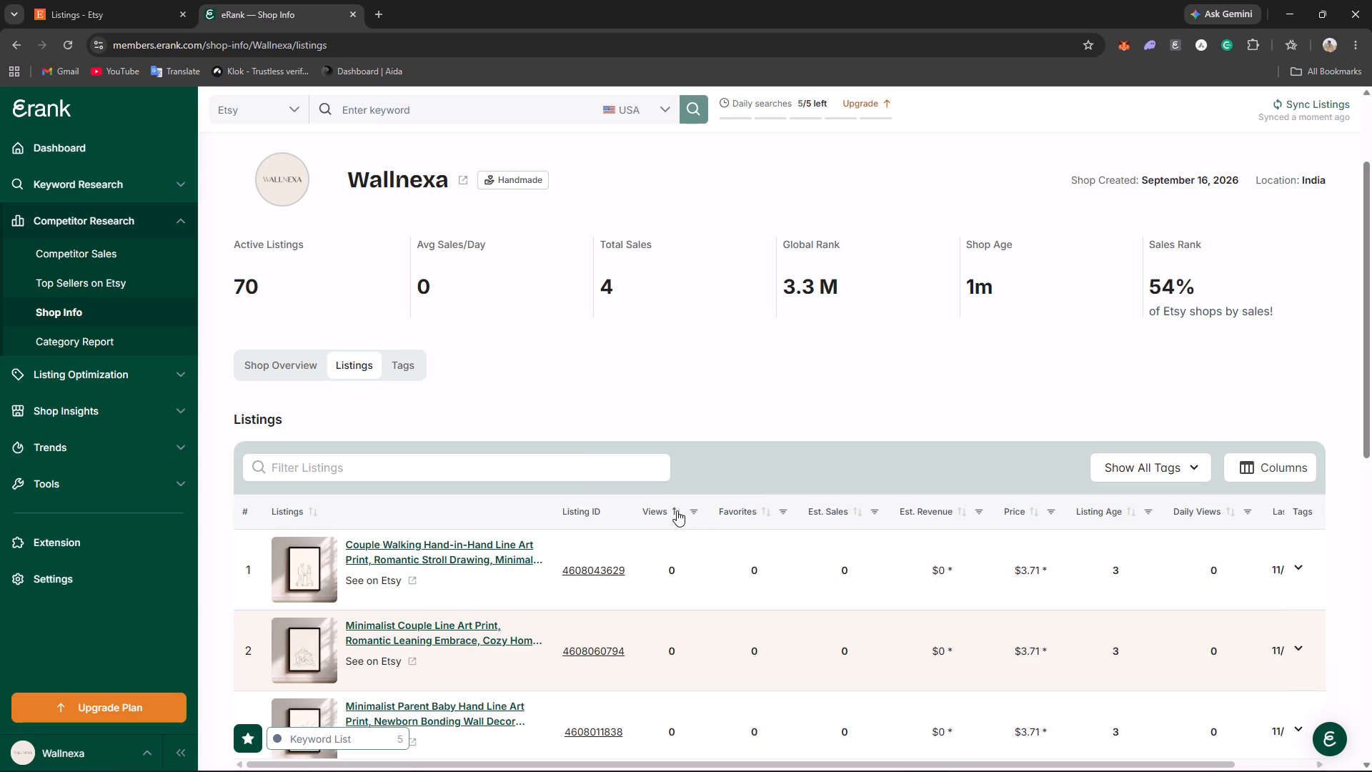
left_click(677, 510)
Sort the eRank listings table by favorites from highest to lowest and look over the listings.
left_click(765, 516)
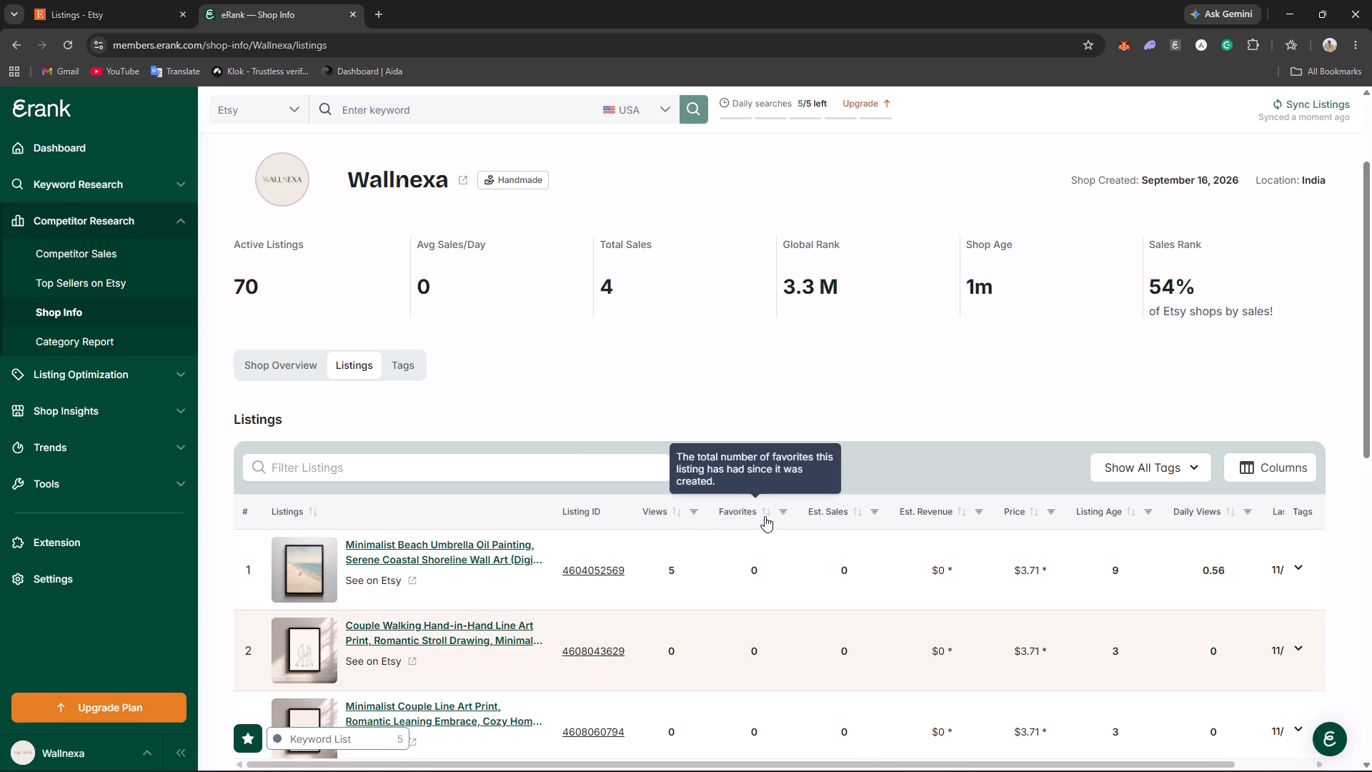
left_click(765, 516)
left_click(765, 516)
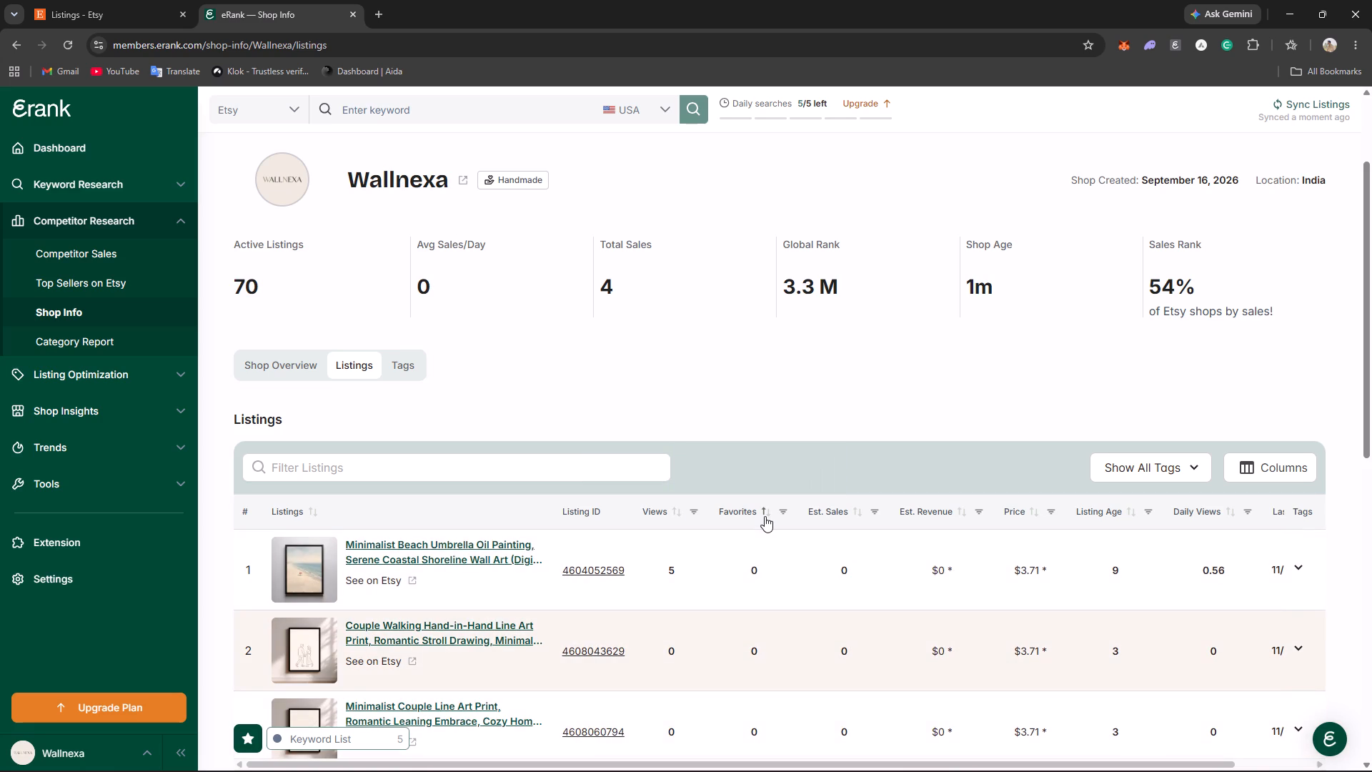
left_click(765, 516)
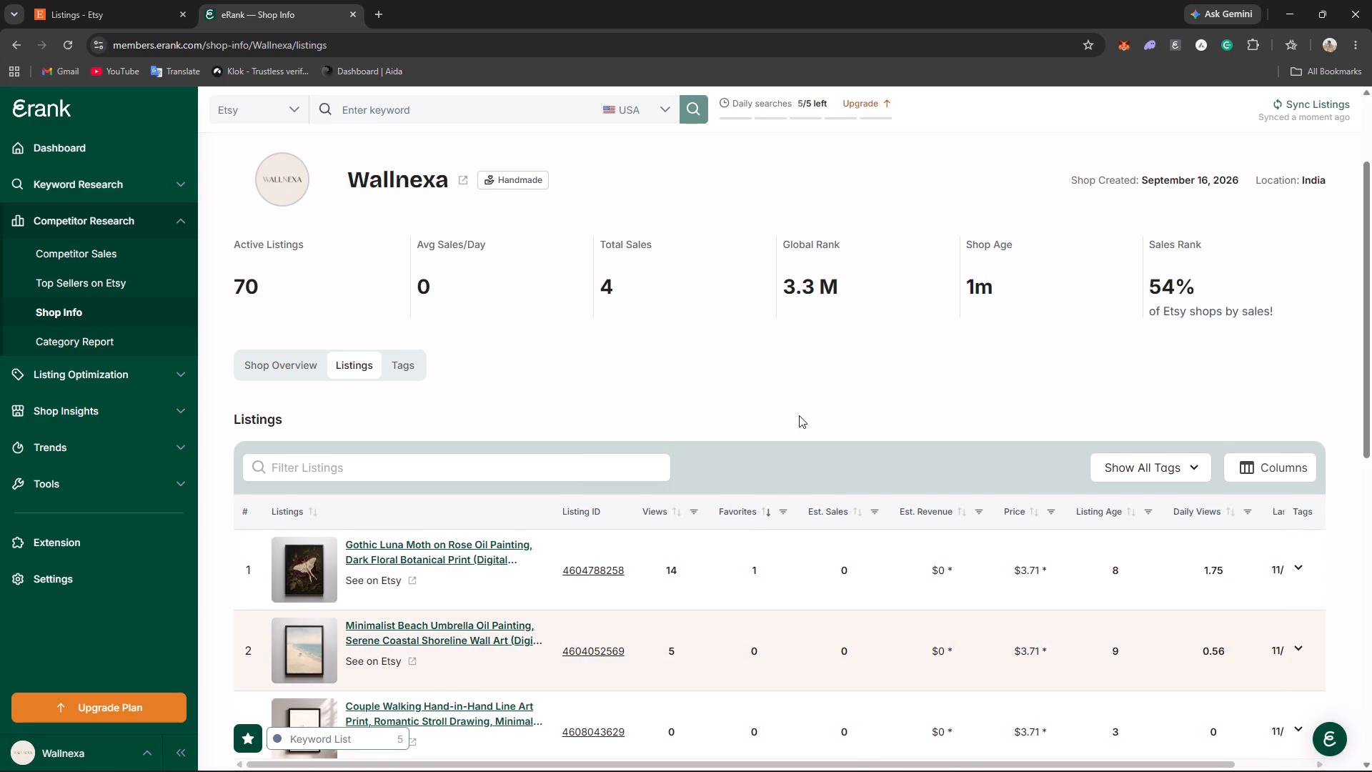
scroll(799, 415, "down", 1)
scroll(799, 415, "up", 5)
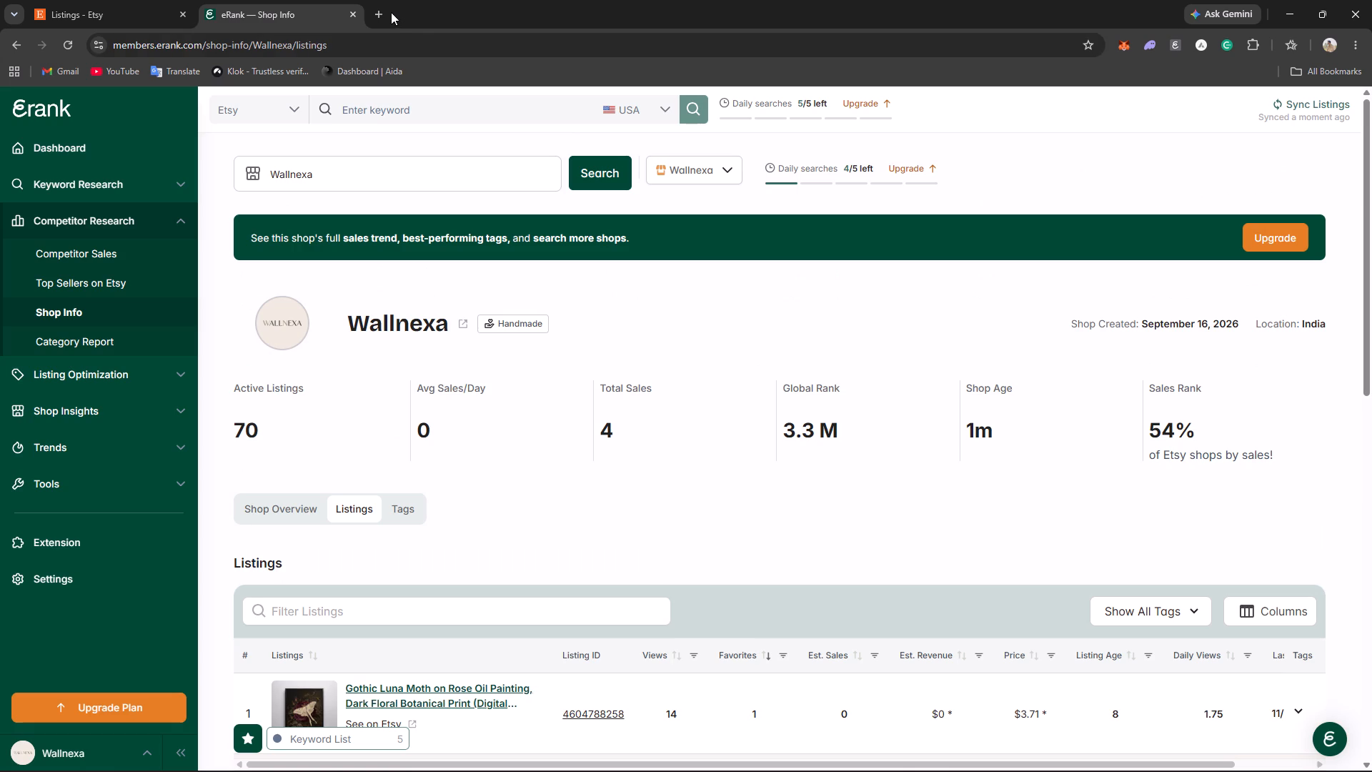
Open the Alura platform's tasks page in a new browser tab.
left_click(382, 13)
key("l")
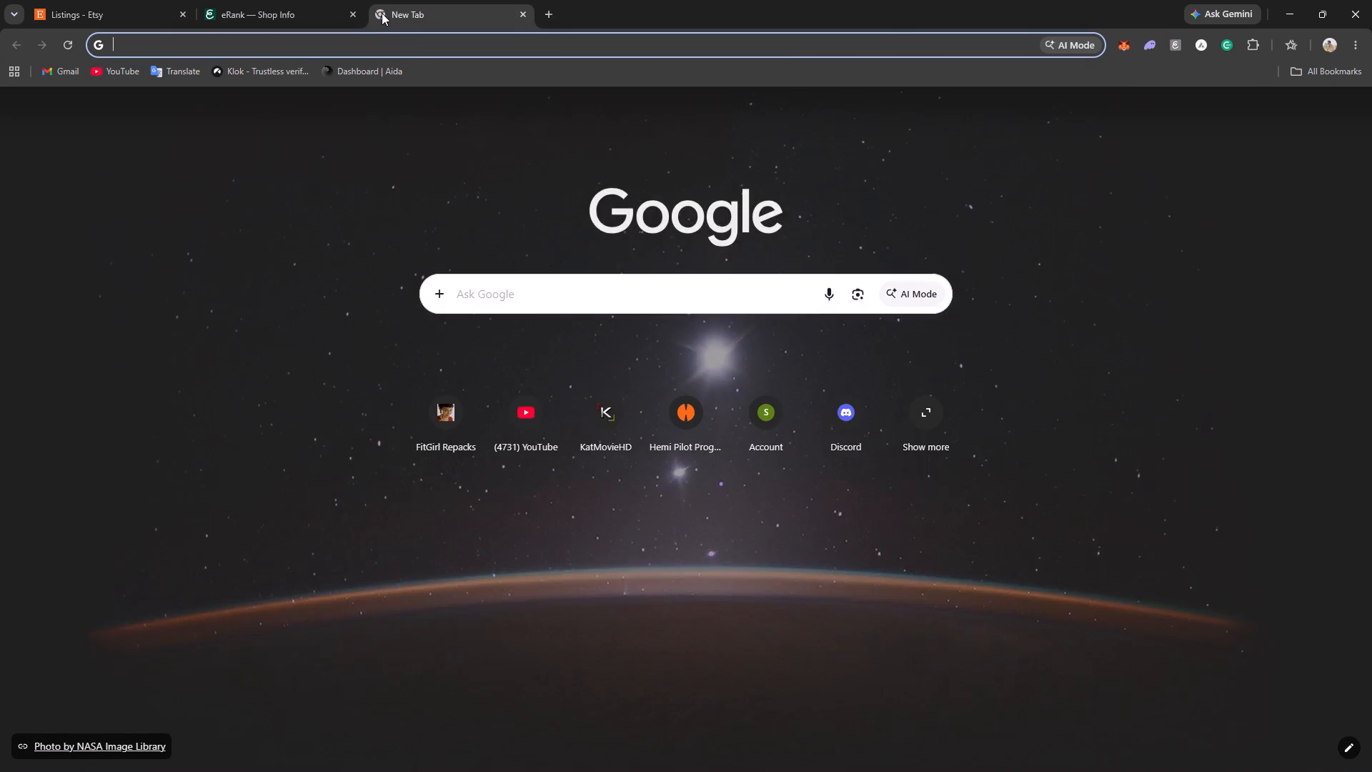
key("BackSpace")
key("a")
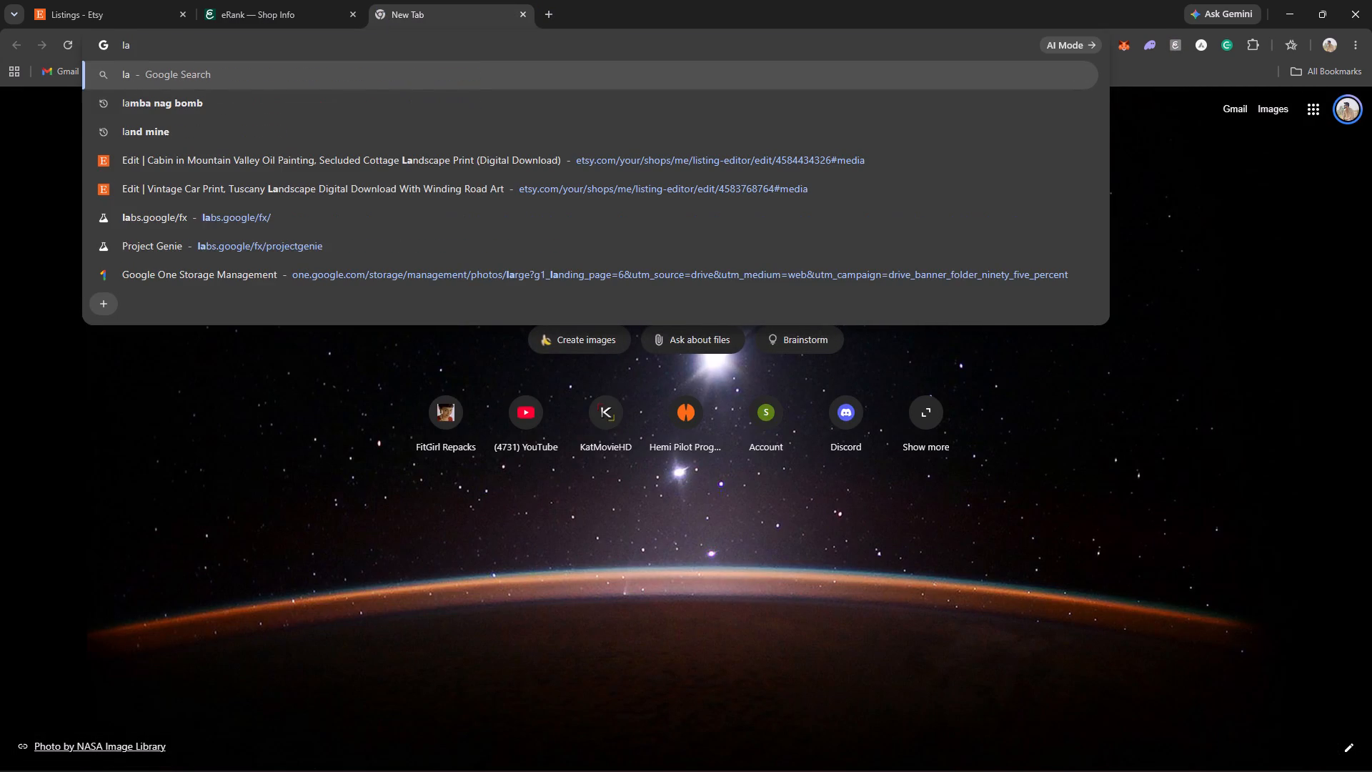
key("BackSpace")
key("BackSpace")
key("BackSpace")
key("a")
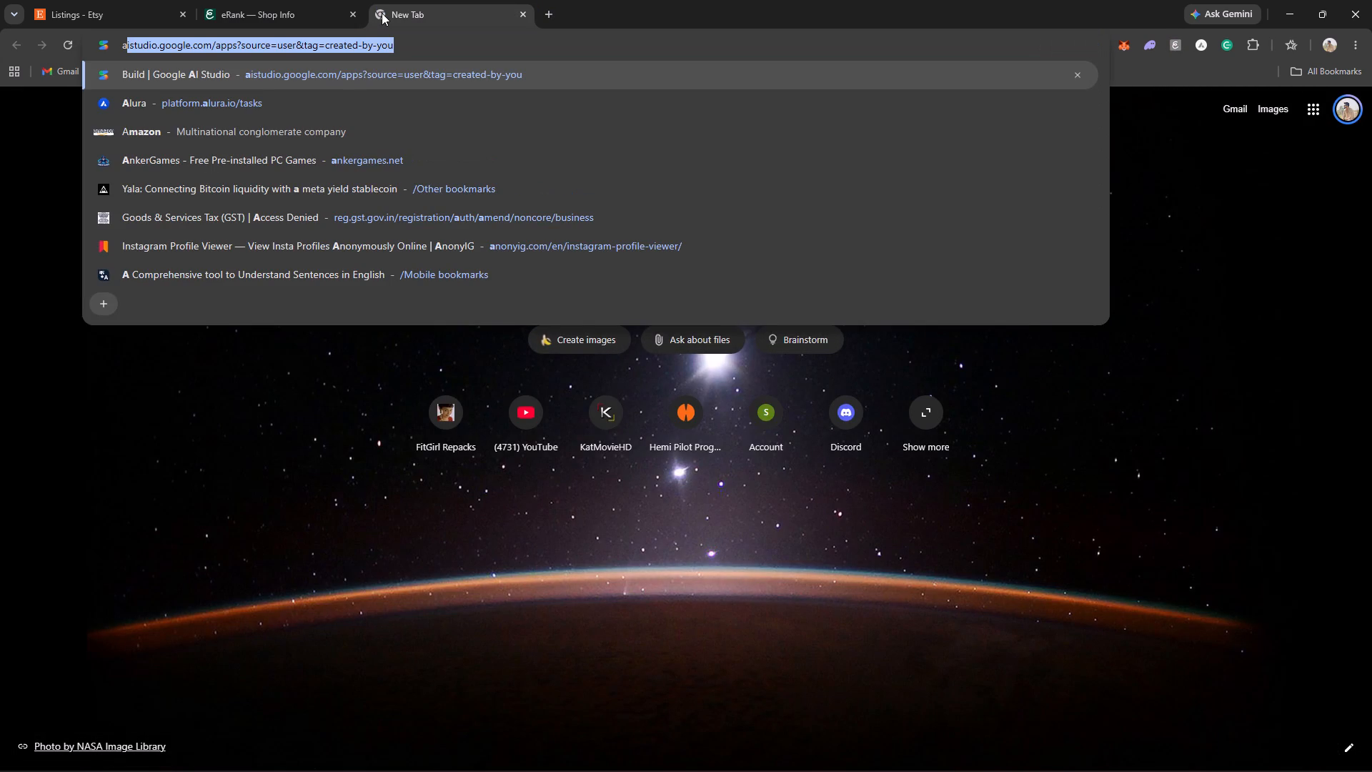
key("Down")
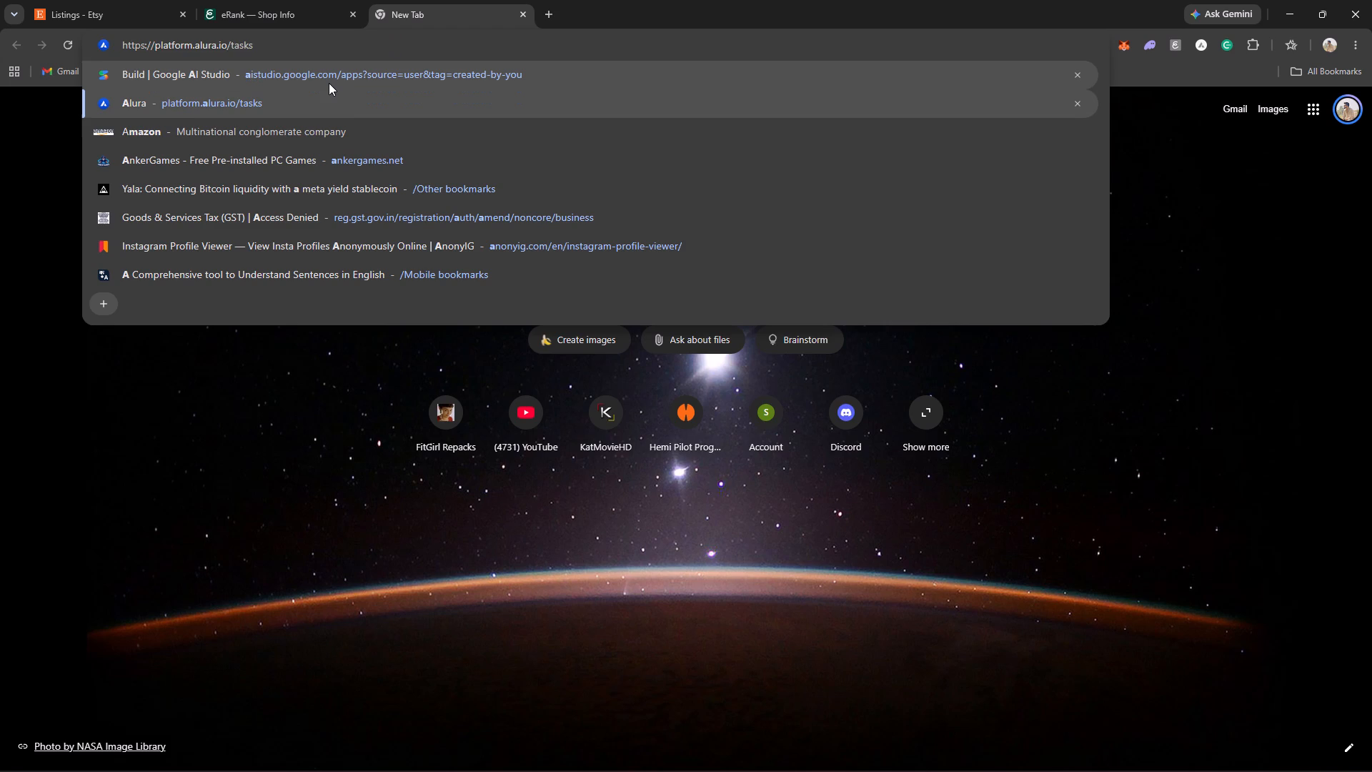
key("Down")
key("Up")
key("Return")
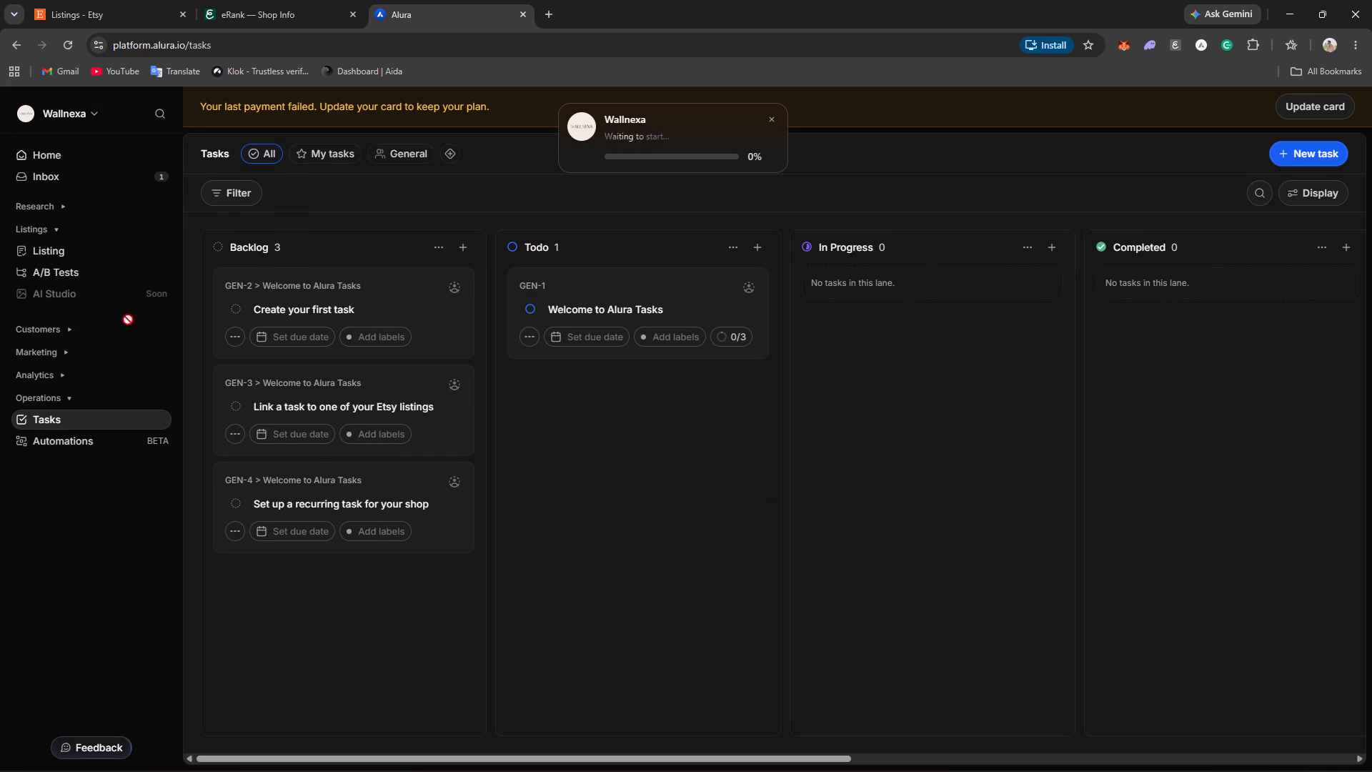
Open the shop's listings page in Alura and sort the table by views from highest to lowest.
left_click(61, 247)
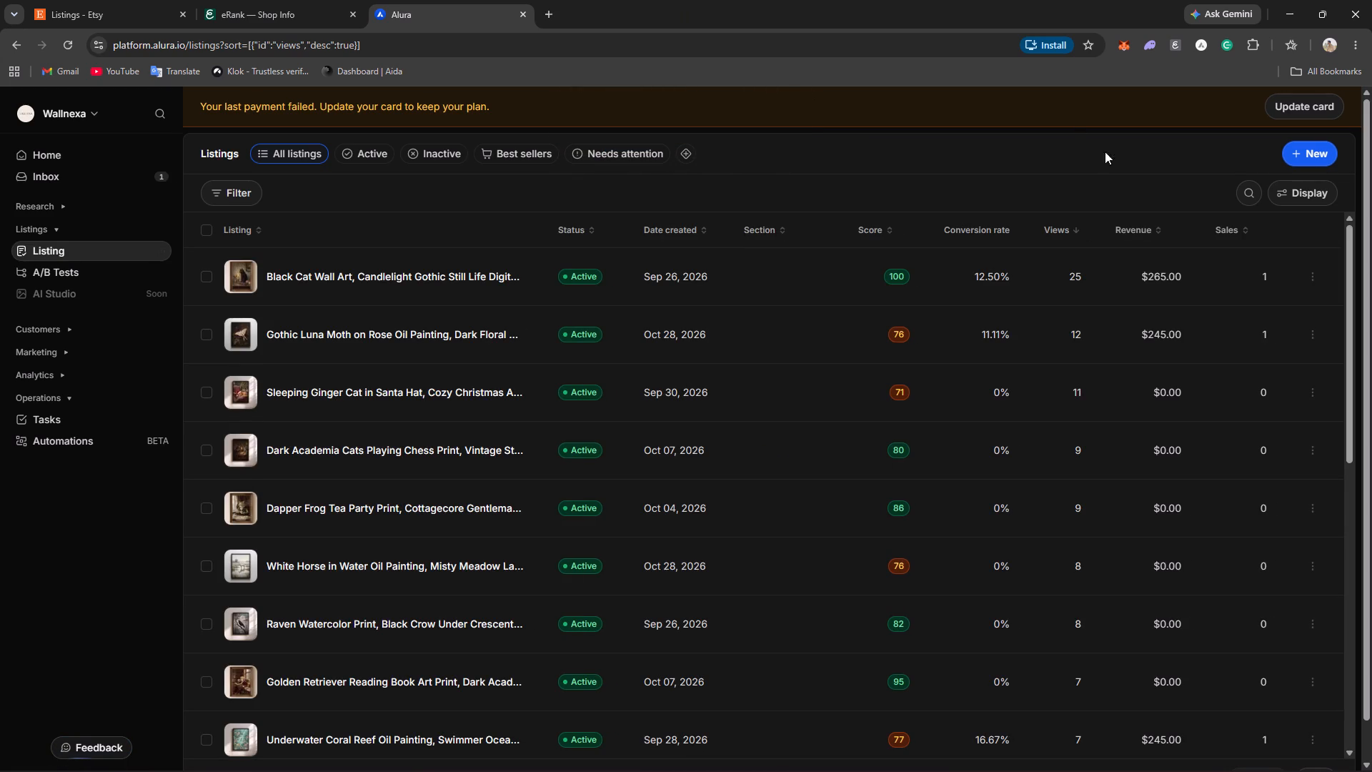
left_click(1295, 195)
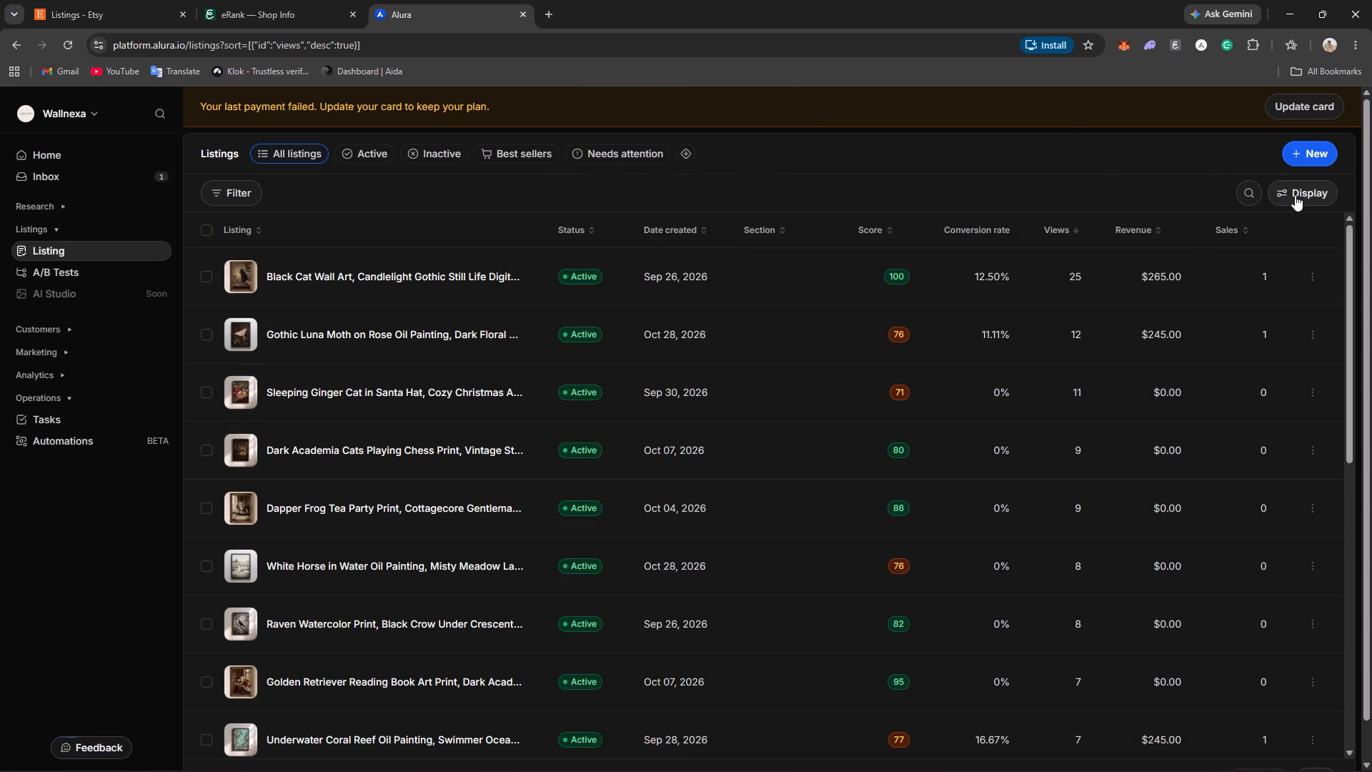
left_click(1103, 170)
left_click(1072, 229)
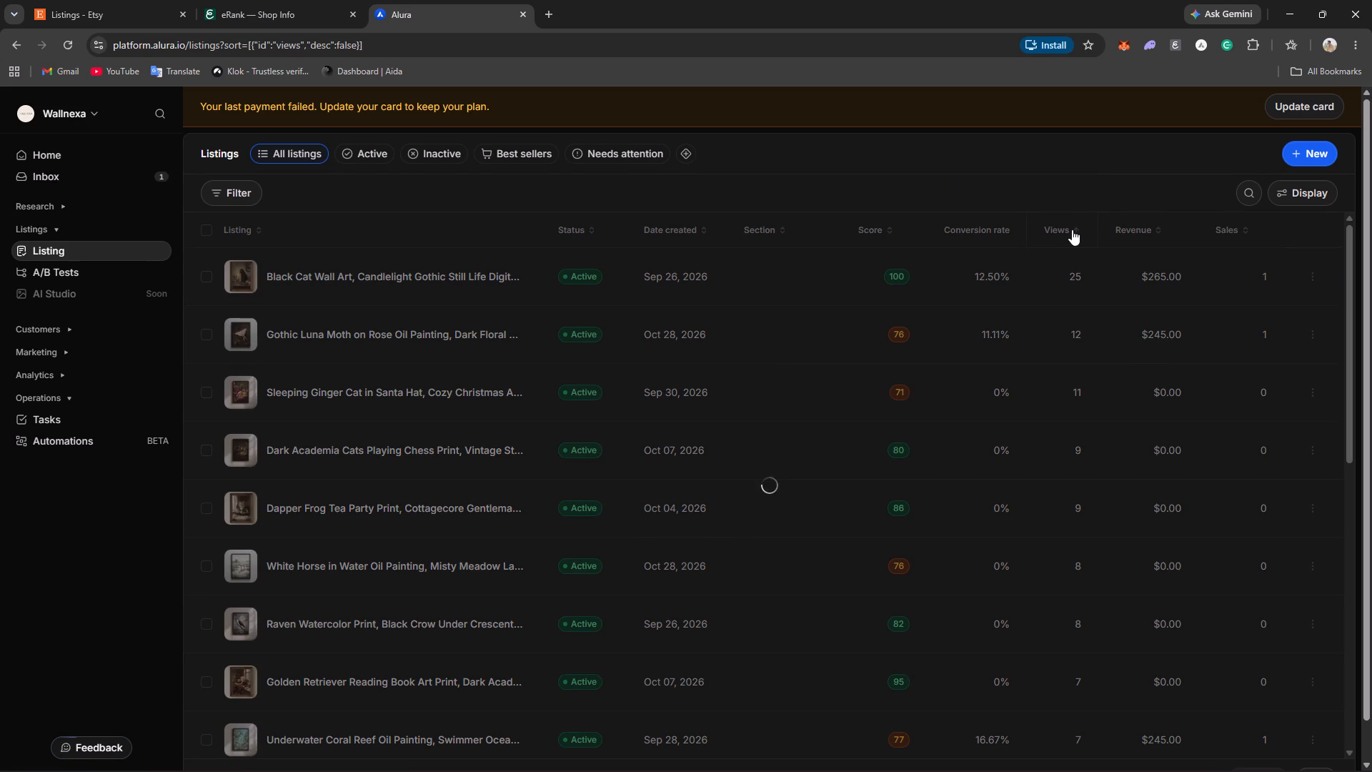
left_click(1072, 229)
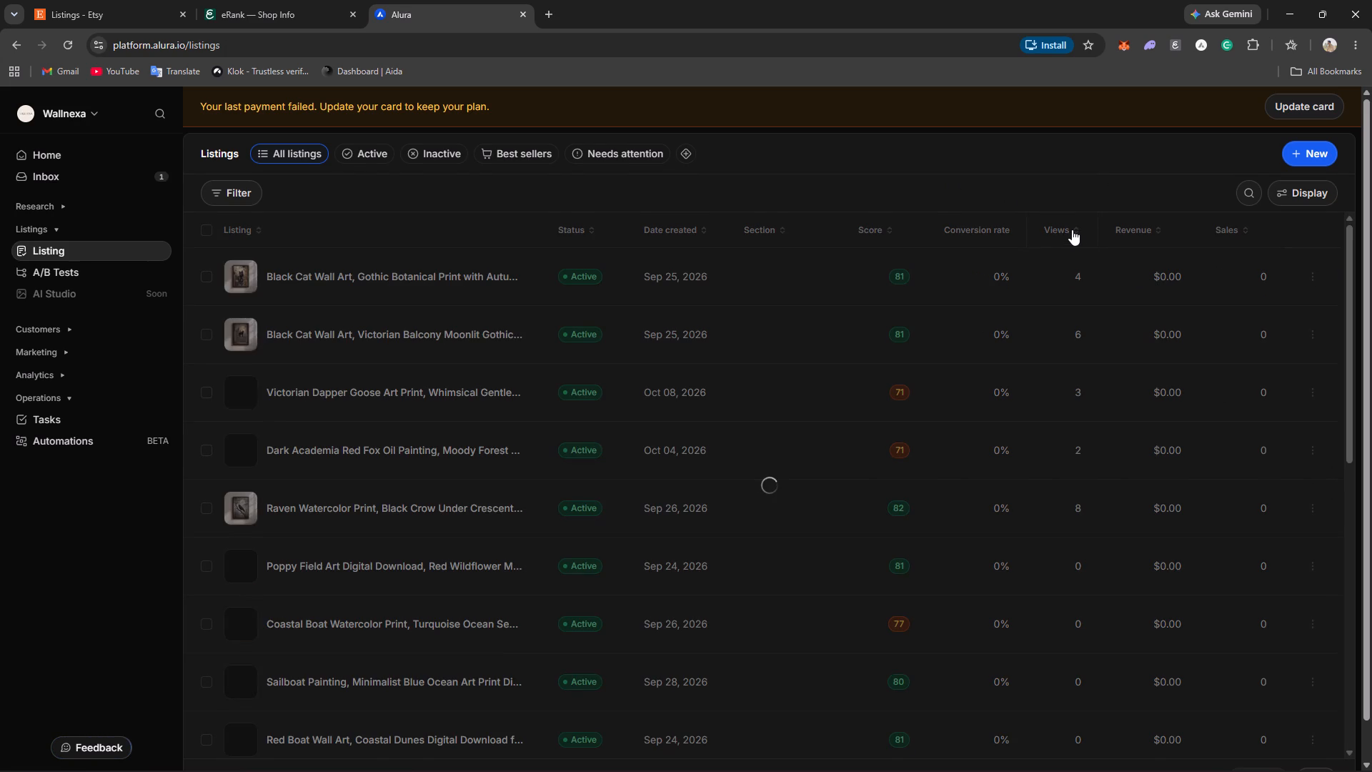
left_click(1072, 229)
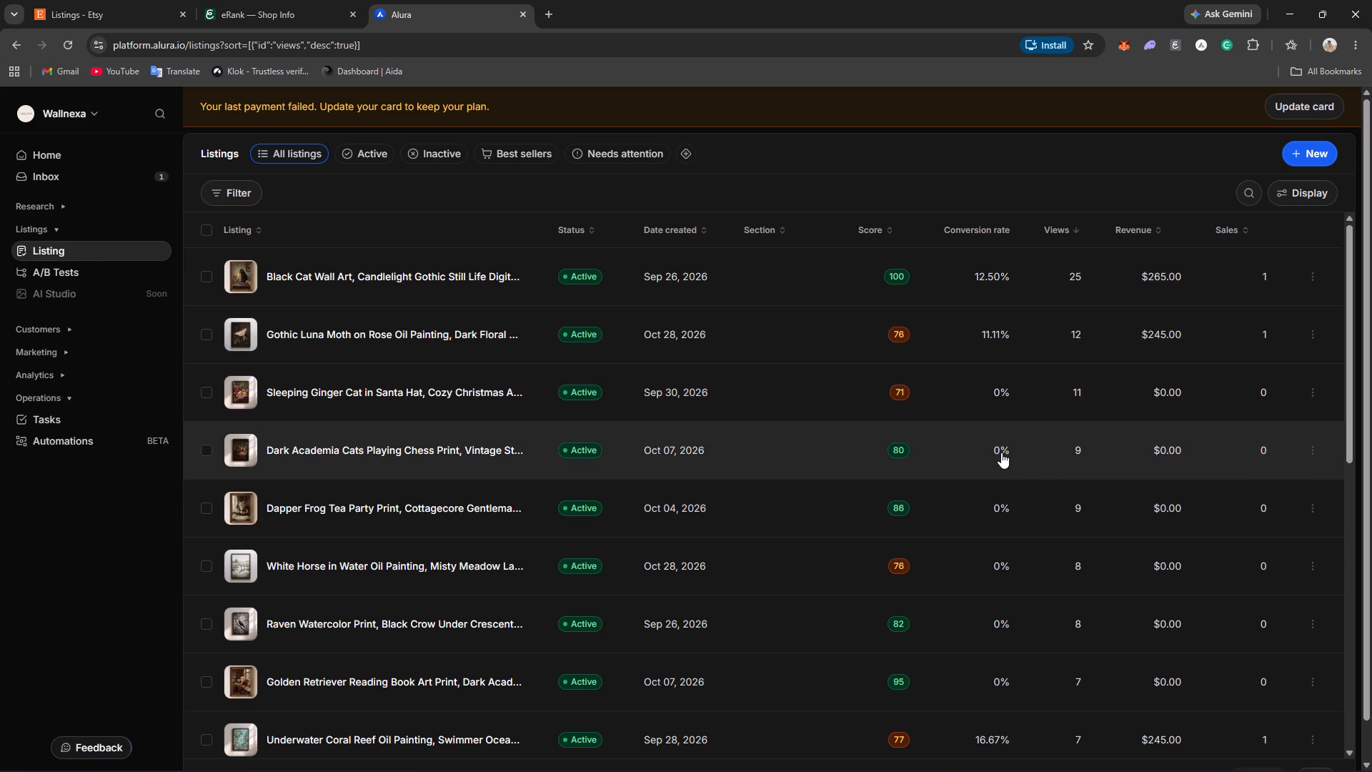
Examine the views, conversion rate, revenue and sales of the Wallnexa listings on the first page of Alura's views-sorted table.
scroll(1082, 445, "down", 1)
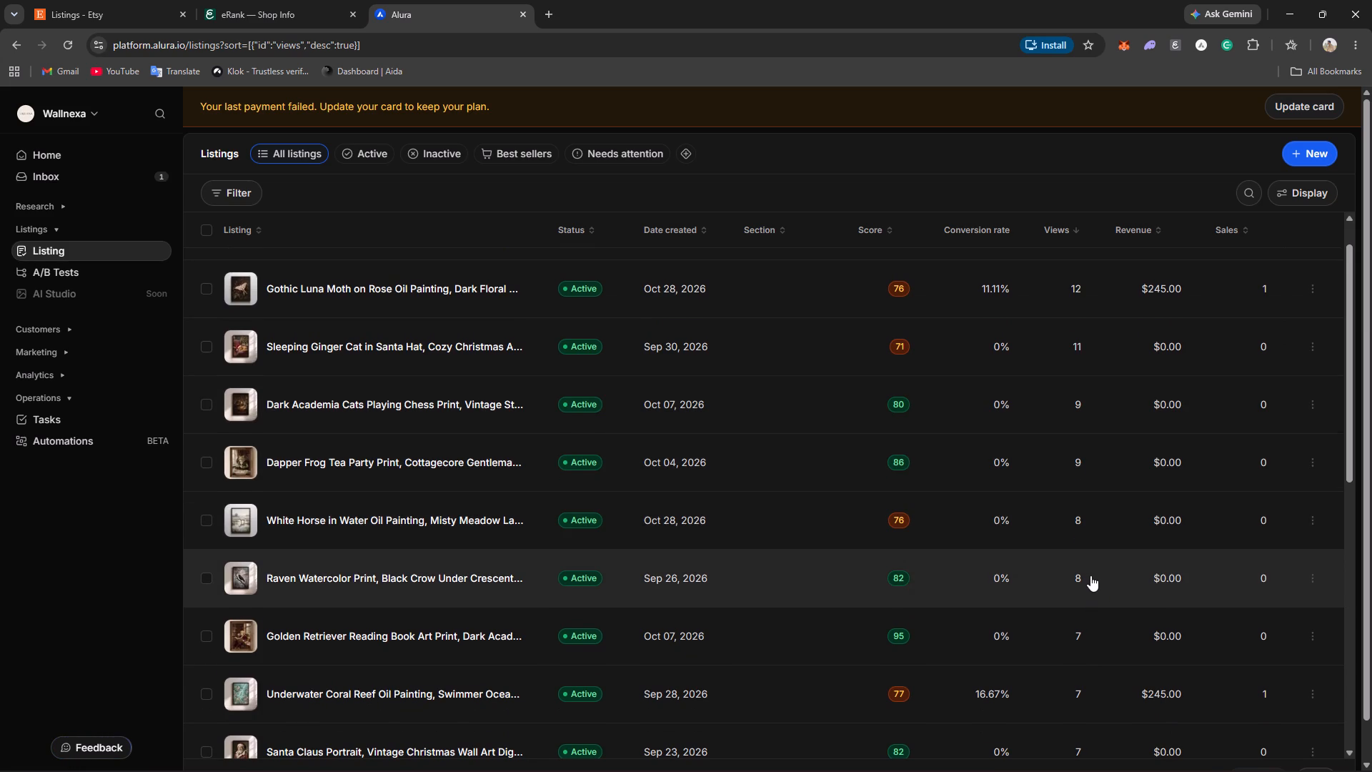
scroll(1090, 568, "down", 2)
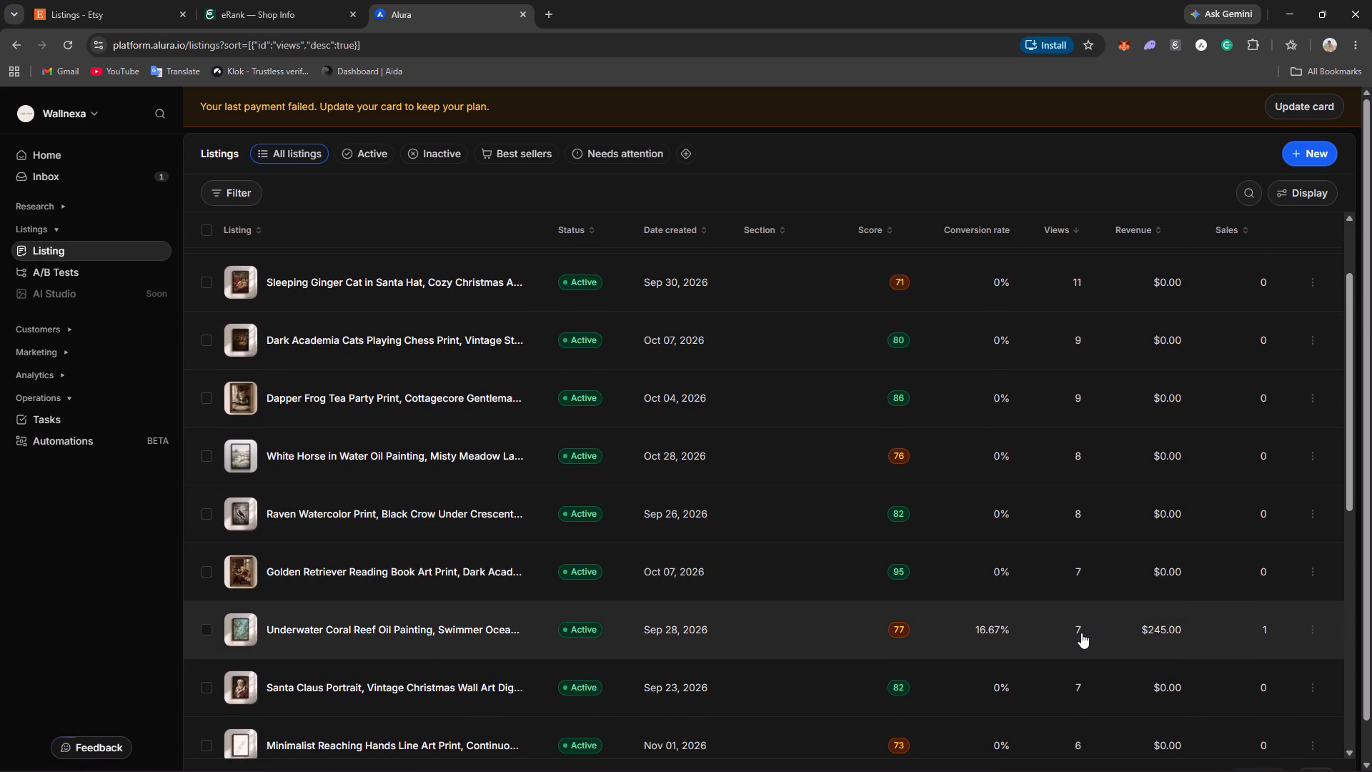
scroll(1081, 633, "down", 1)
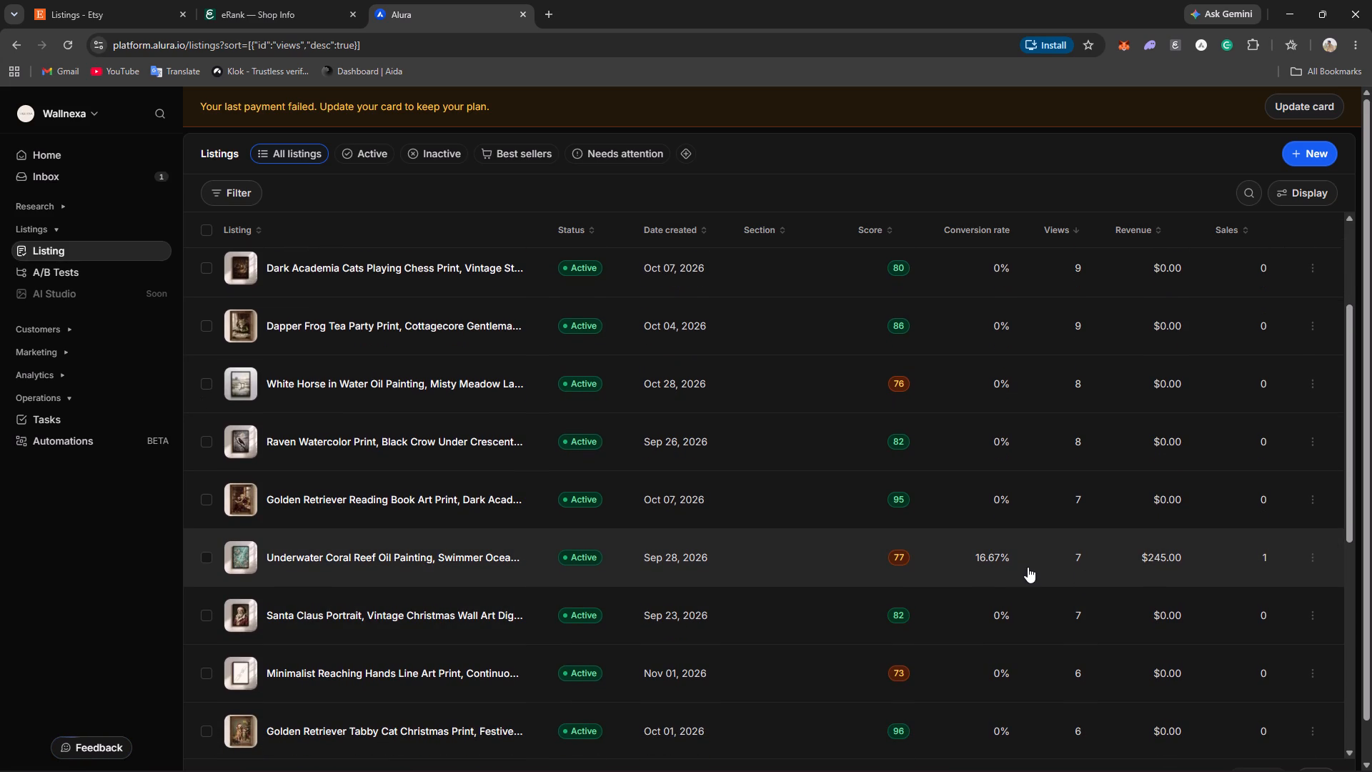
scroll(1033, 543, "down", 2)
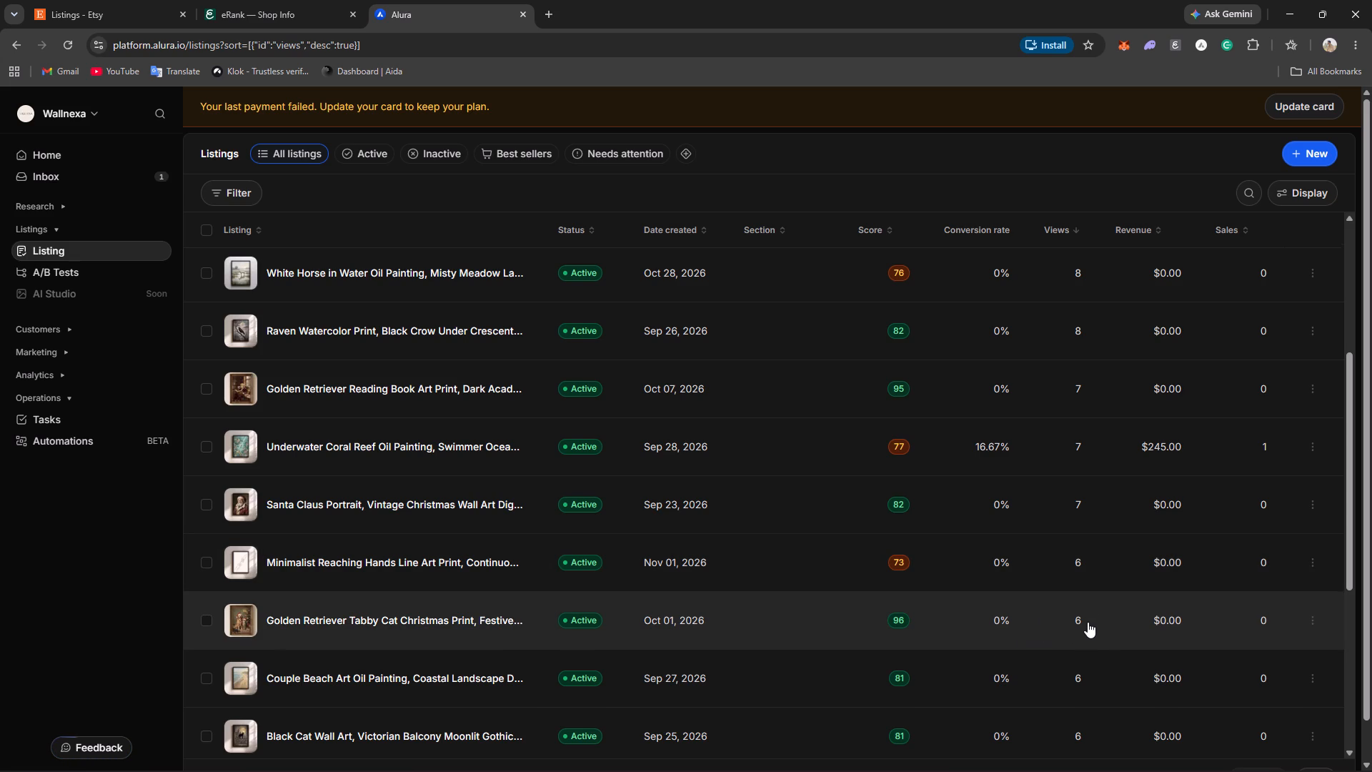
scroll(1088, 622, "down", 1)
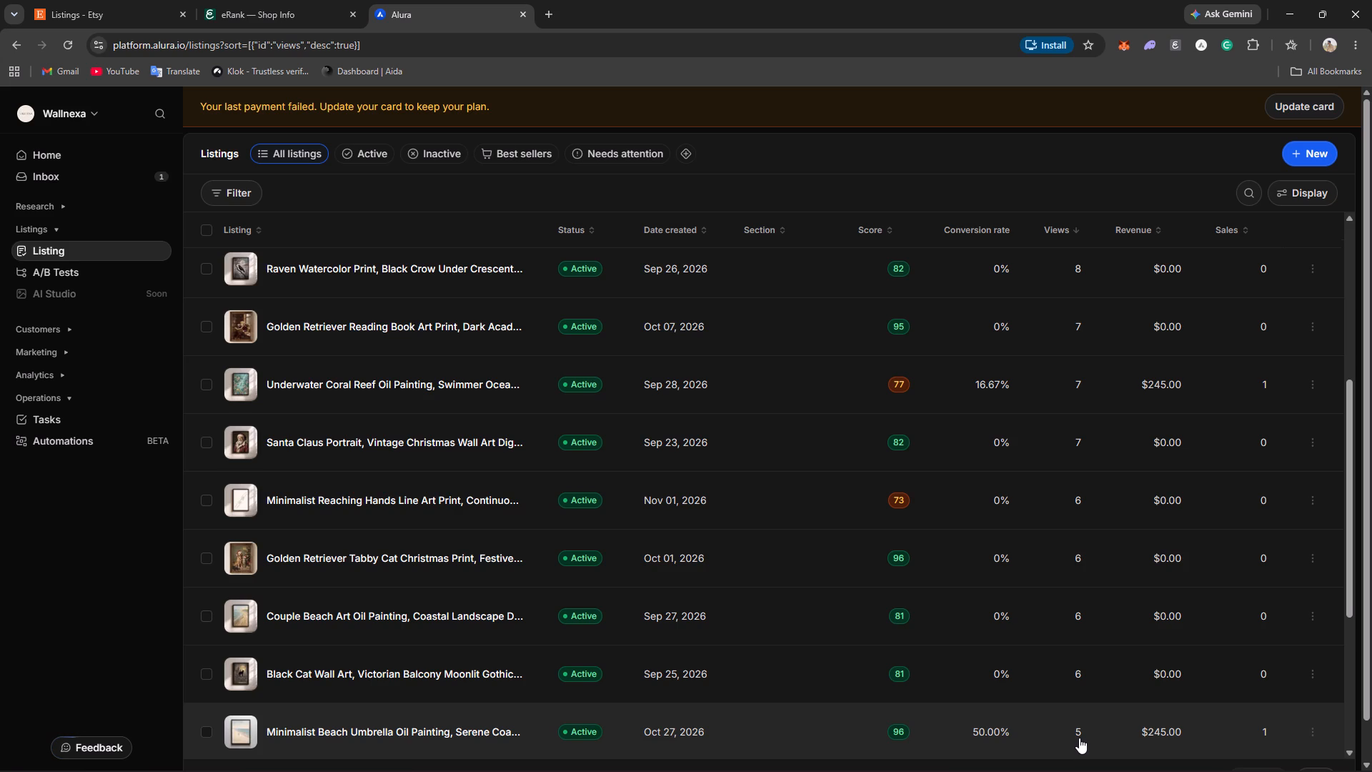
scroll(1079, 738, "down", 2)
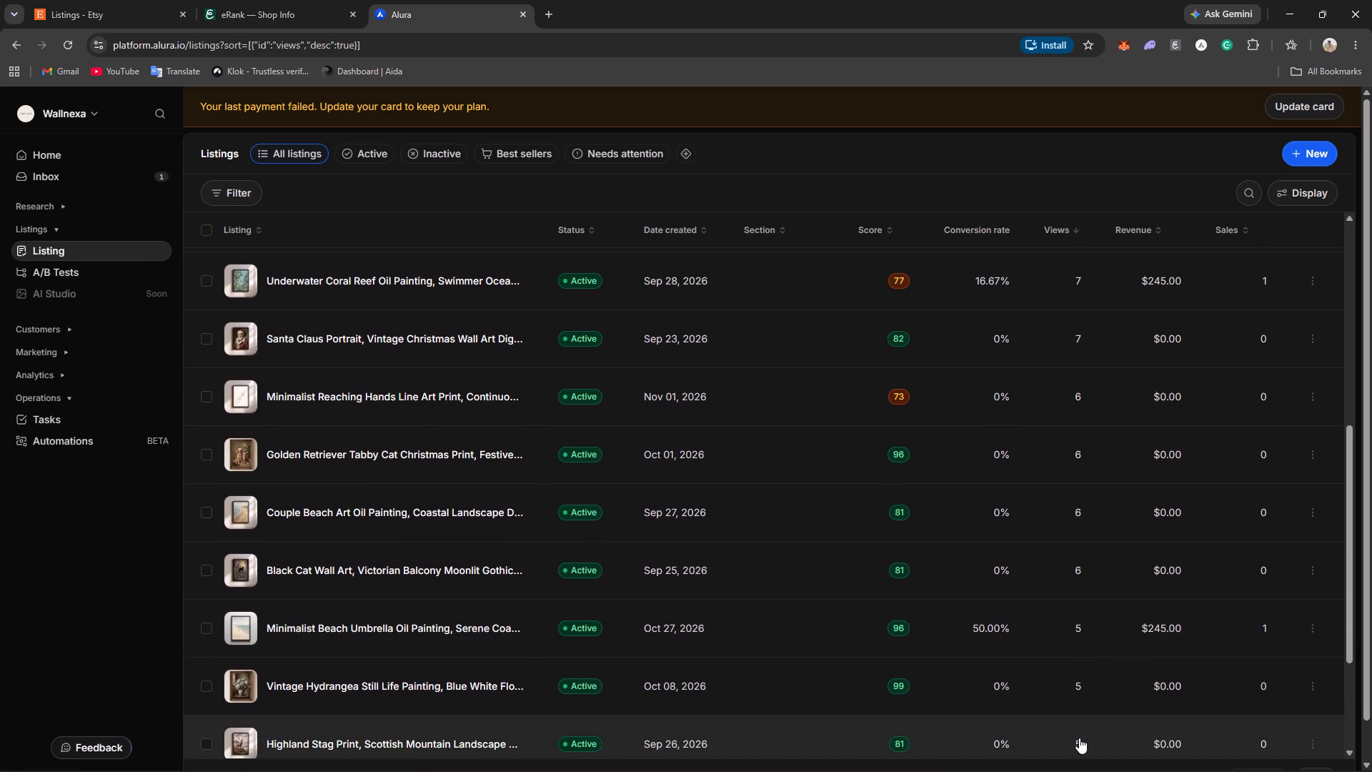
scroll(1090, 676, "down", 1)
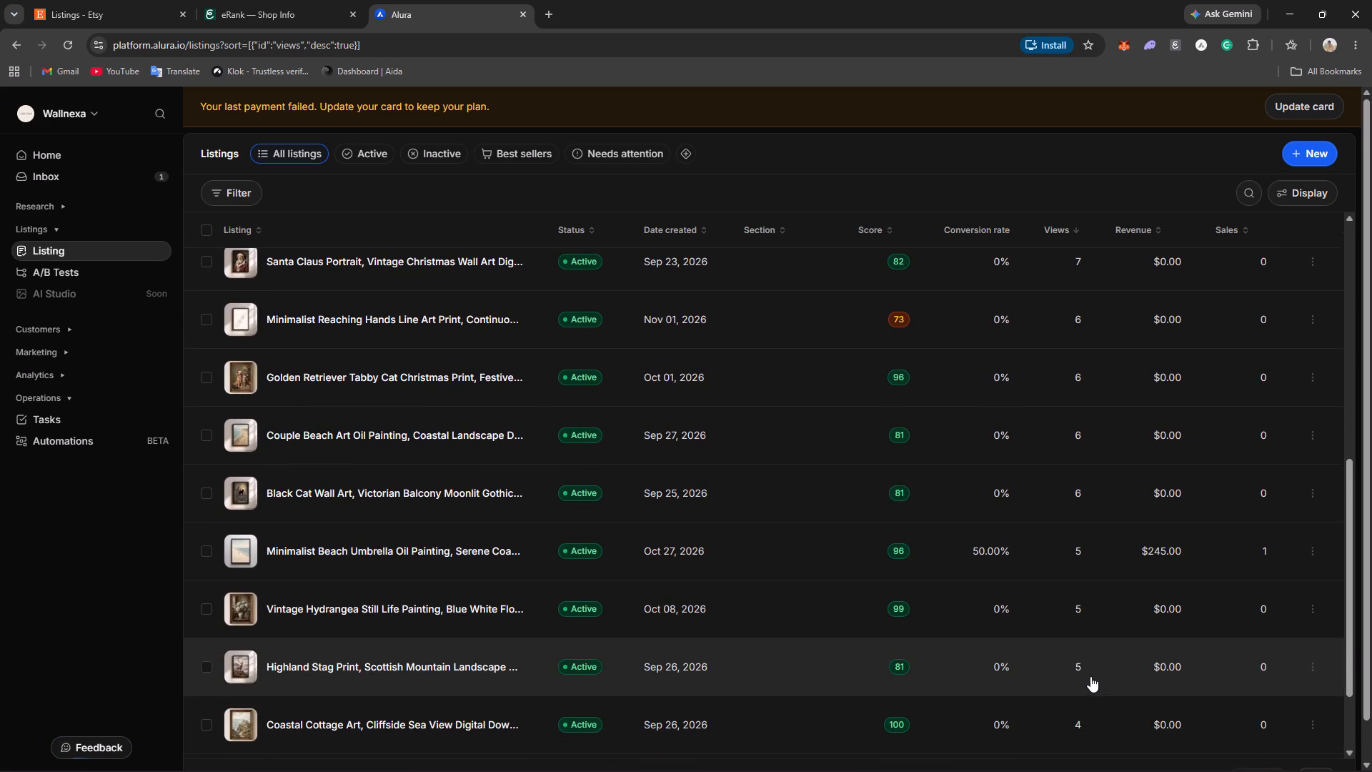
scroll(1087, 716, "down", 1)
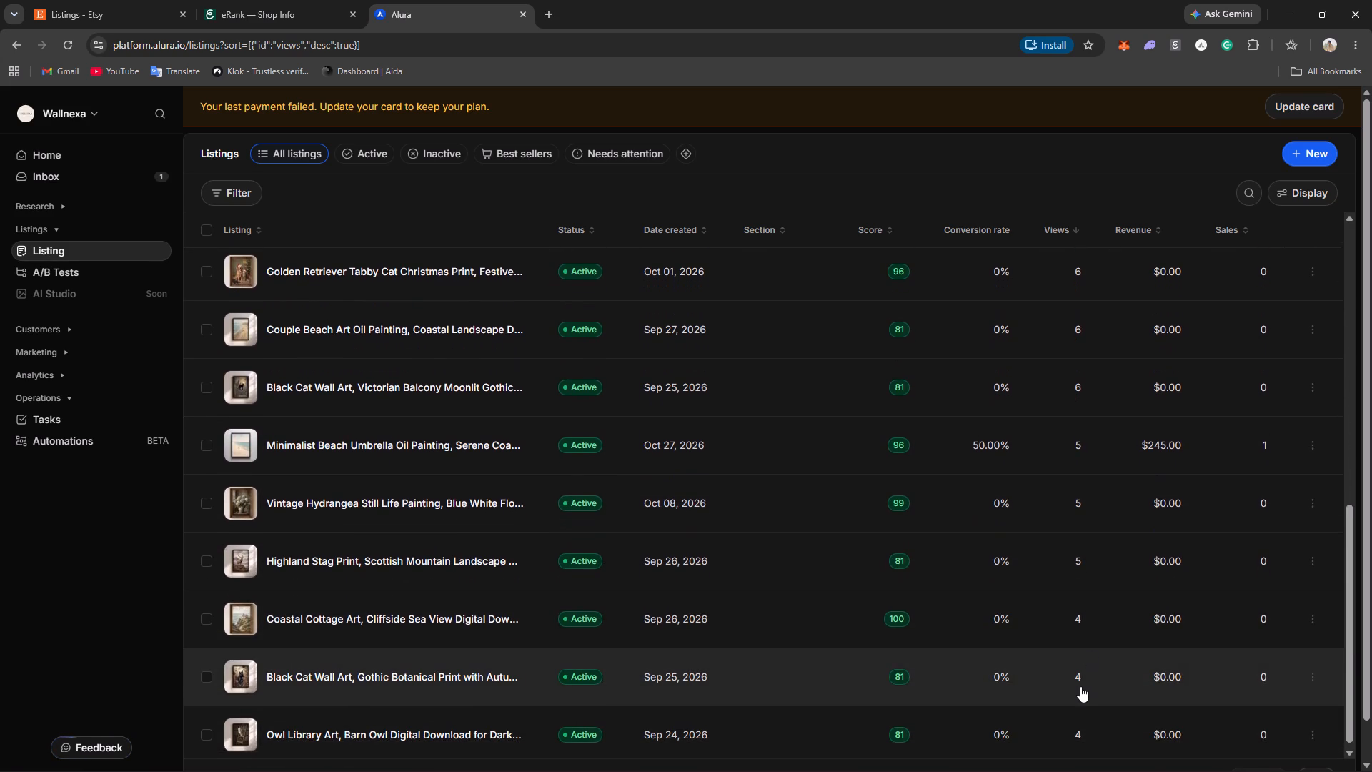
scroll(1080, 686, "down", 2)
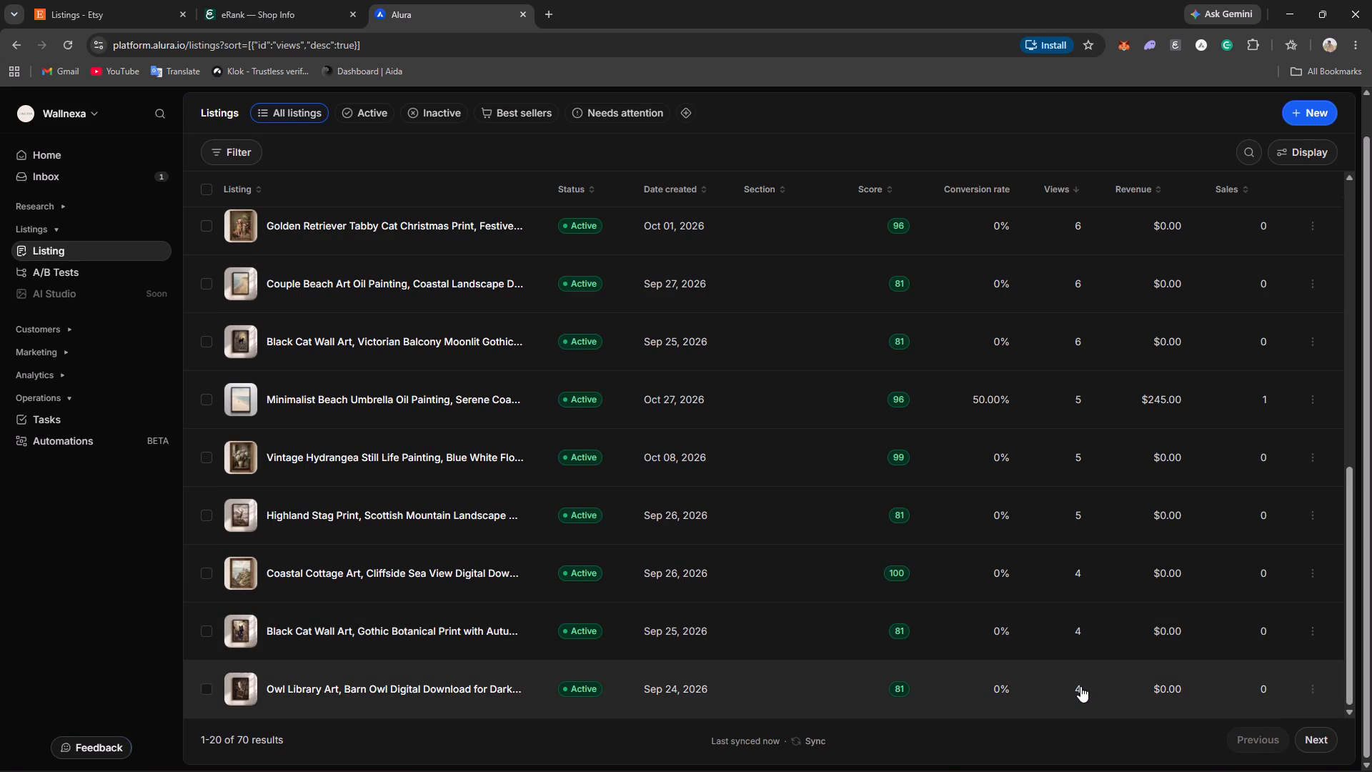
scroll(1112, 415, "up", 6)
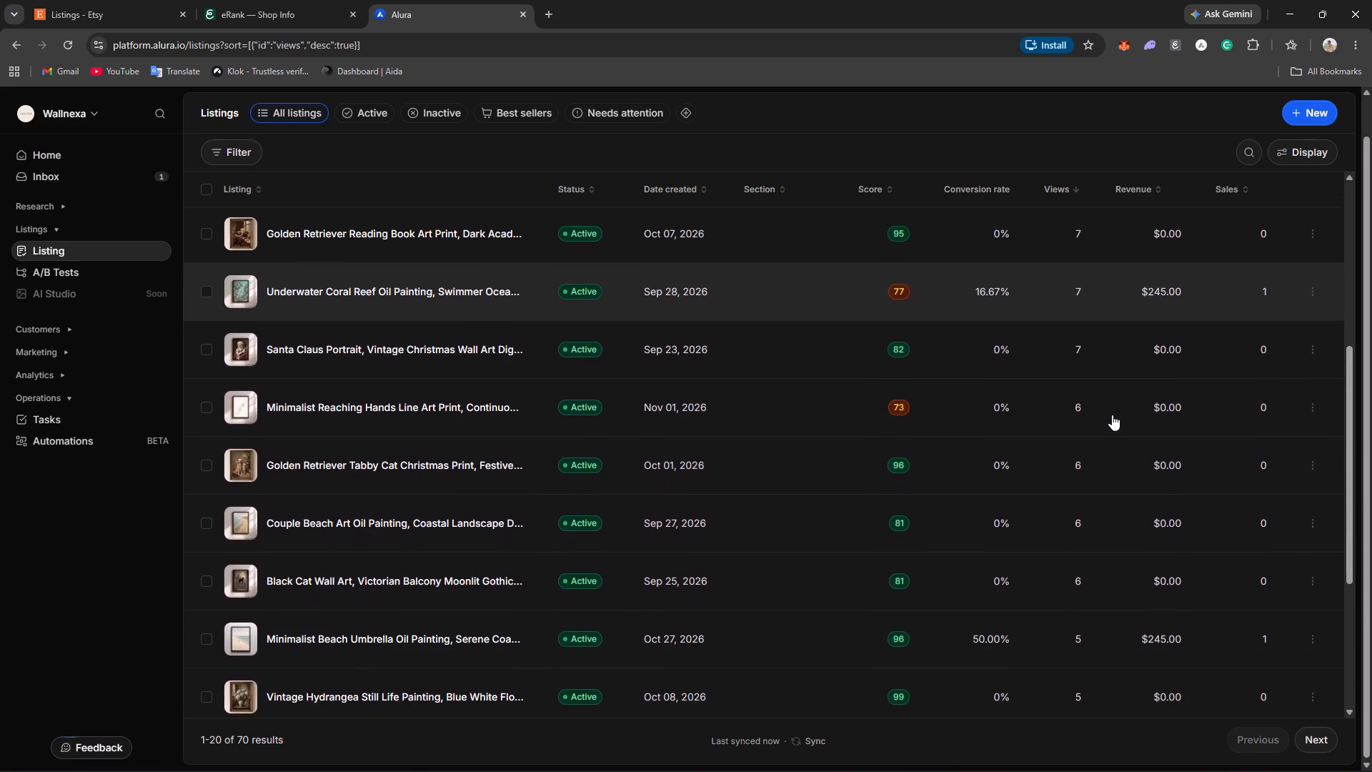
scroll(1112, 415, "up", 8)
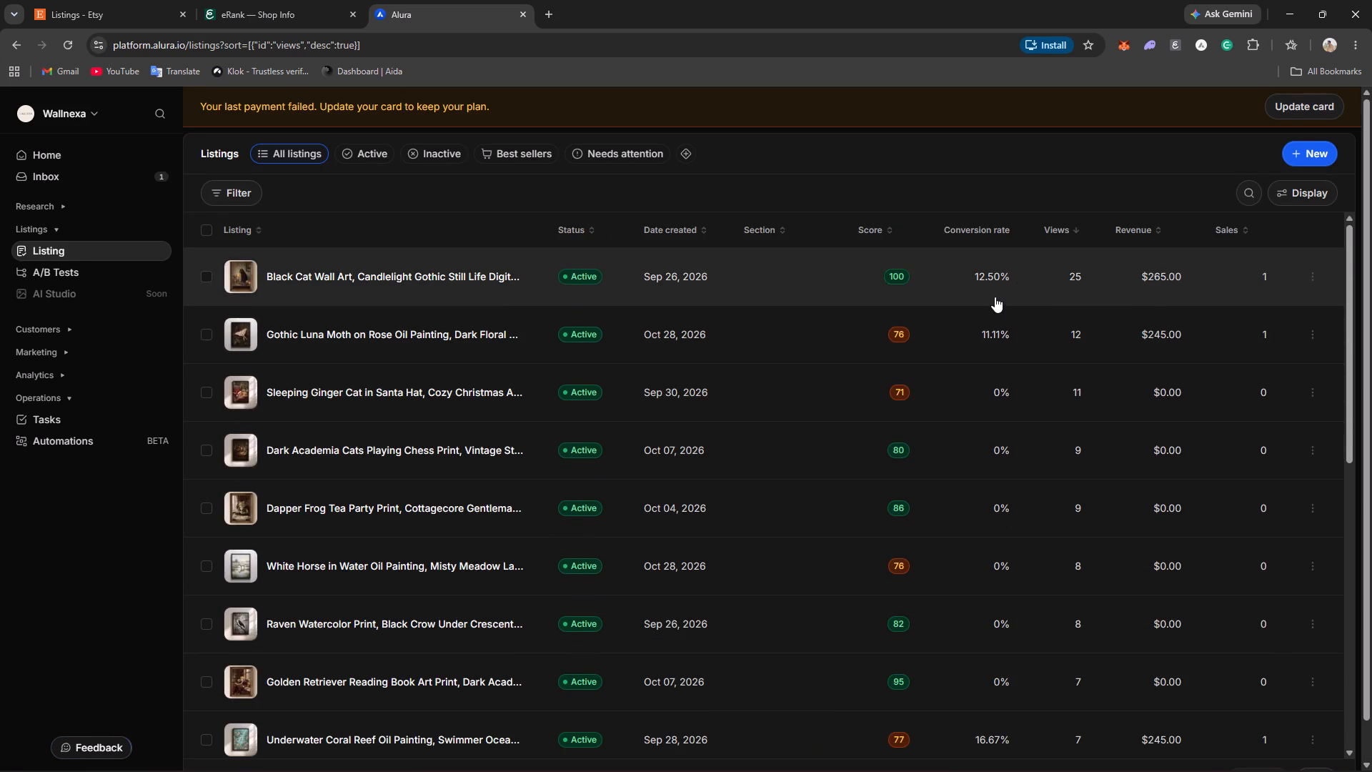
scroll(1054, 325, "up", 1)
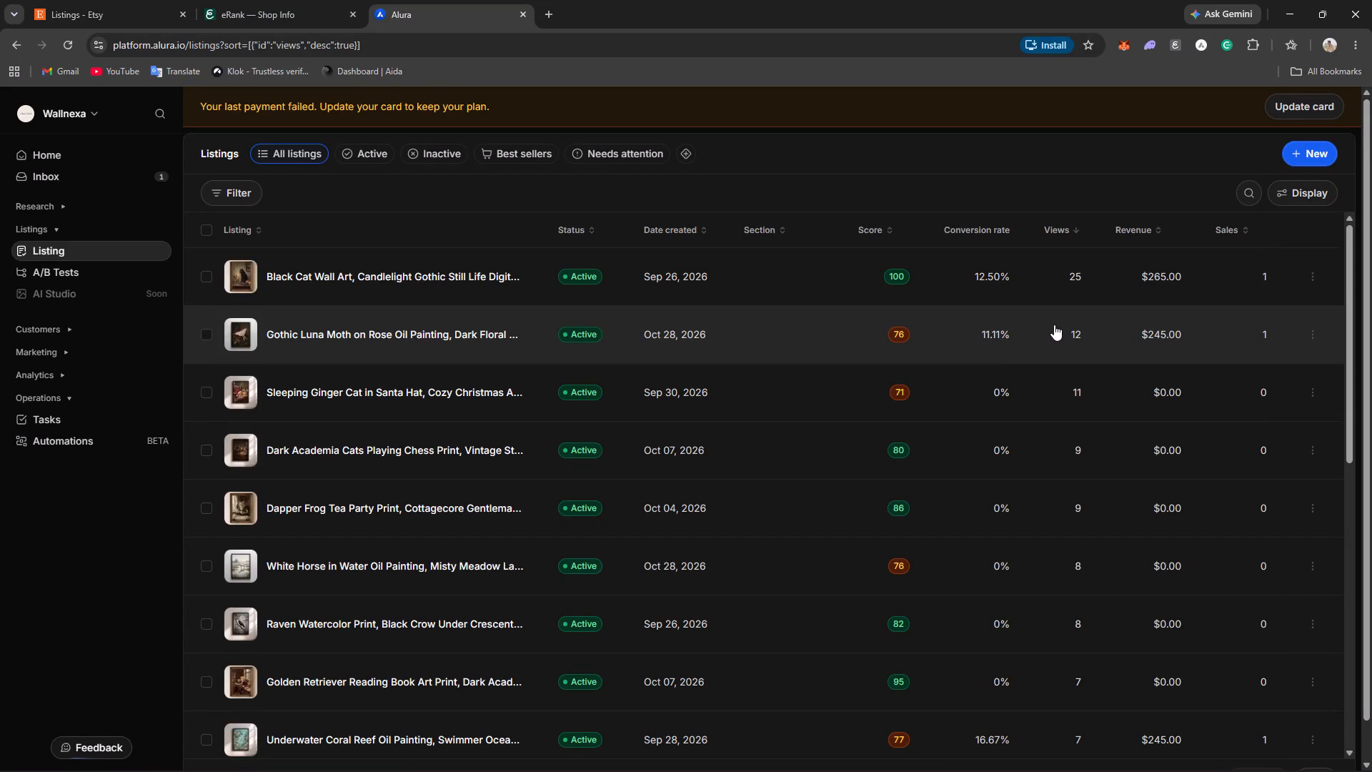
scroll(1054, 325, "up", 1)
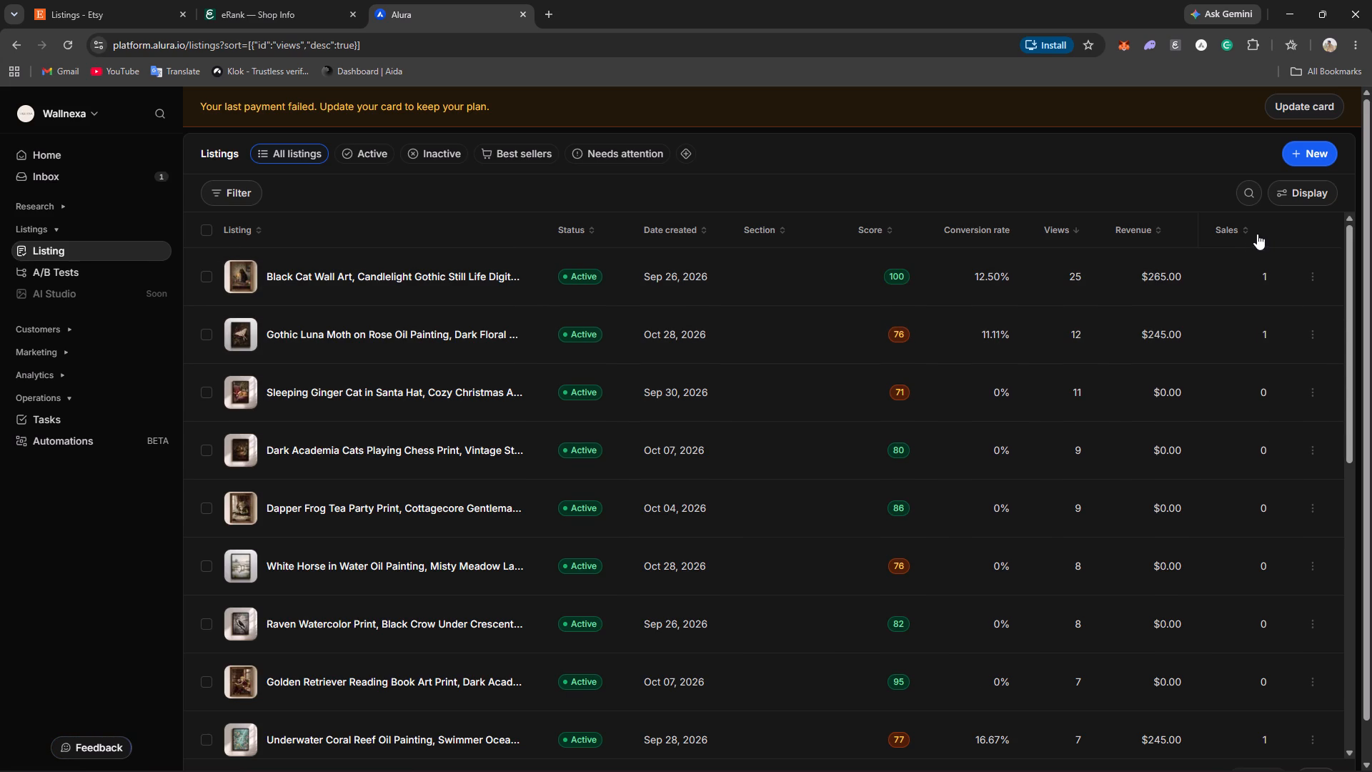
Sort the Alura listings table by sales from highest to lowest and look over the top listings.
left_click(1242, 224)
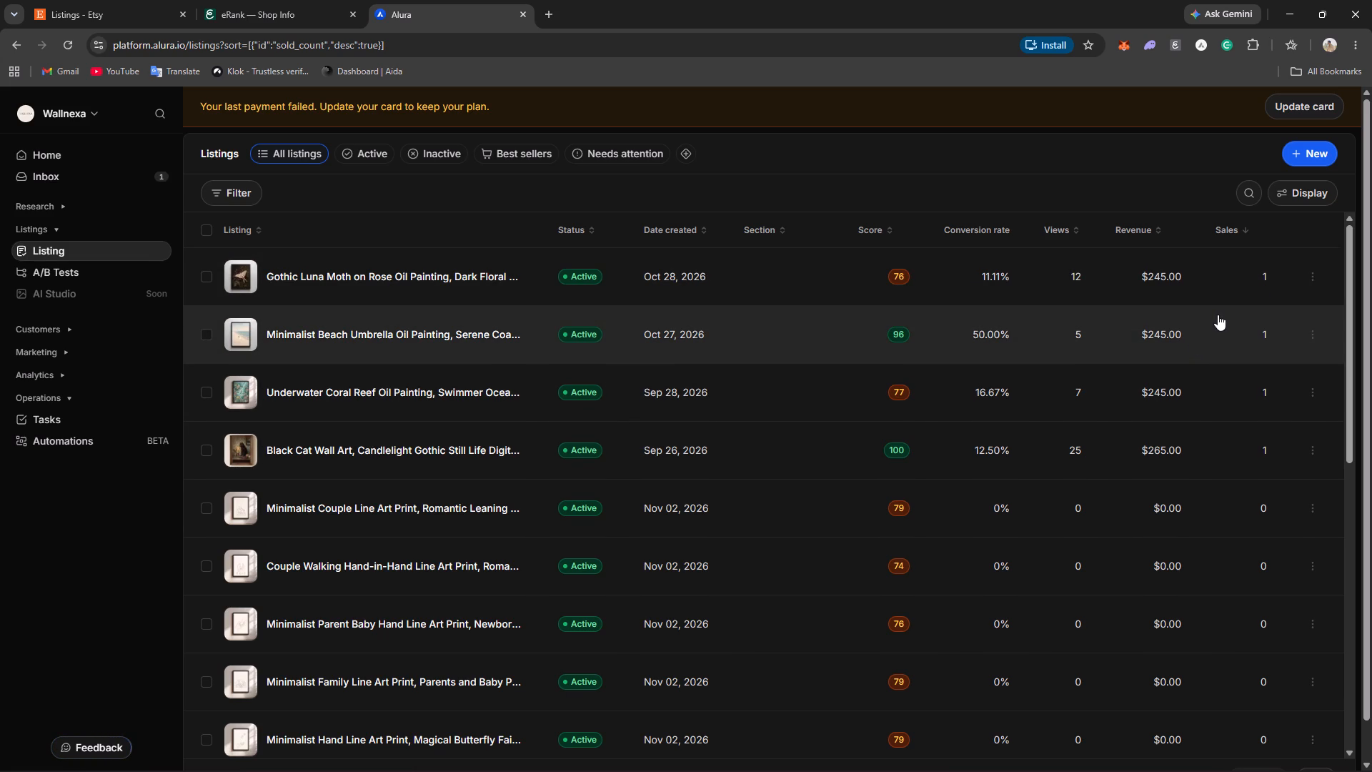
Close the browser window and minimize the WallNexa_Mockups folder window to reach the desktop.
left_click(1363, 12)
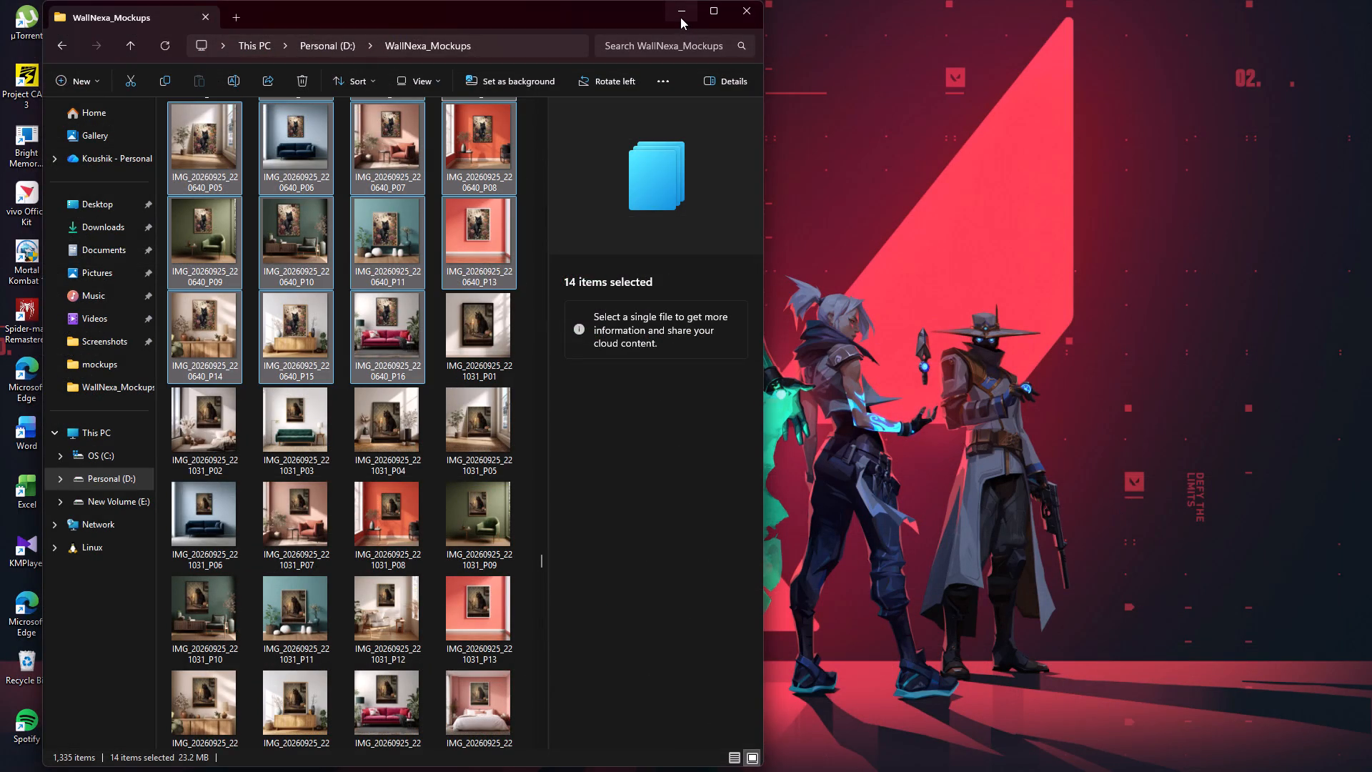
left_click(680, 17)
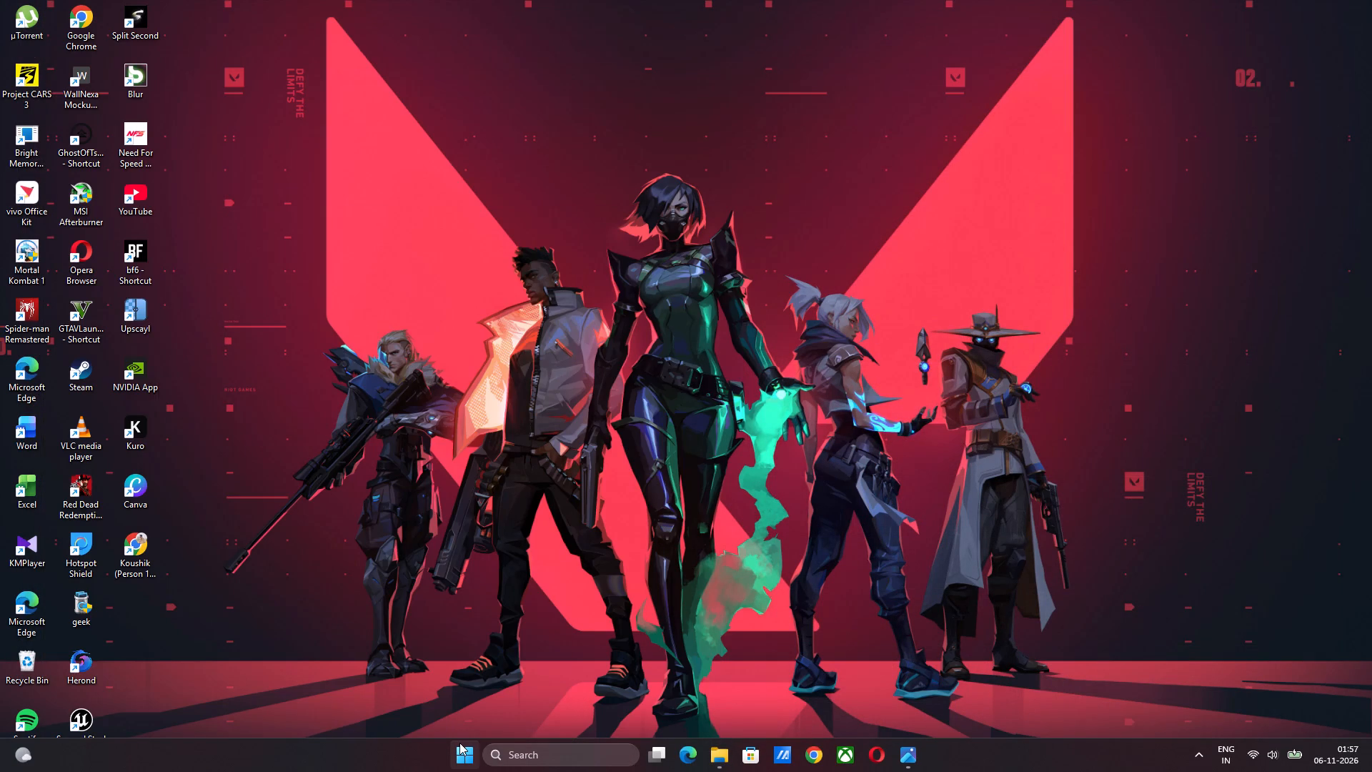
Shut down the computer.
left_click(459, 743)
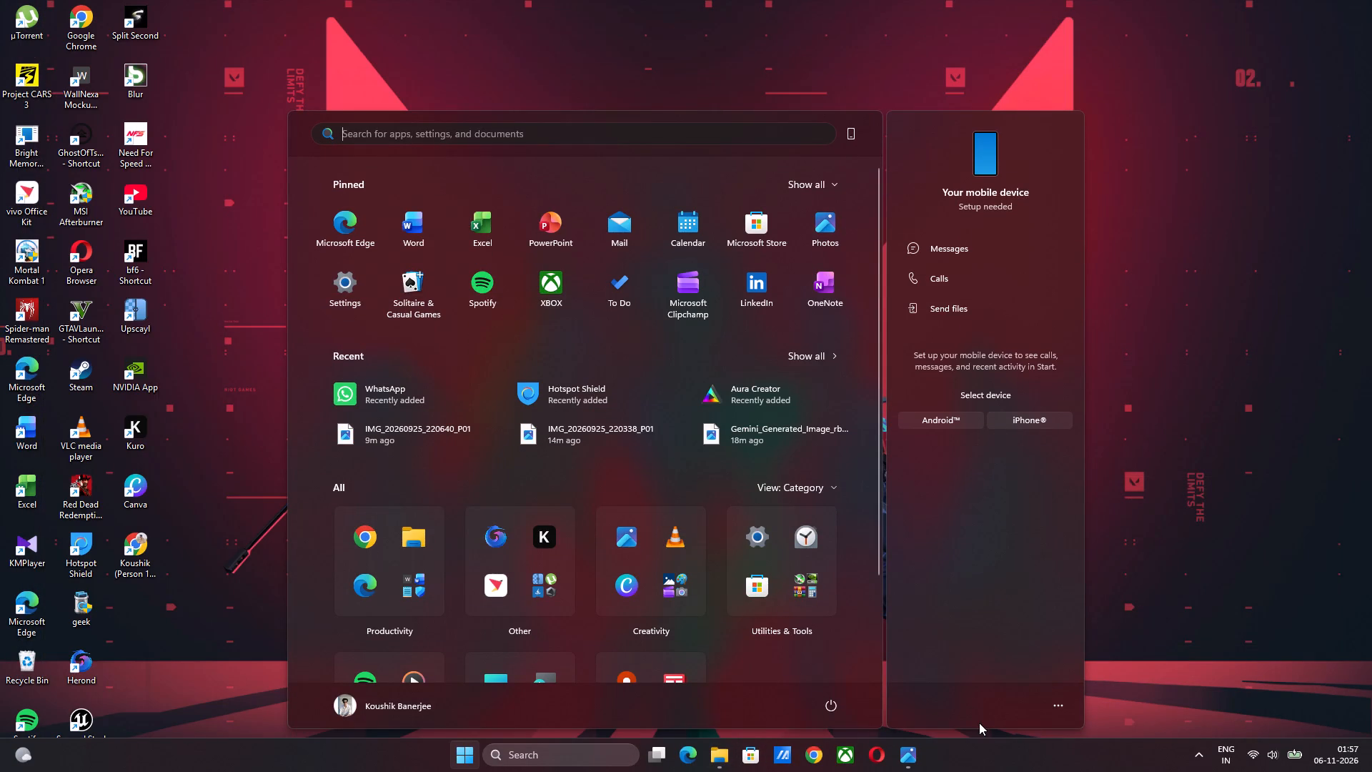
left_click(836, 705)
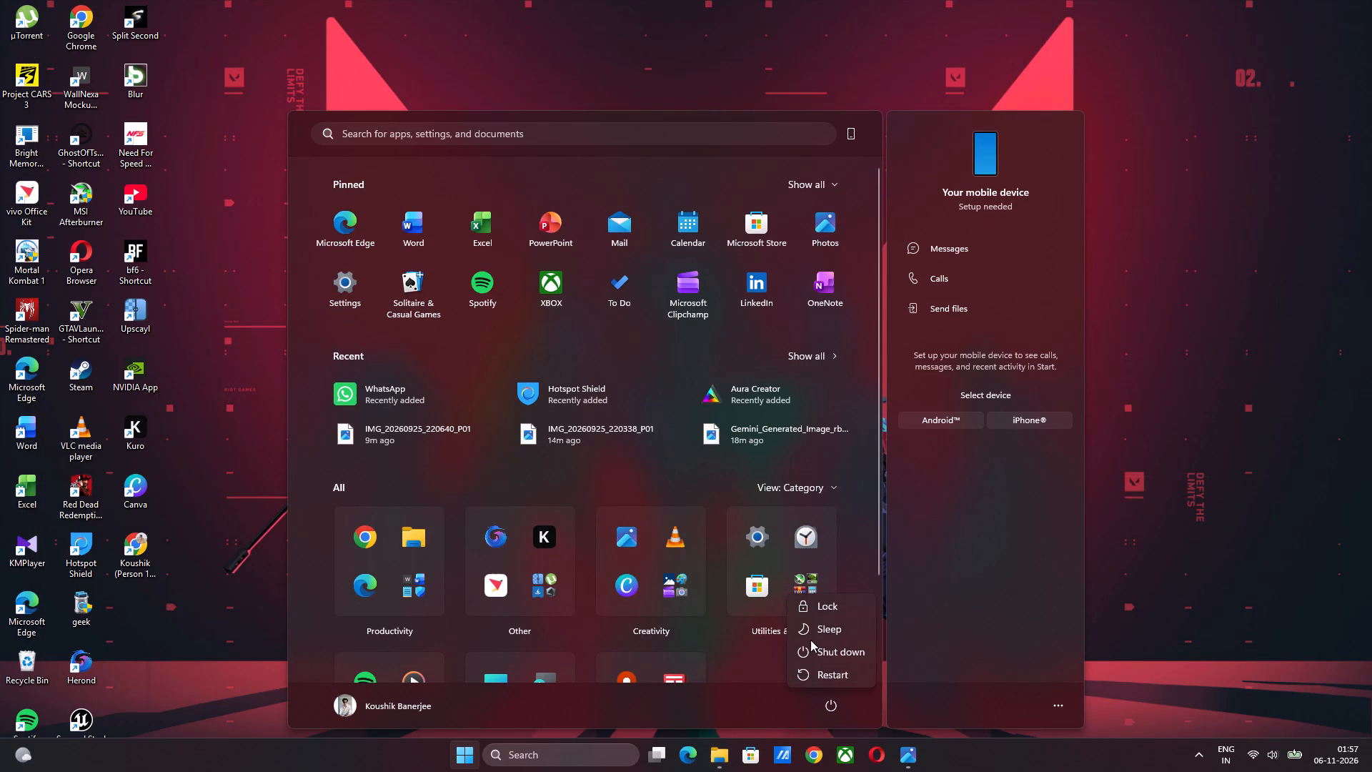
left_click(813, 650)
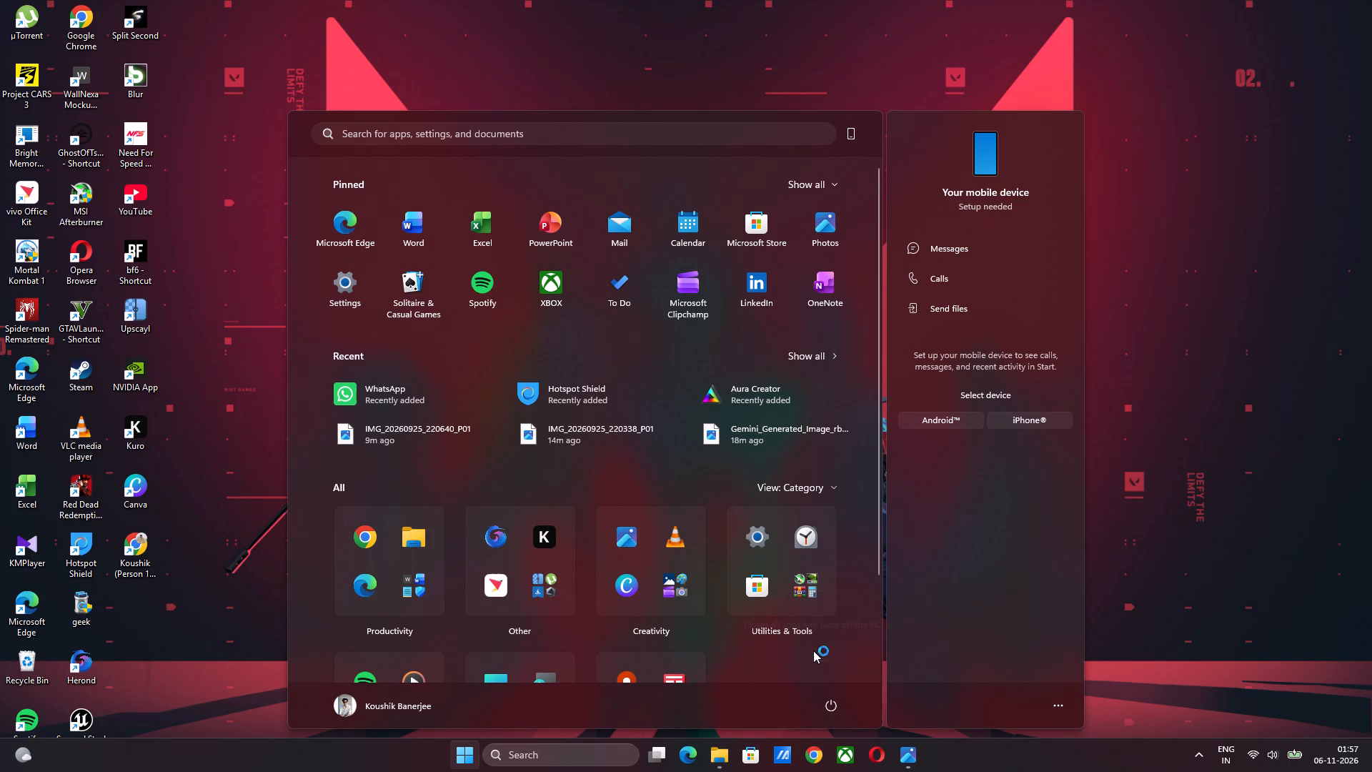